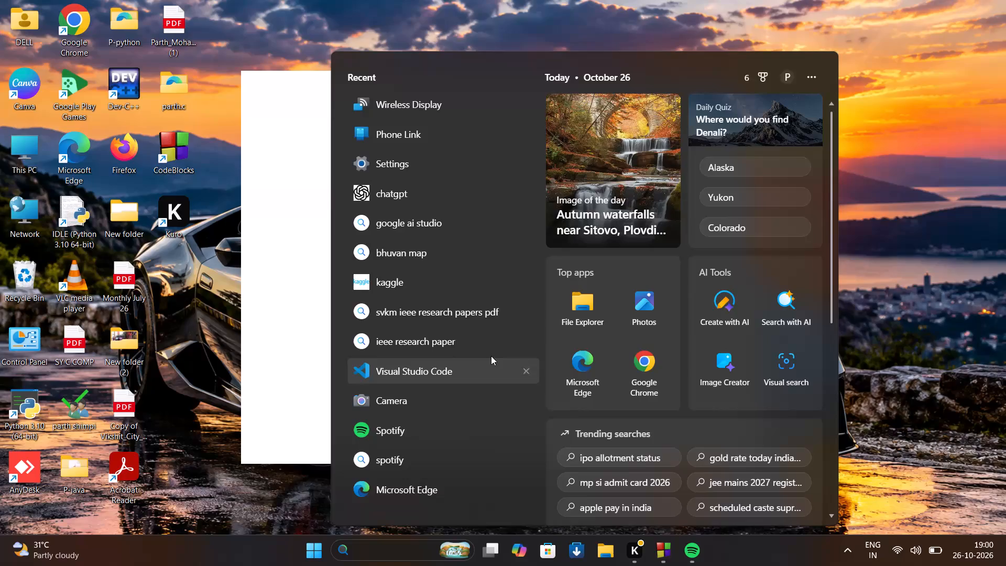
Open Google Chrome, search Google for Canva and go to the Canva India website.
{"action": "double_click", "coordinate": [643, 356]}
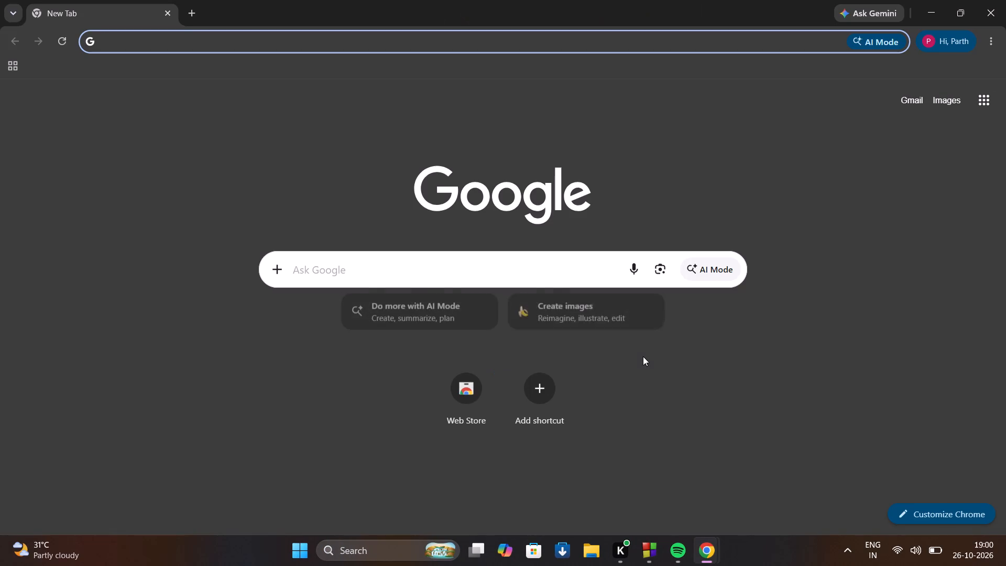
{"action": "left_click", "coordinate": [552, 275]}
{"action": "type", "text": "ca"}
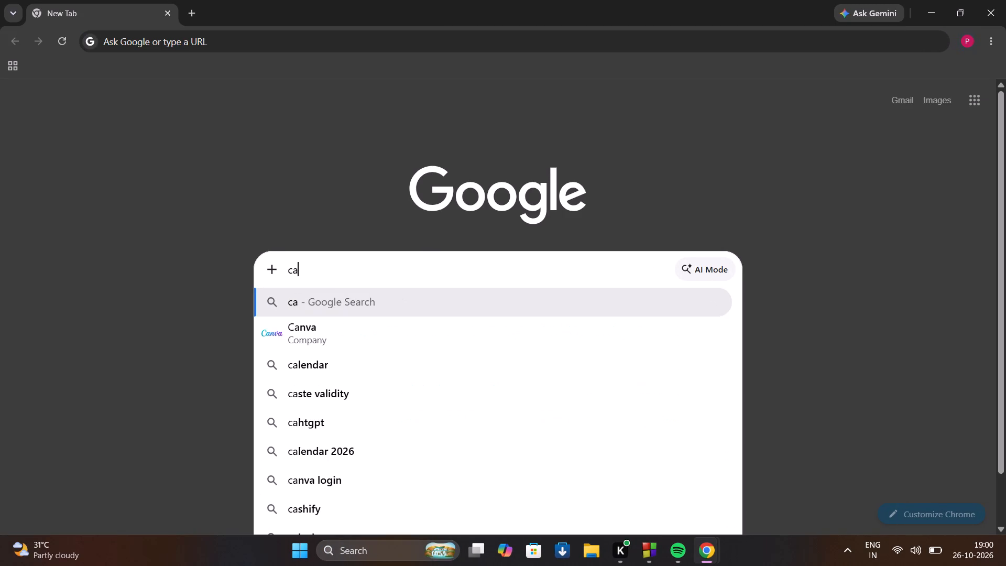
{"action": "key", "text": "BackSpace"}
{"action": "type", "text": "nc"}
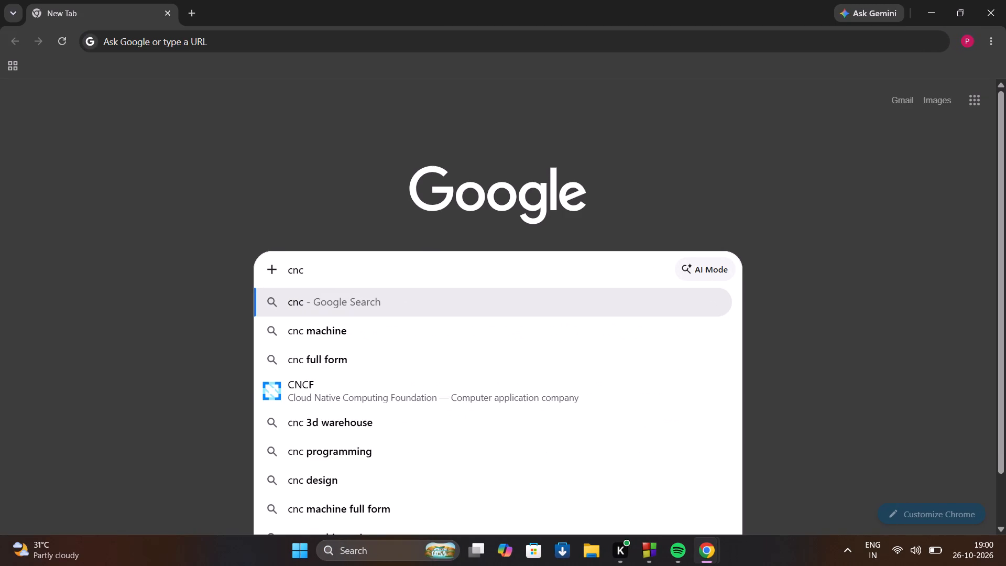
{"action": "key", "text": "BackSpace"}
{"action": "type", "text": "va"}
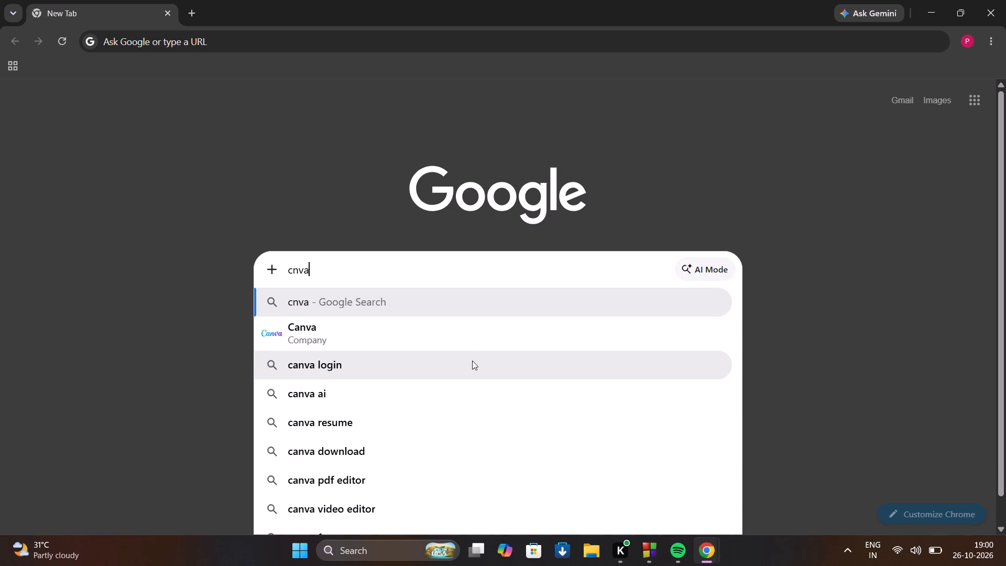
{"action": "left_click", "coordinate": [482, 336]}
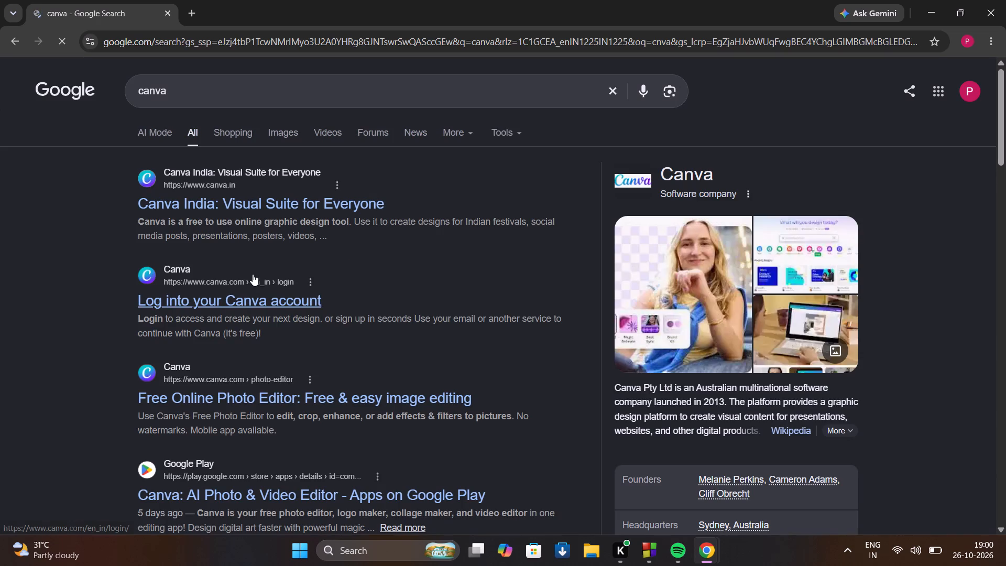
{"action": "left_click", "coordinate": [188, 199]}
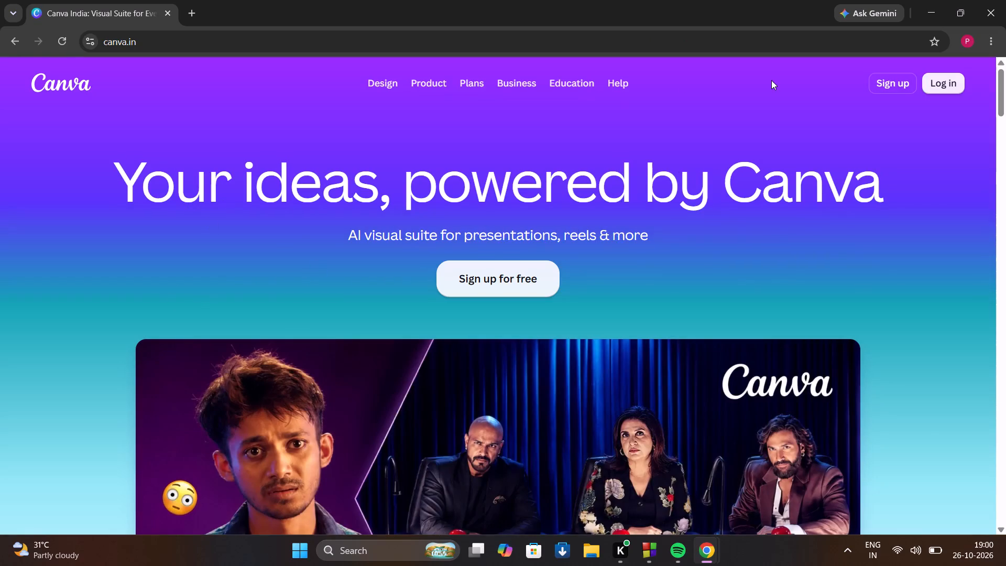
Log in to Canva with the first suggested Google account and dismiss the Canva Business trial offer.
{"action": "left_click", "coordinate": [935, 77]}
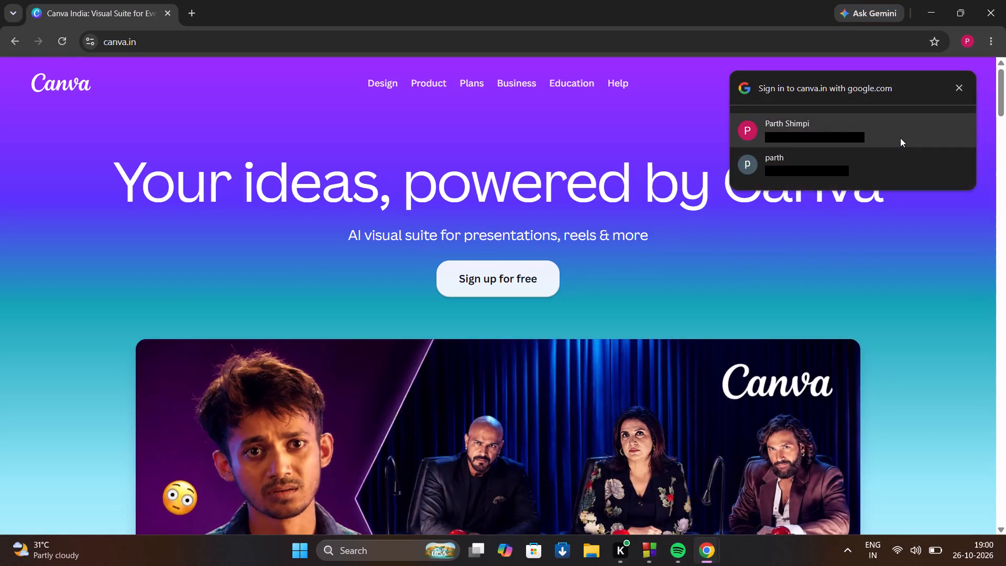
{"action": "left_click", "coordinate": [900, 138]}
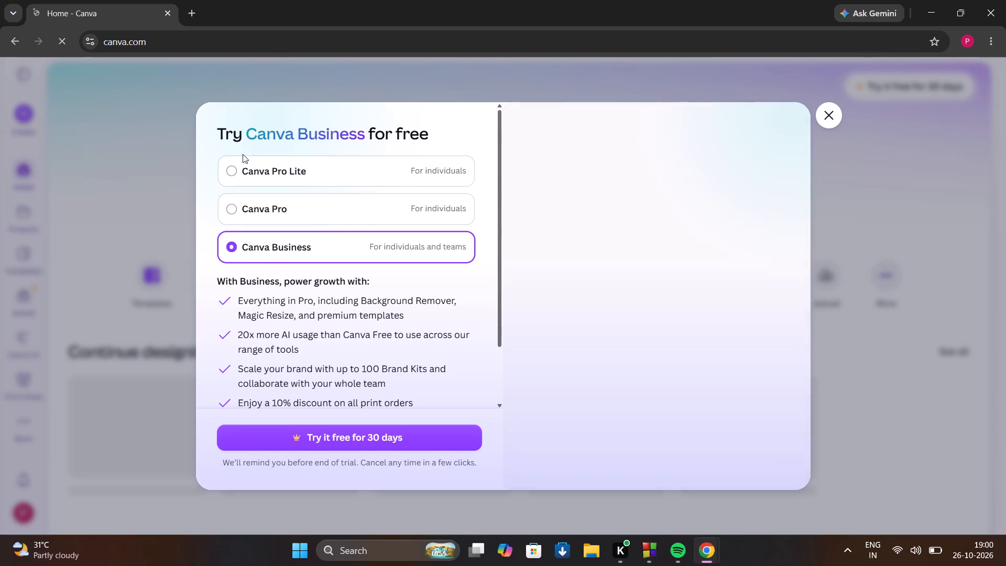
{"action": "left_click", "coordinate": [820, 115]}
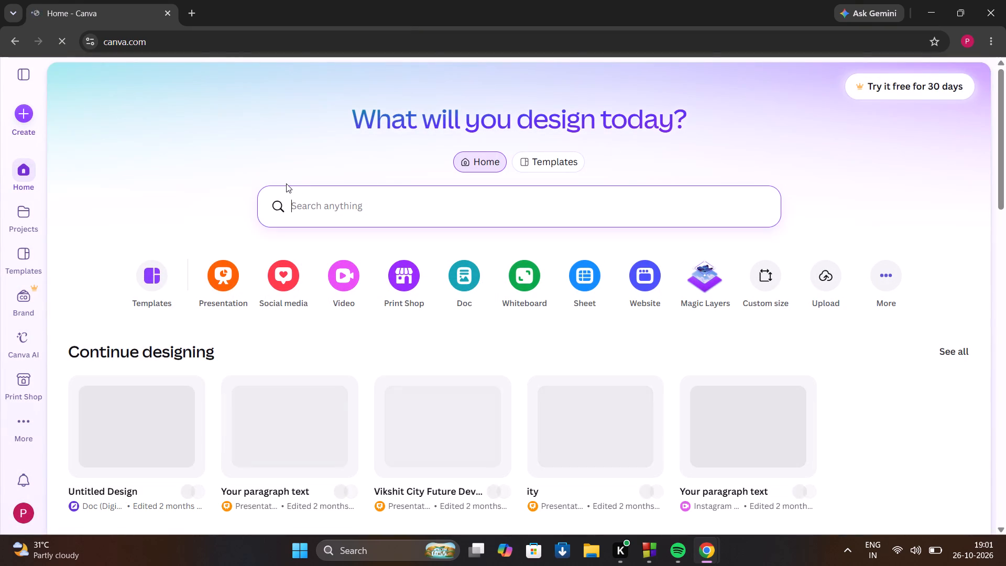
Start creating a new design, view the presentation formats and search the design types for "nature".
{"action": "left_click", "coordinate": [19, 129]}
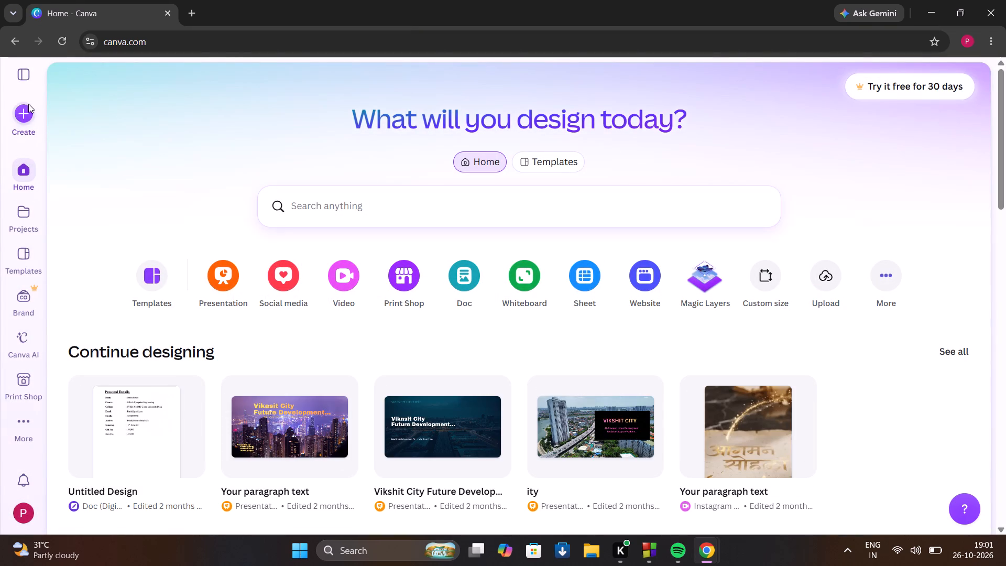
{"action": "left_click", "coordinate": [21, 121]}
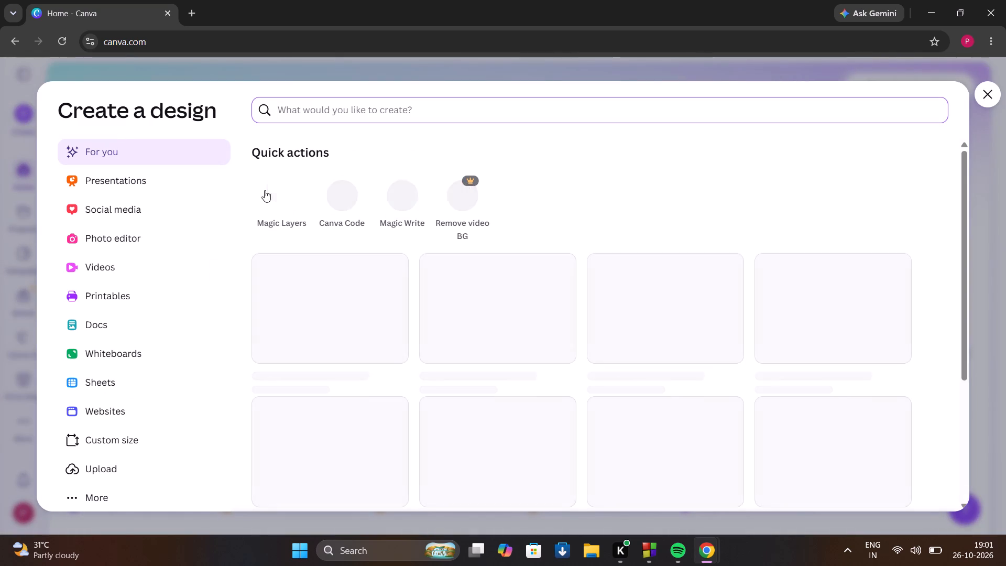
{"action": "left_click", "coordinate": [384, 106]}
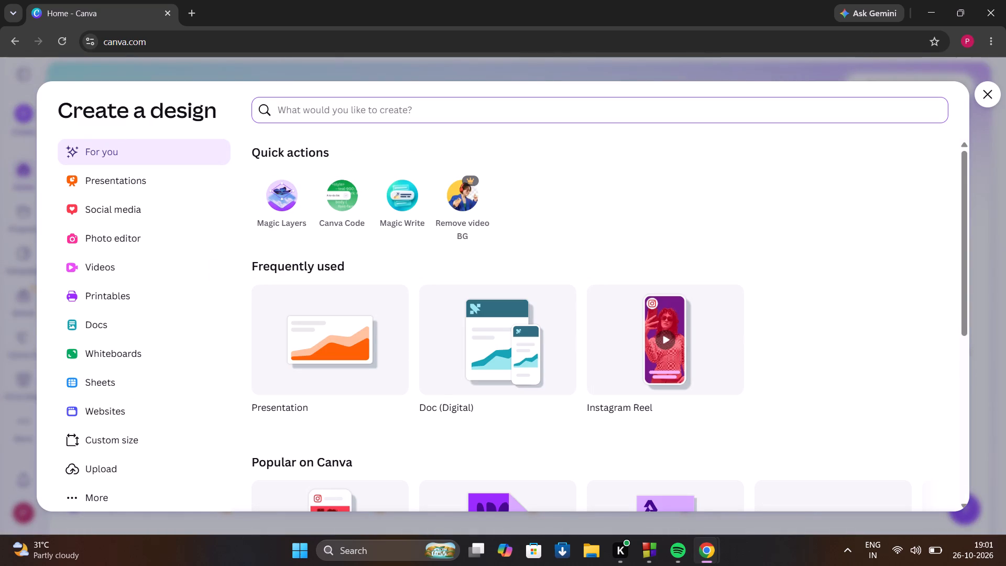
{"action": "left_click", "coordinate": [133, 184]}
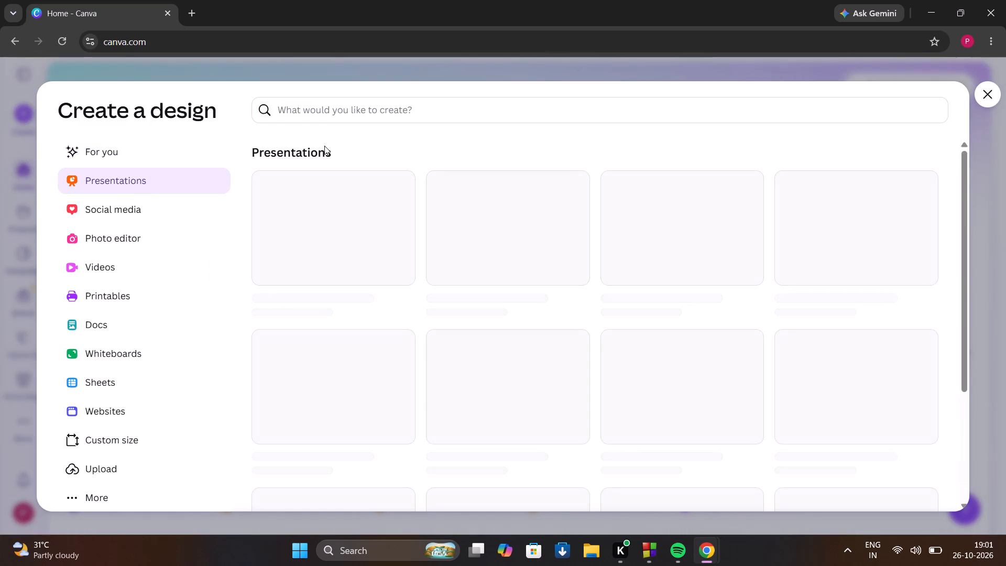
{"action": "left_click", "coordinate": [364, 117]}
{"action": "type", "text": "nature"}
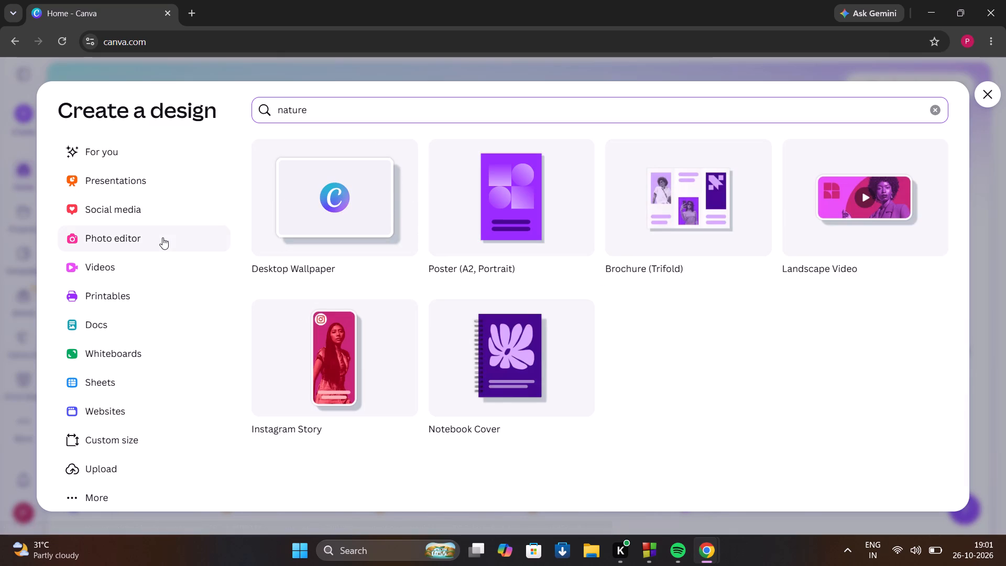
Return to the presentation formats and create a blank design with the first standard Presentation format.
{"action": "left_click", "coordinate": [169, 184]}
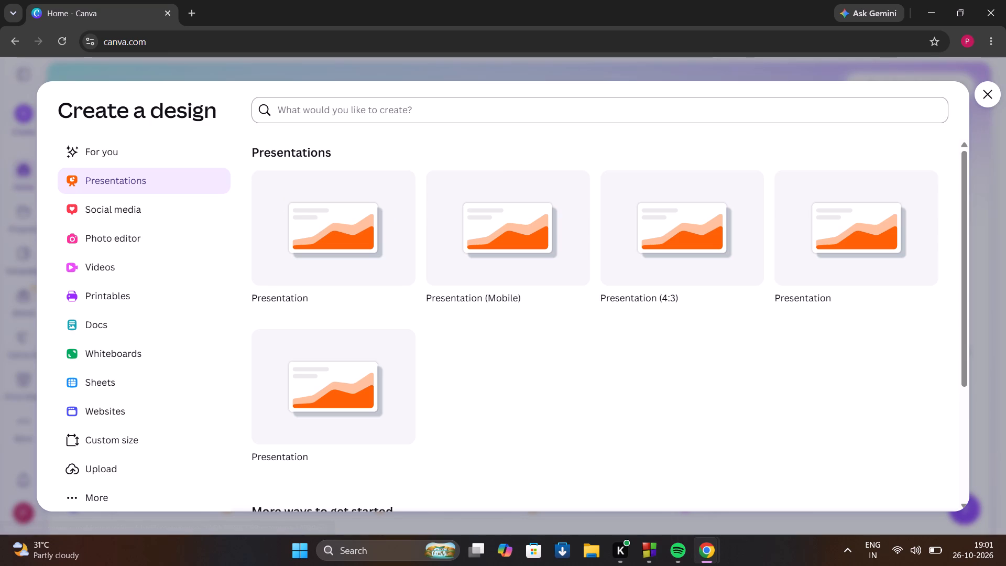
{"action": "double_click", "coordinate": [395, 212]}
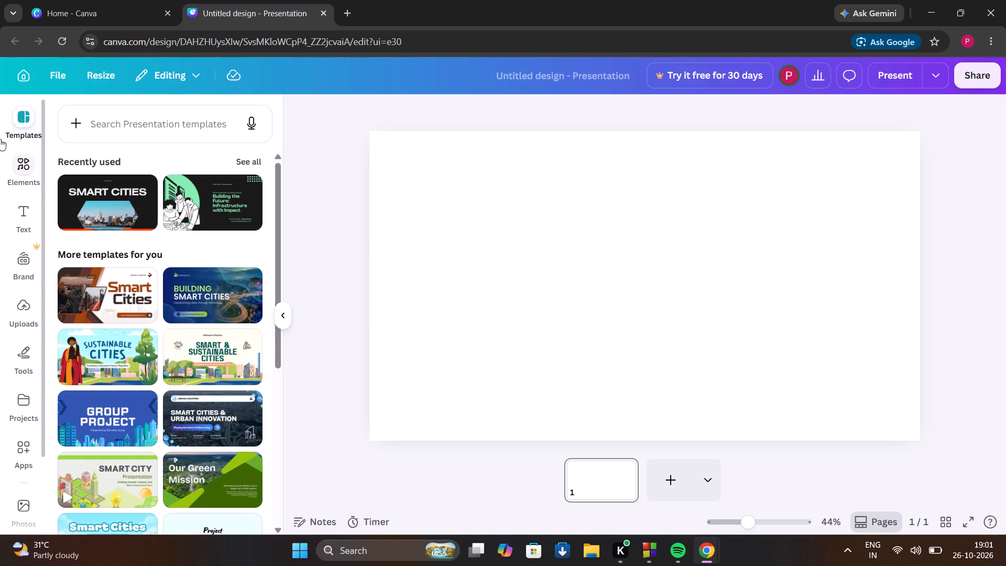
Search the presentation templates for "nature" and place the cover page of Green and White Bold Nature Presentation on the blank page.
{"action": "left_click", "coordinate": [115, 121]}
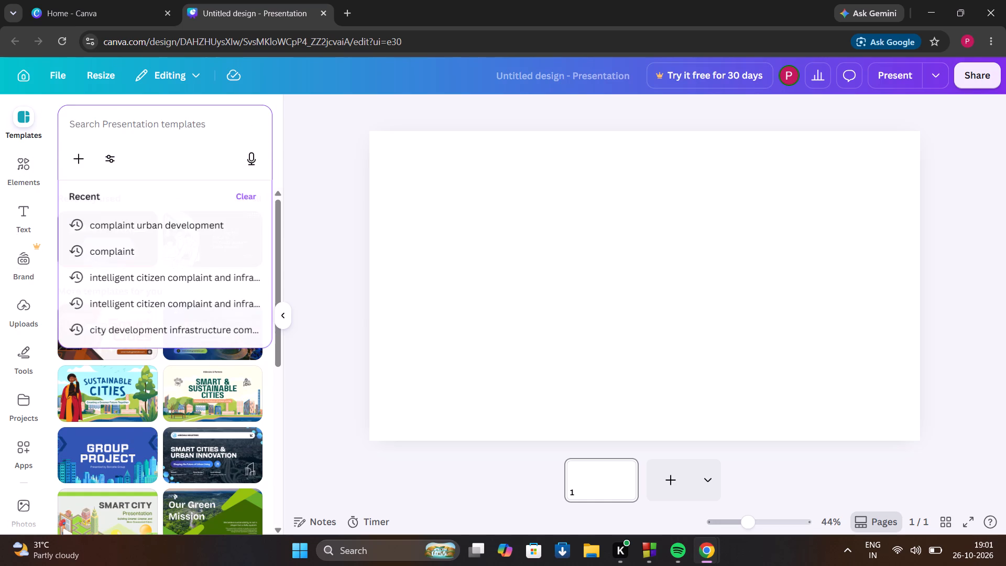
{"action": "type", "text": "nature"}
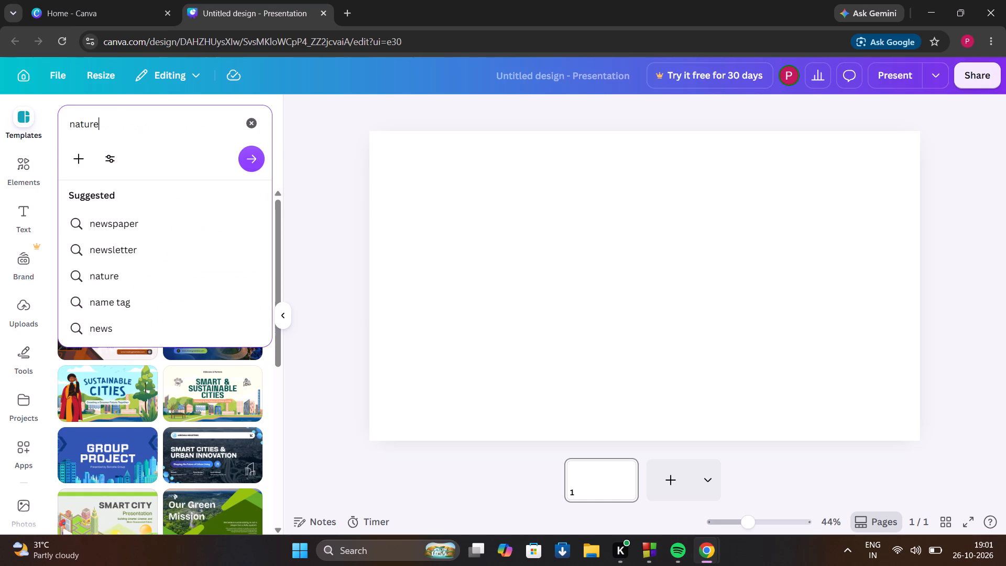
{"action": "key", "text": "Return"}
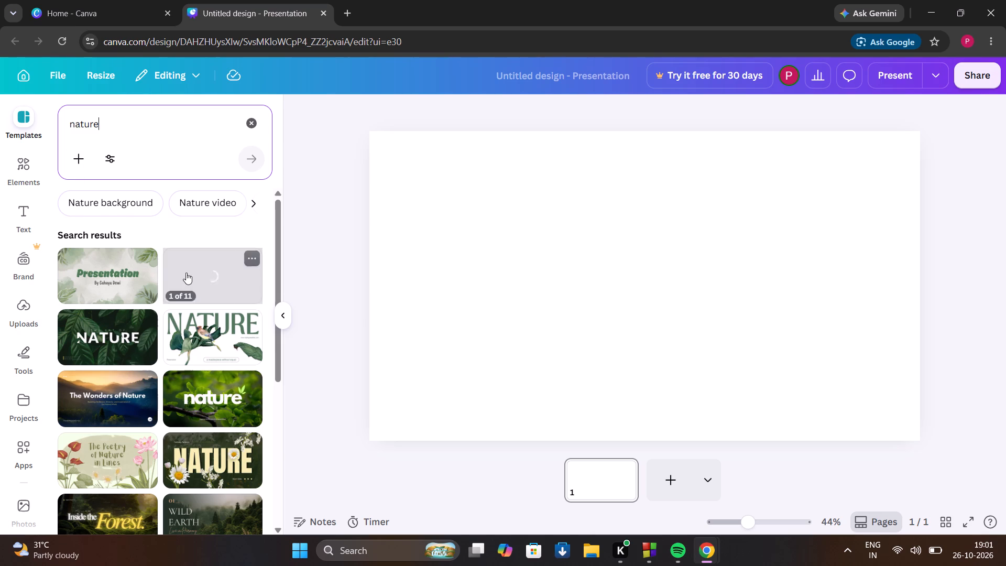
{"action": "left_click", "coordinate": [186, 273]}
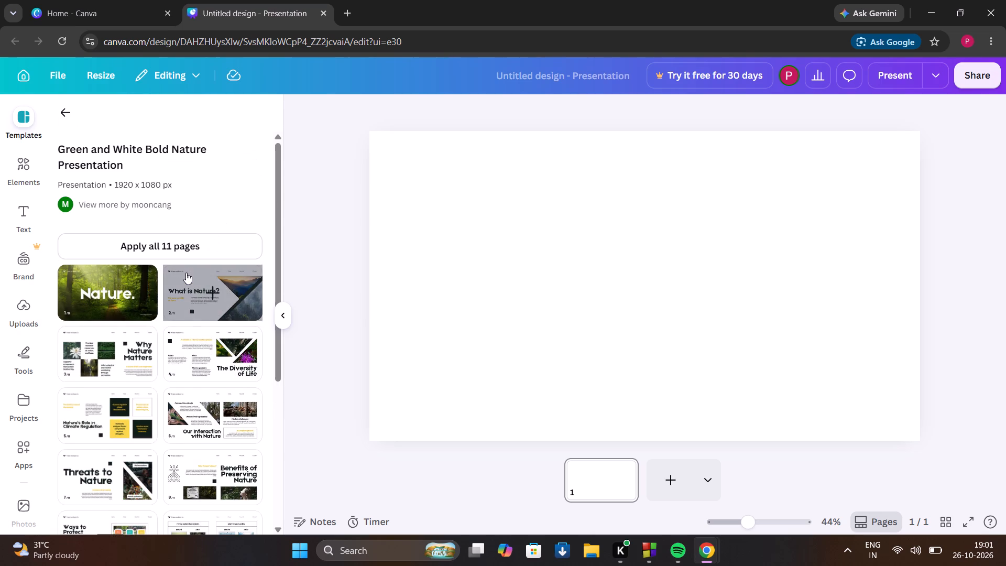
{"action": "left_click_drag", "start_coordinate": [115, 293], "coordinate": [474, 269]}
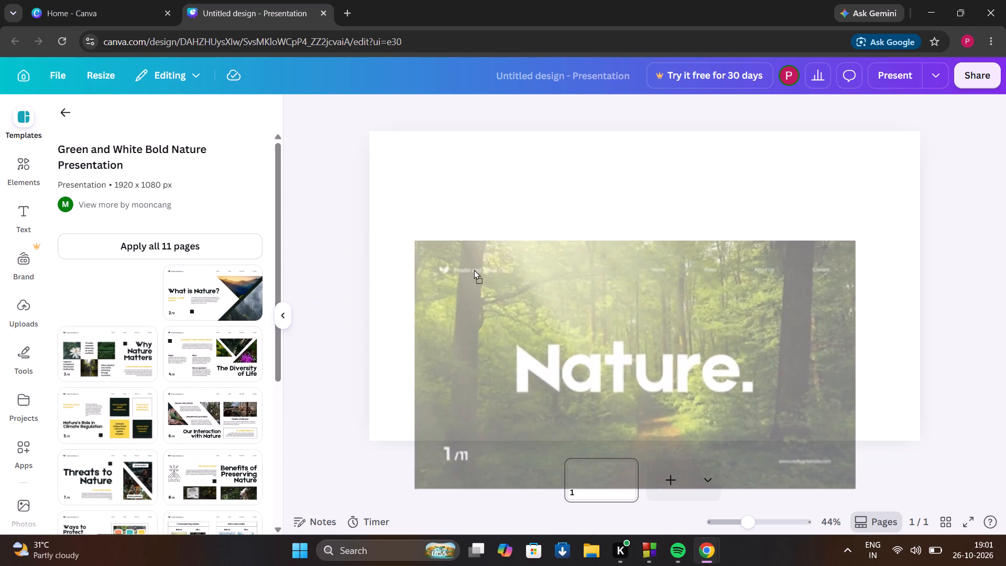
{"action": "left_click_drag", "start_coordinate": [474, 269], "coordinate": [473, 269]}
Delete the large "Nature." title from the centre of the slide.
{"action": "left_click", "coordinate": [669, 266]}
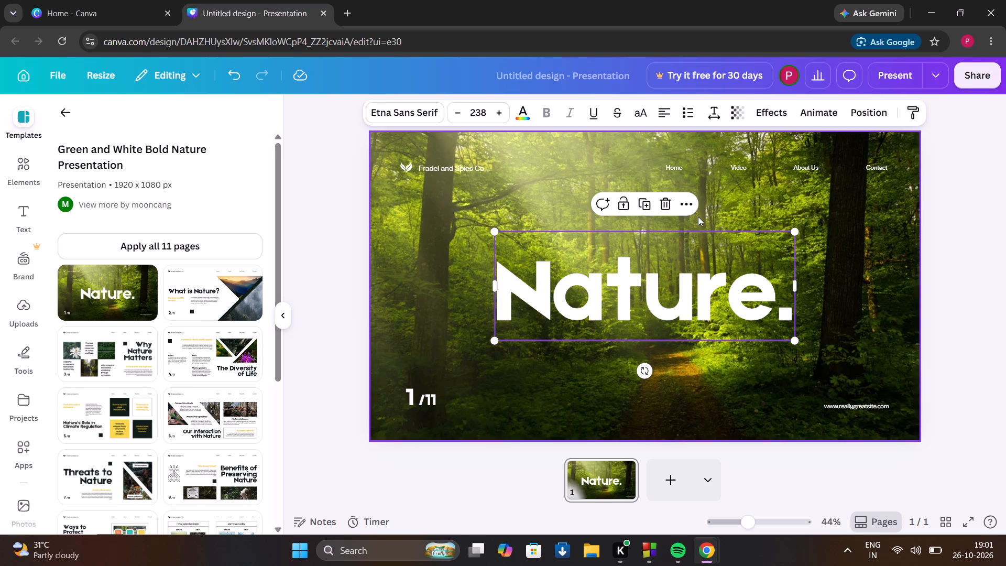
{"action": "left_click", "coordinate": [688, 204]}
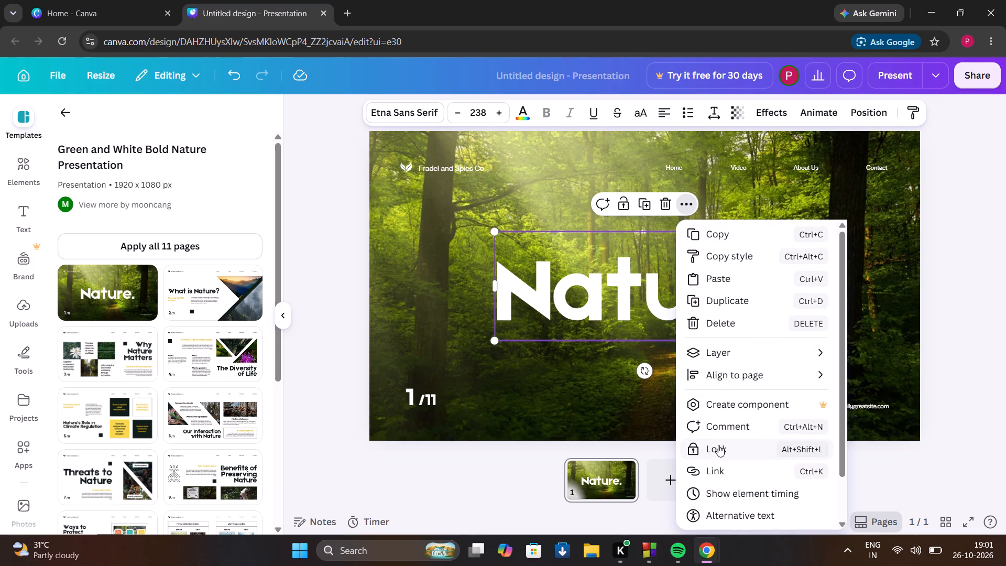
{"action": "left_click", "coordinate": [641, 400]}
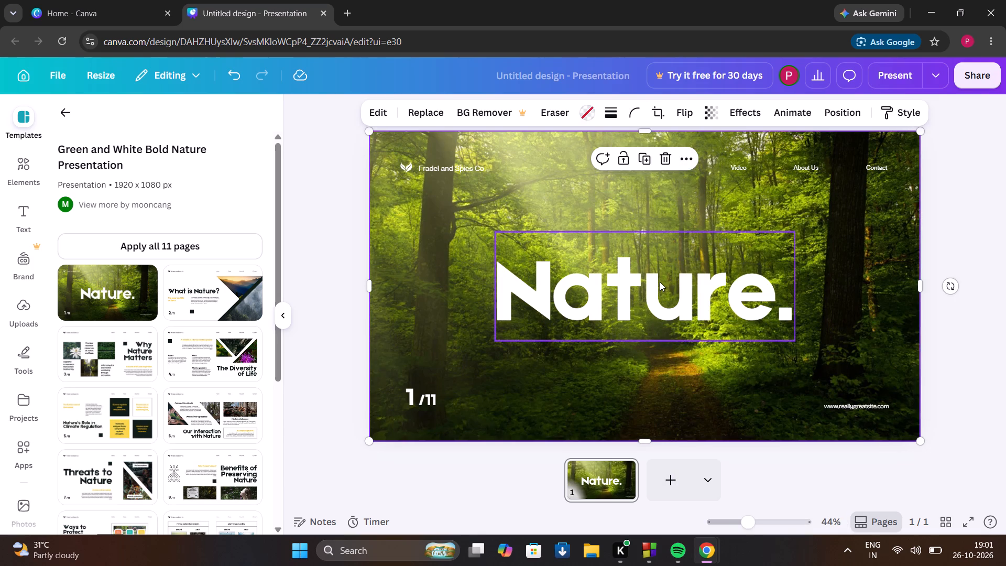
{"action": "left_click", "coordinate": [660, 282]}
{"action": "left_click", "coordinate": [671, 203]}
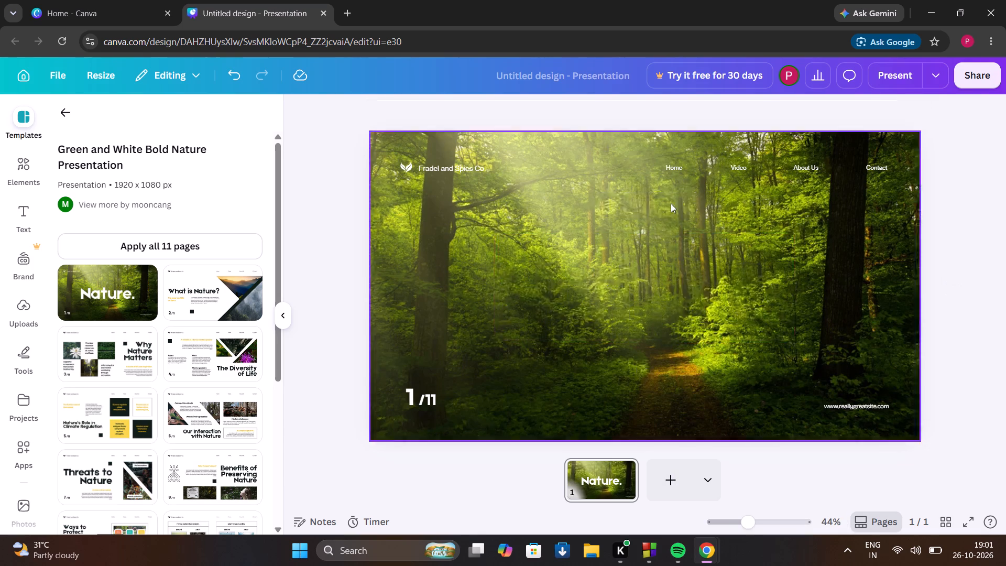
Delete the "Fradel and Spies Co." text and the small leaf logo beside it from the slide's header.
{"action": "left_click", "coordinate": [475, 166]}
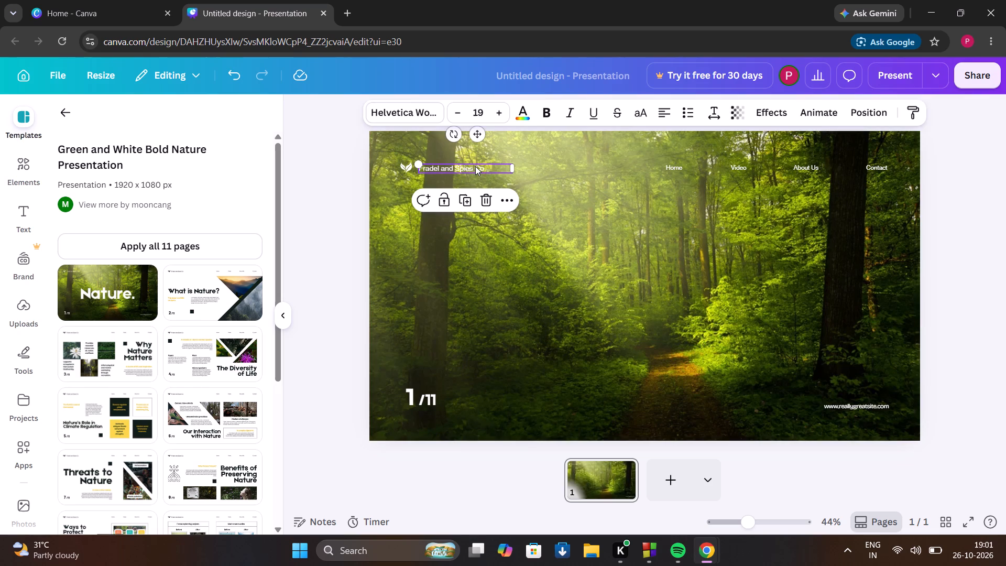
{"action": "left_click", "coordinate": [488, 201]}
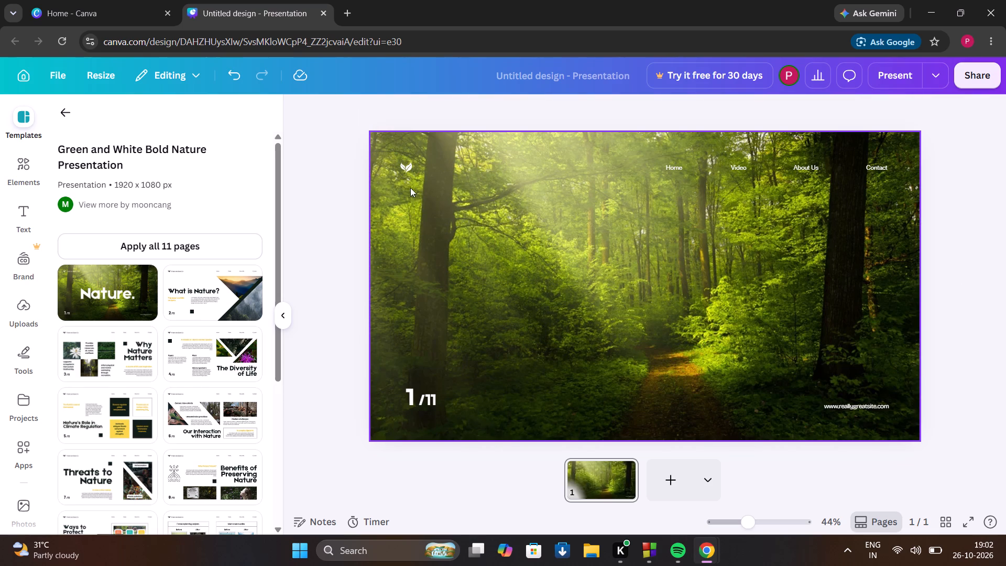
{"action": "double_click", "coordinate": [405, 174]}
{"action": "left_click", "coordinate": [405, 171]}
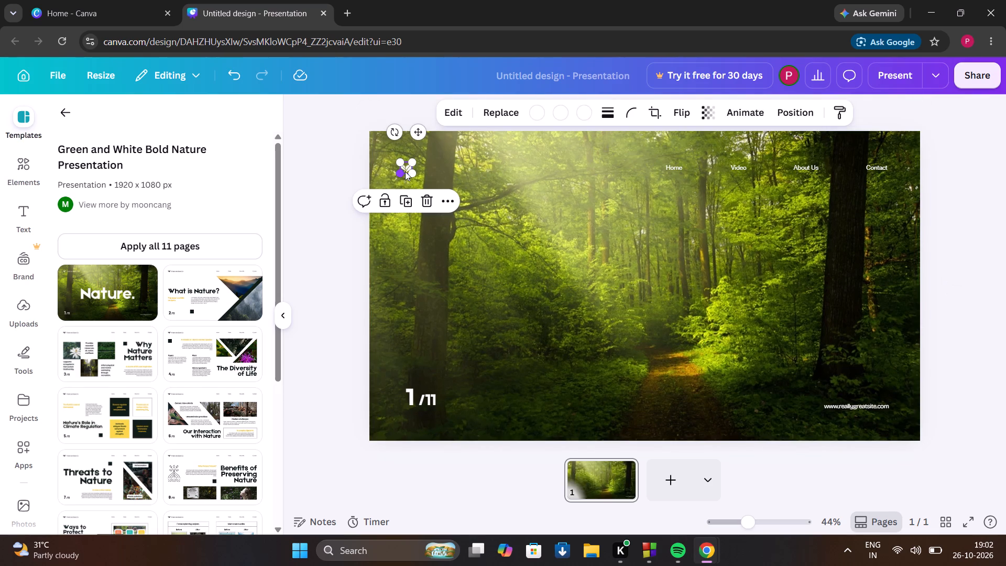
{"action": "left_click", "coordinate": [425, 198]}
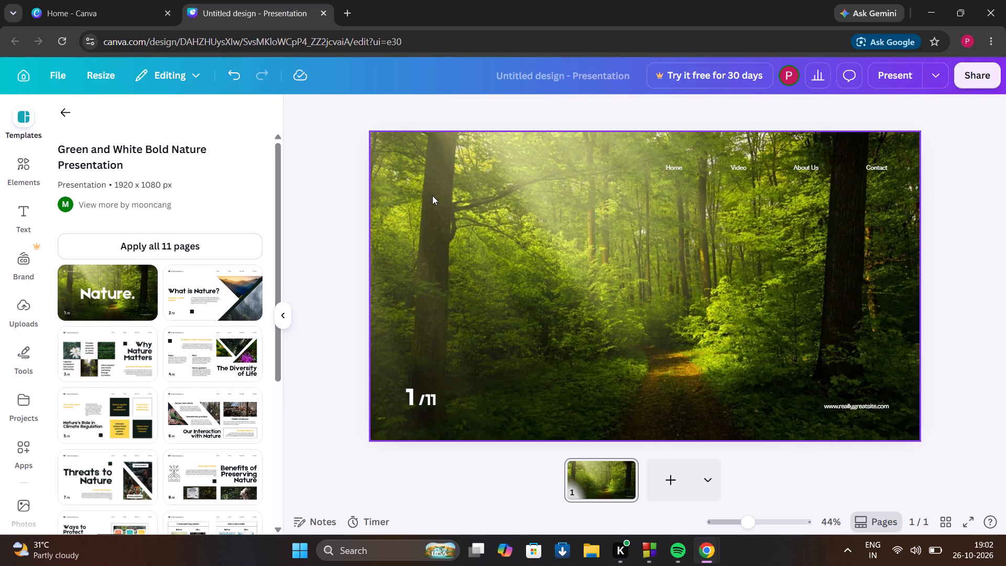
Delete the About Us, Video, Home and Contact labels from the slide's header, keeping the forest image.
{"action": "left_click", "coordinate": [806, 165]}
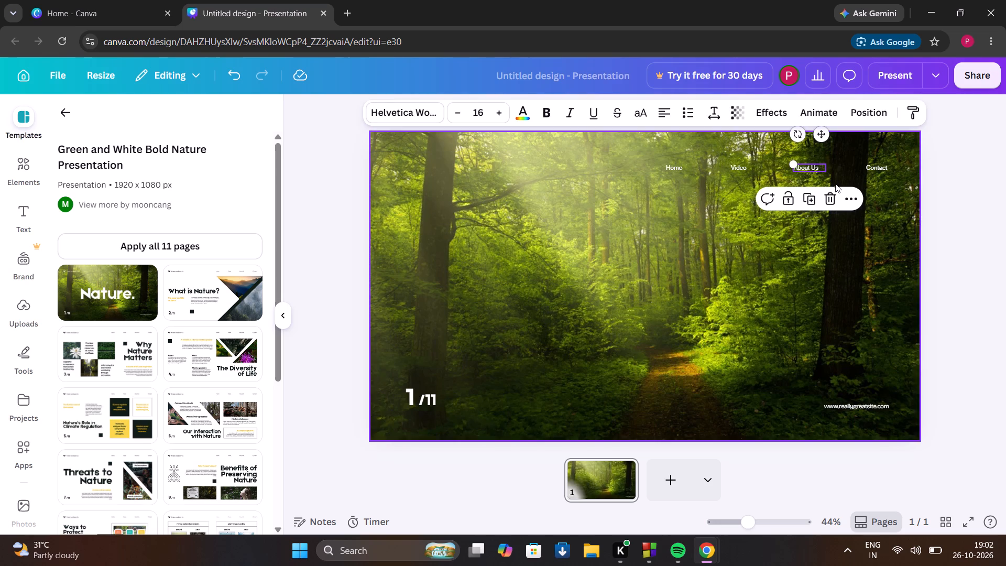
{"action": "left_click", "coordinate": [827, 199]}
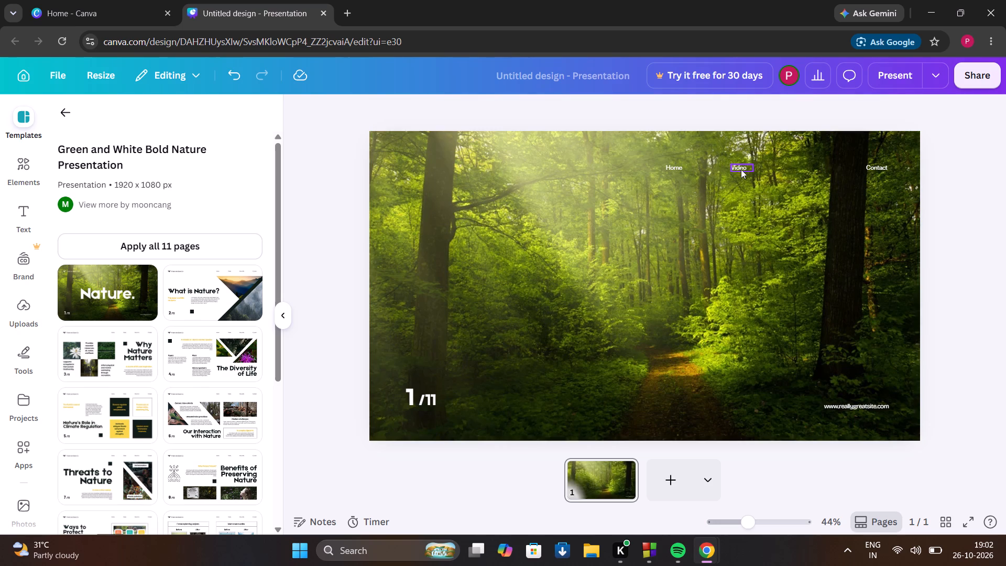
{"action": "left_click", "coordinate": [741, 169]}
{"action": "left_click", "coordinate": [762, 192]}
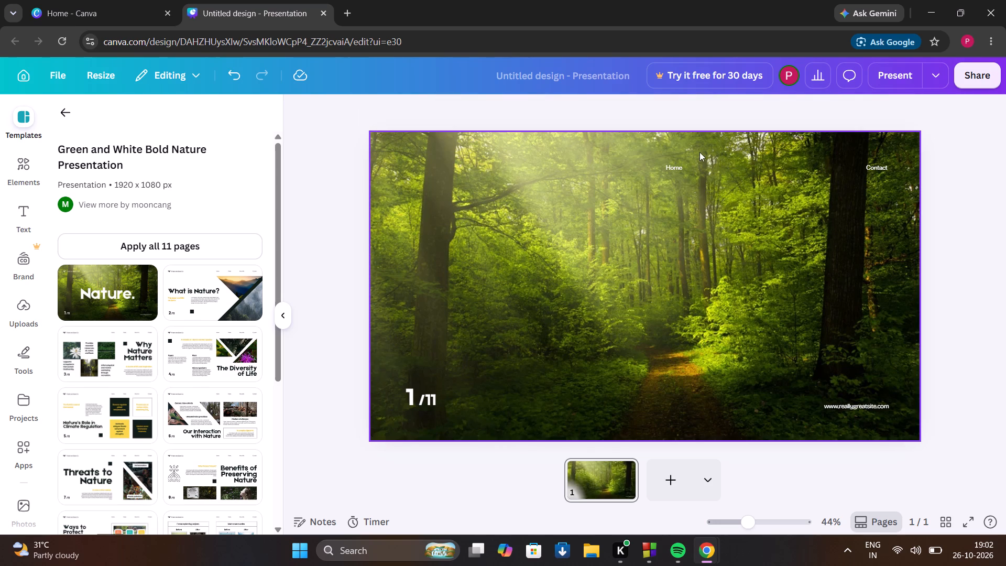
{"action": "left_click", "coordinate": [681, 162]}
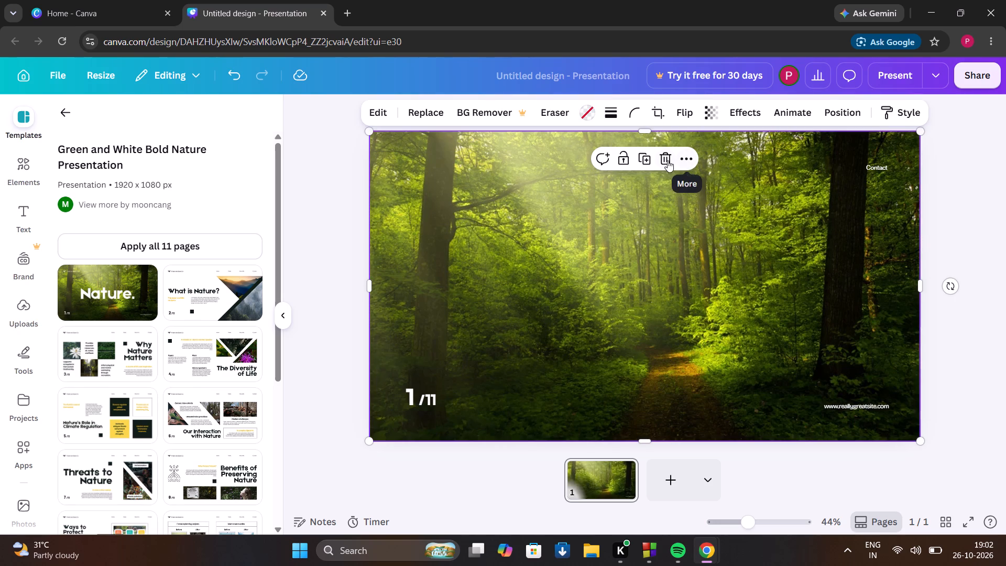
{"action": "left_click", "coordinate": [668, 160]}
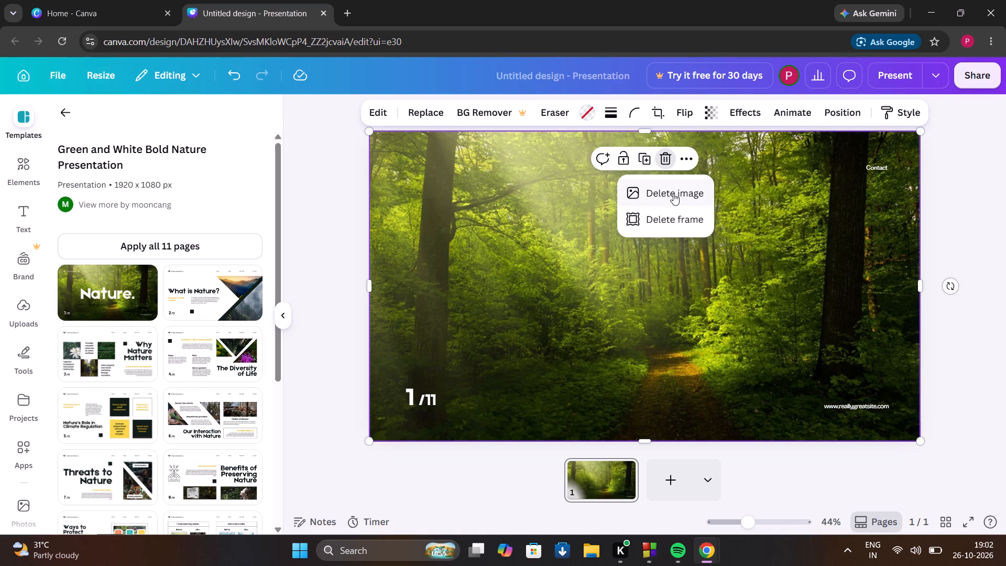
{"action": "left_click", "coordinate": [764, 276]}
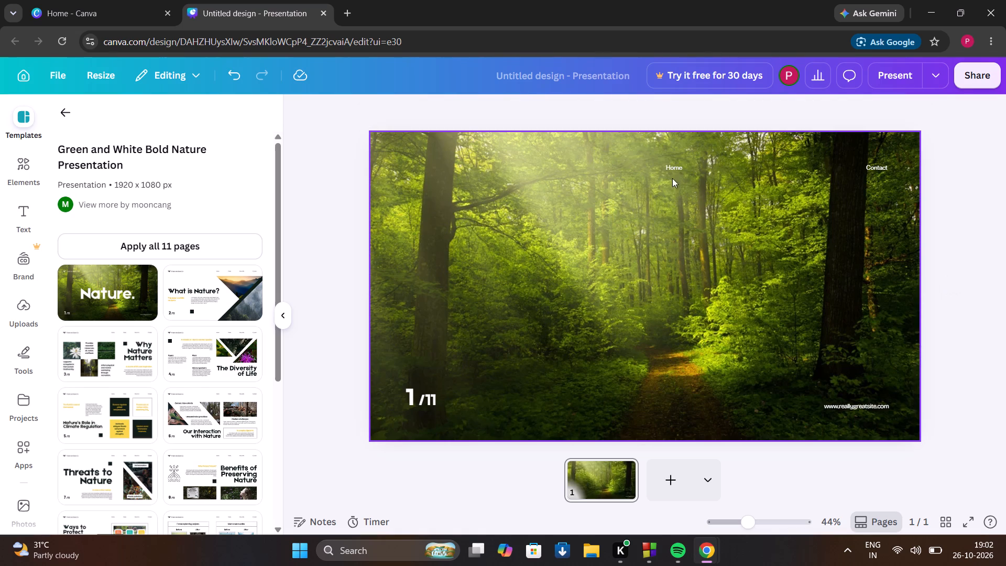
{"action": "left_click", "coordinate": [671, 166]}
{"action": "left_click", "coordinate": [693, 193]}
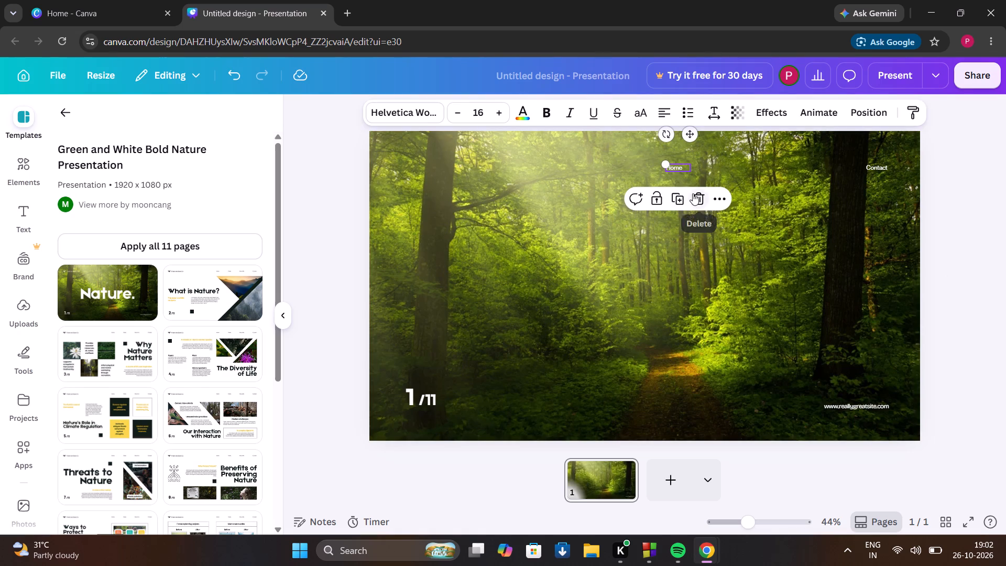
{"action": "left_click", "coordinate": [867, 165]}
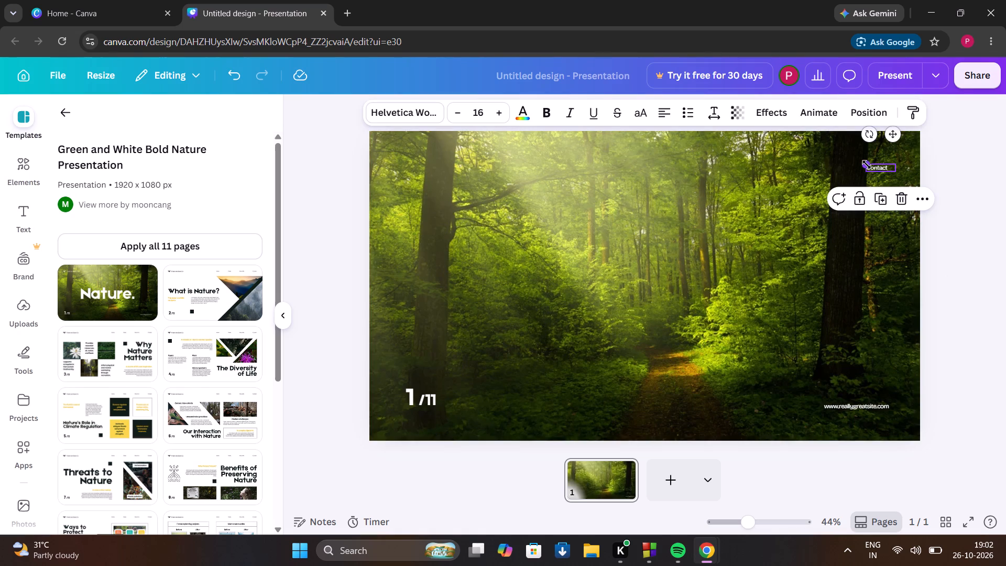
{"action": "left_click", "coordinate": [898, 192]}
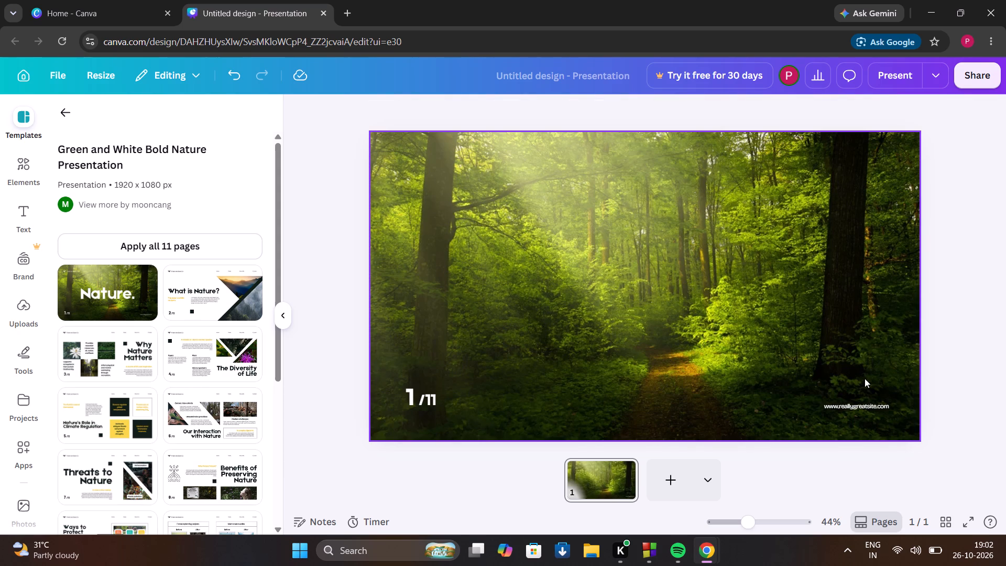
{"action": "left_click", "coordinate": [858, 409]}
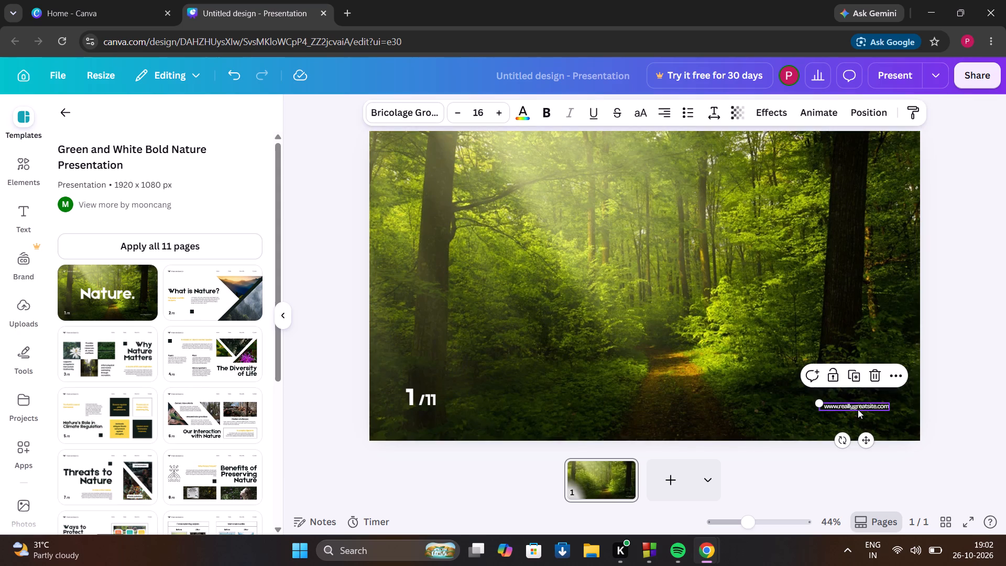
{"action": "left_click", "coordinate": [874, 378]}
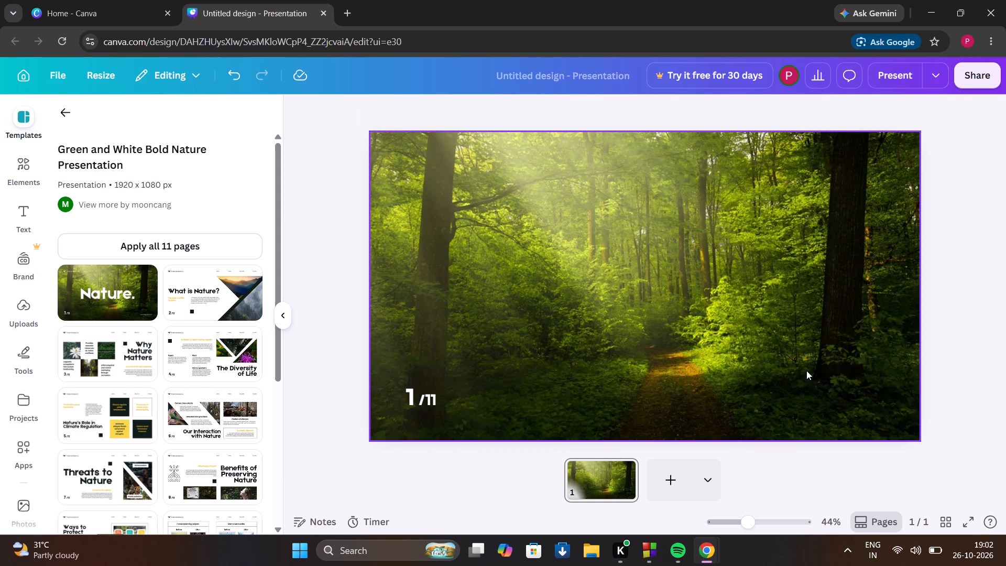
Open the image editing options for the forest background photo.
{"action": "left_click", "coordinate": [515, 183]}
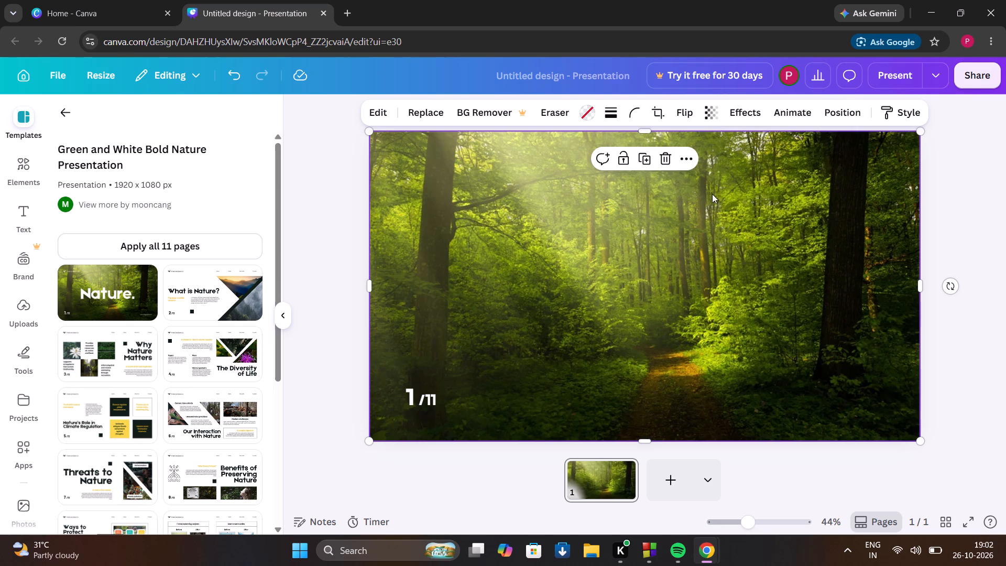
{"action": "left_click", "coordinate": [385, 119]}
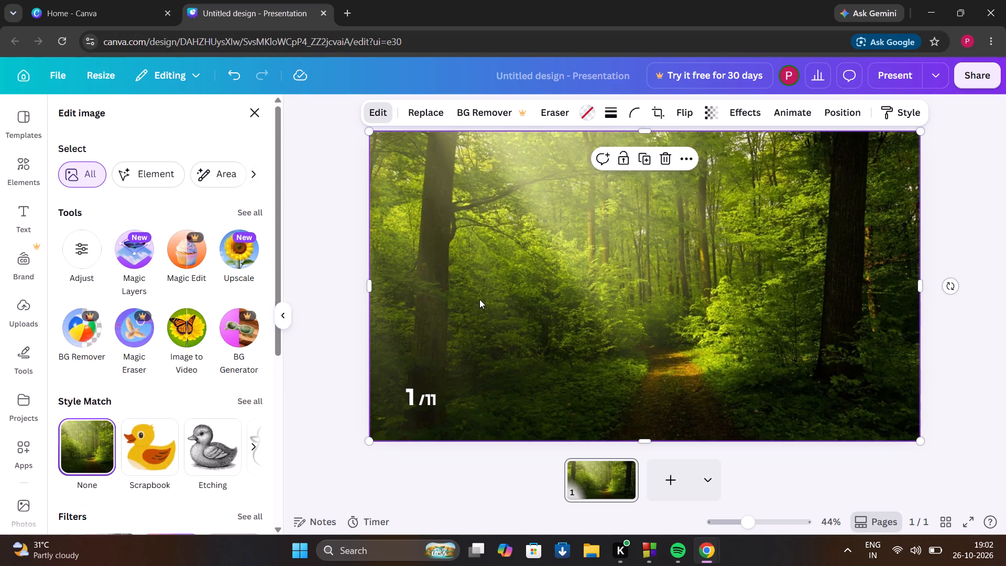
Add a default-style heading text box to the slide over the forest photo.
{"action": "left_click", "coordinate": [27, 211]}
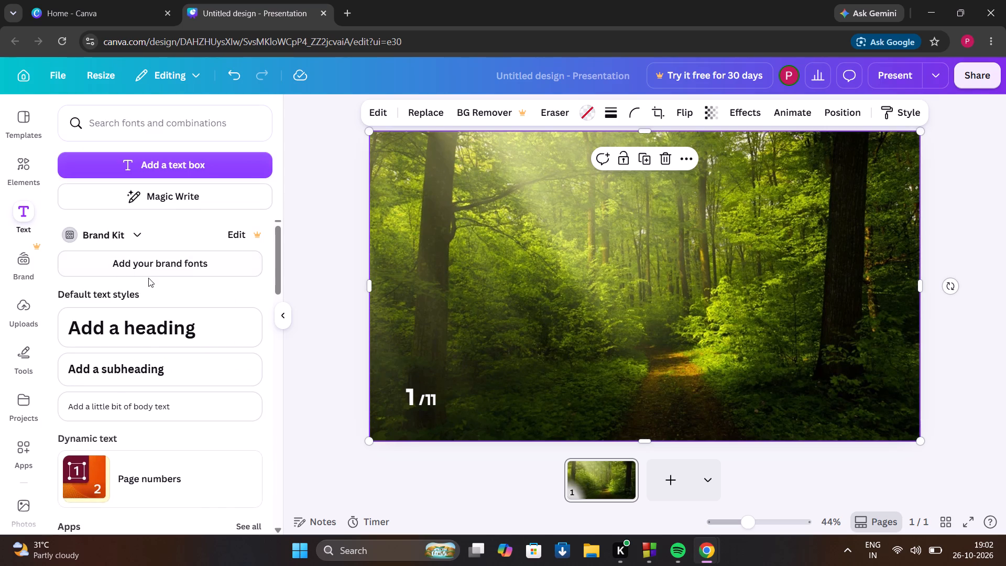
{"action": "left_click", "coordinate": [149, 328]}
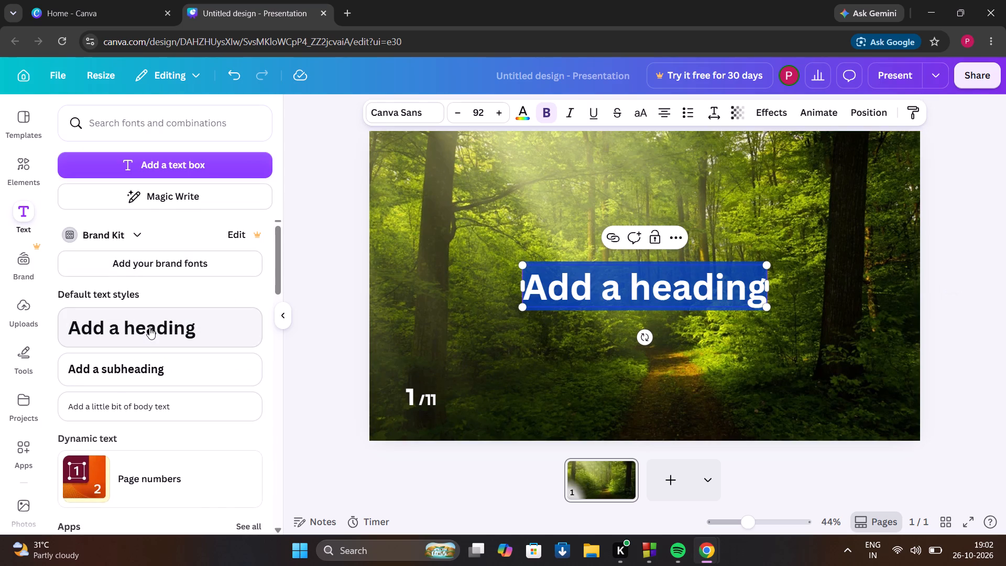
{"action": "left_click", "coordinate": [618, 267]}
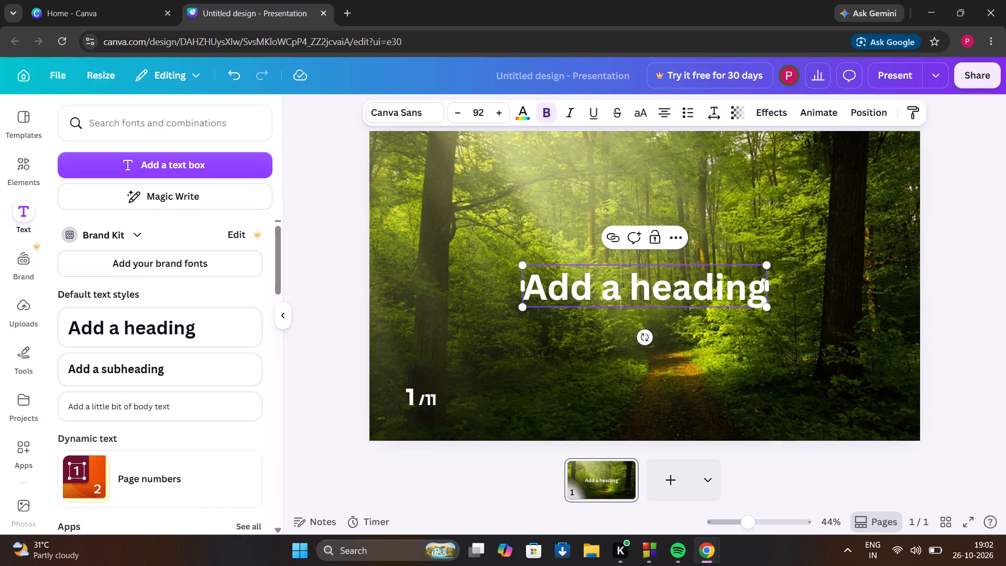
{"action": "left_click", "coordinate": [618, 267]}
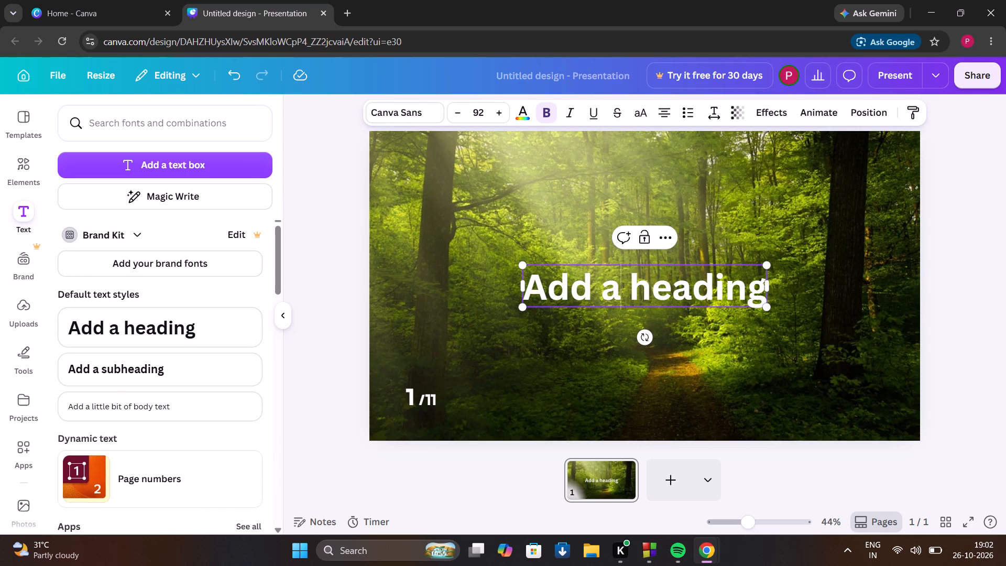
Replace the heading's placeholder text with "Harmony in Nature and Enviroment", without a closing period.
{"action": "left_click", "coordinate": [756, 295]}
{"action": "key", "text": "BackSpace"}
{"action": "key", "text": "BackSpace"}
{"action": "key", "text": "BackSpace"}
{"action": "key", "text": "BackSpace"}
{"action": "key", "text": "BackSpace"}
{"action": "key", "text": "BackSpace"}
{"action": "key", "text": "BackSpace"}
{"action": "key", "text": "BackSpace"}
{"action": "key", "text": "BackSpace"}
{"action": "key", "text": "BackSpace"}
{"action": "key", "text": "BackSpace"}
{"action": "key", "text": "BackSpace"}
{"action": "key", "text": "BackSpace"}
{"action": "key", "text": "BackSpace"}
{"action": "key", "text": "BackSpace"}
{"action": "key", "text": "BackSpace"}
{"action": "key", "text": "BackSpace"}
{"action": "key", "text": "BackSpace"}
{"action": "key", "text": "BackSpace"}
{"action": "key", "text": "BackSpace"}
{"action": "key", "text": "BackSpace"}
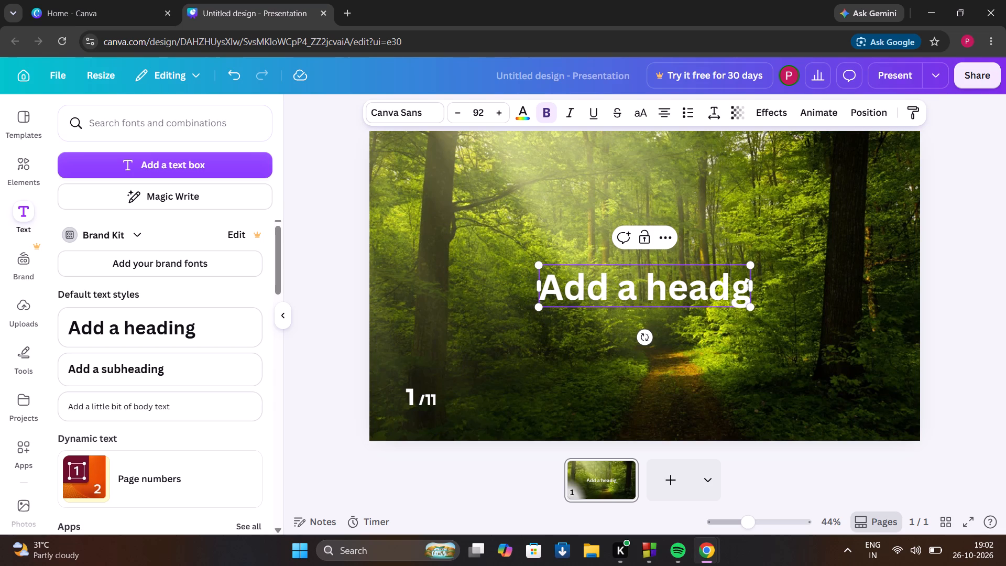
{"action": "key", "text": "Right"}
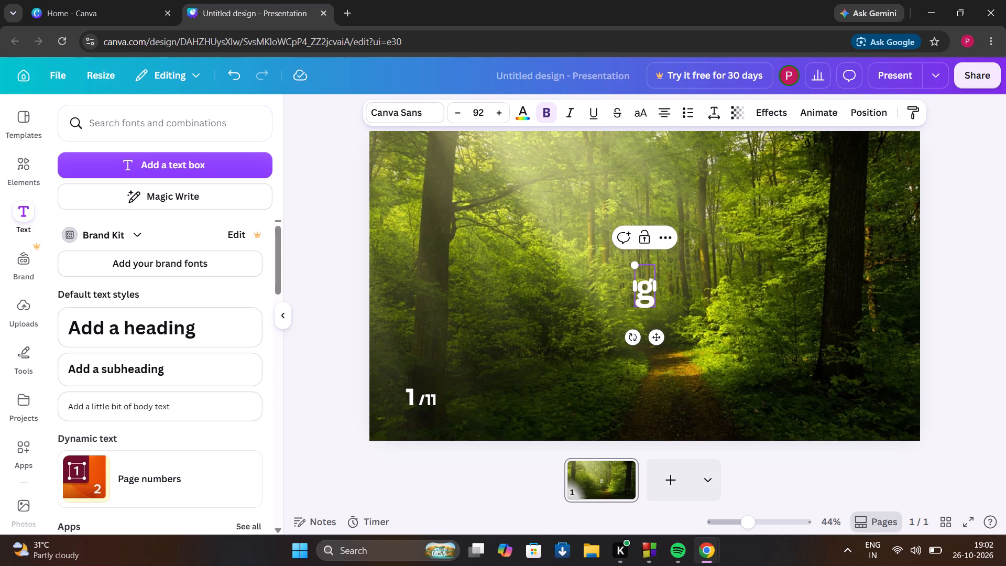
{"action": "key", "text": "BackSpace"}
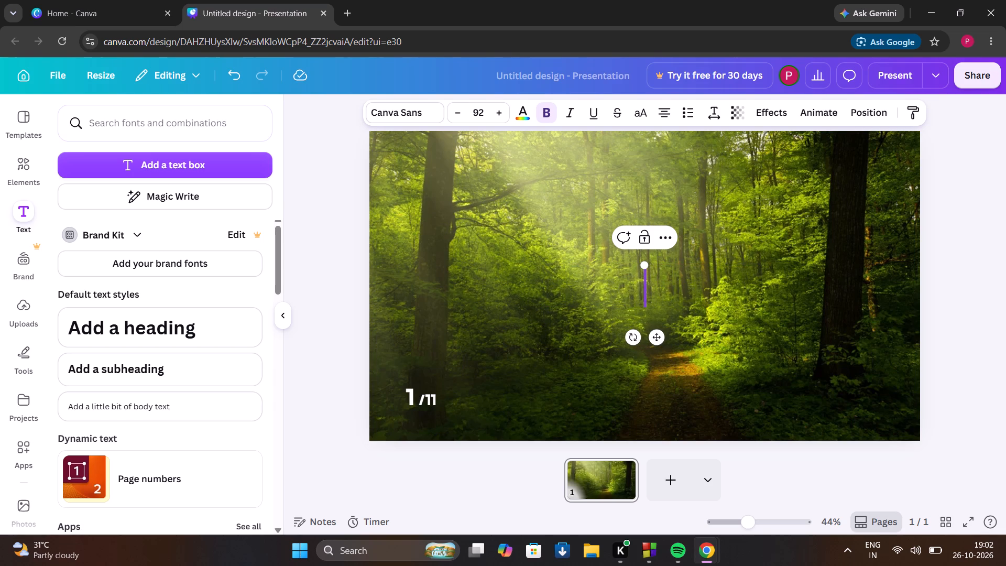
{"action": "type", "text": "Ha"}
{"action": "type", "text": "rmony"}
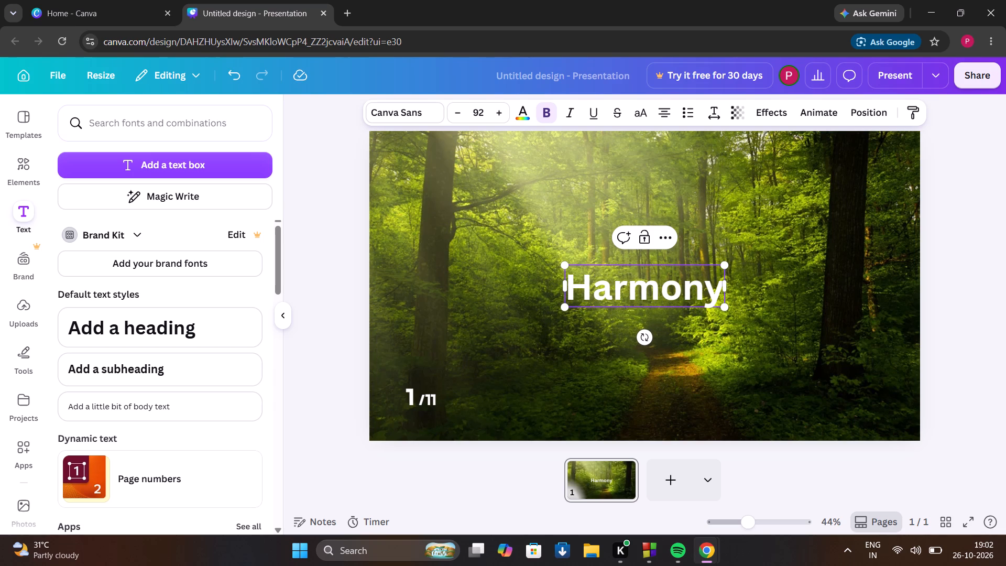
{"action": "key", "text": "space"}
{"action": "type", "text": "in"}
{"action": "key", "text": "space"}
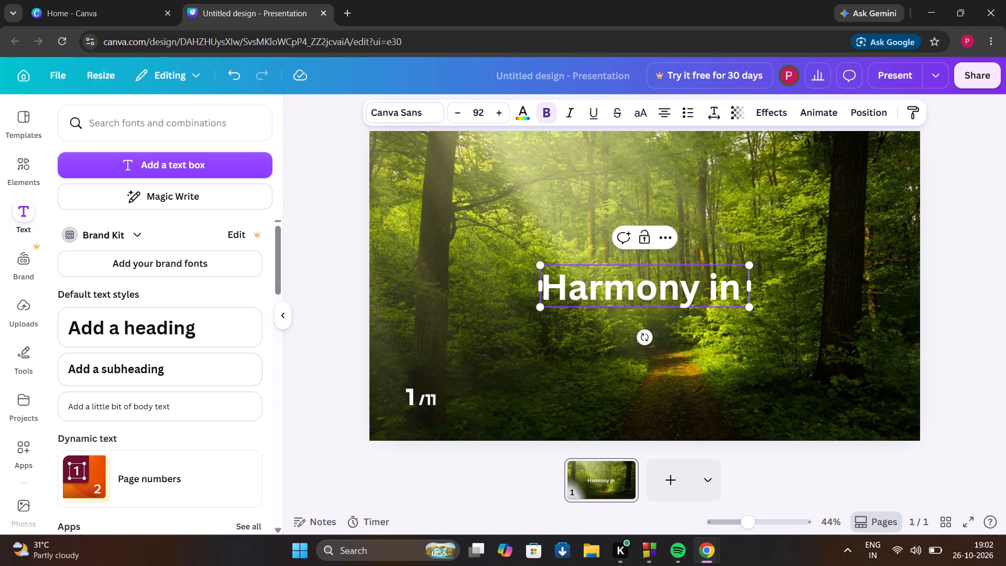
{"action": "key", "text": "shift+n"}
{"action": "type", "text": "ature"}
{"action": "key", "text": "space"}
{"action": "type", "text": "and"}
{"action": "key", "text": "space"}
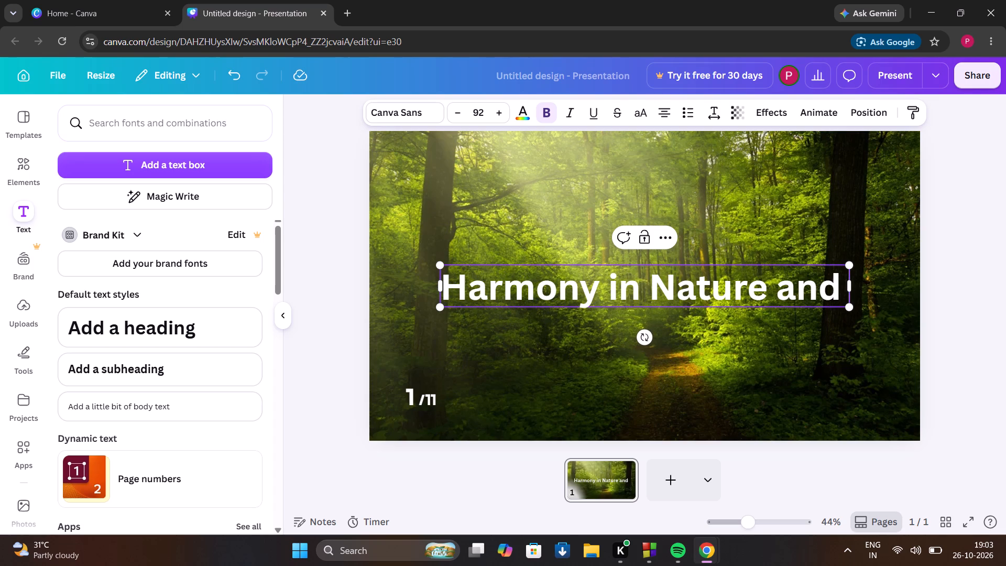
{"action": "type", "text": "Enviroment"}
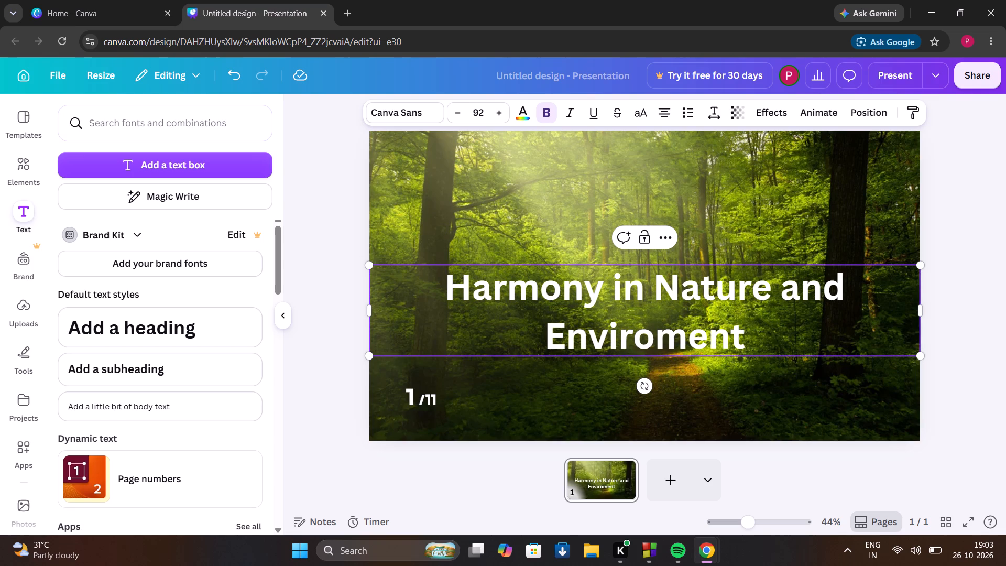
{"action": "key", "text": "period"}
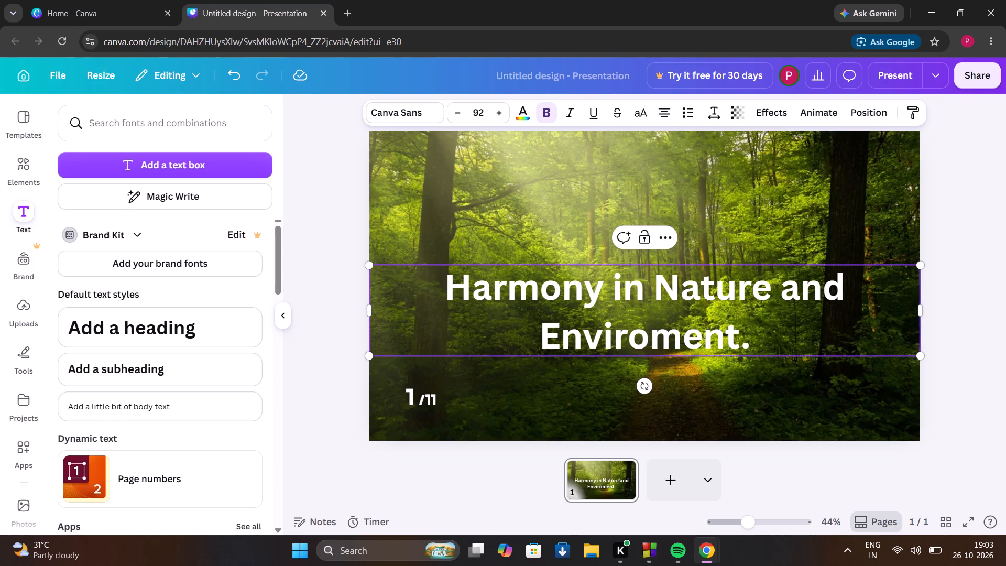
{"action": "key", "text": "BackSpace"}
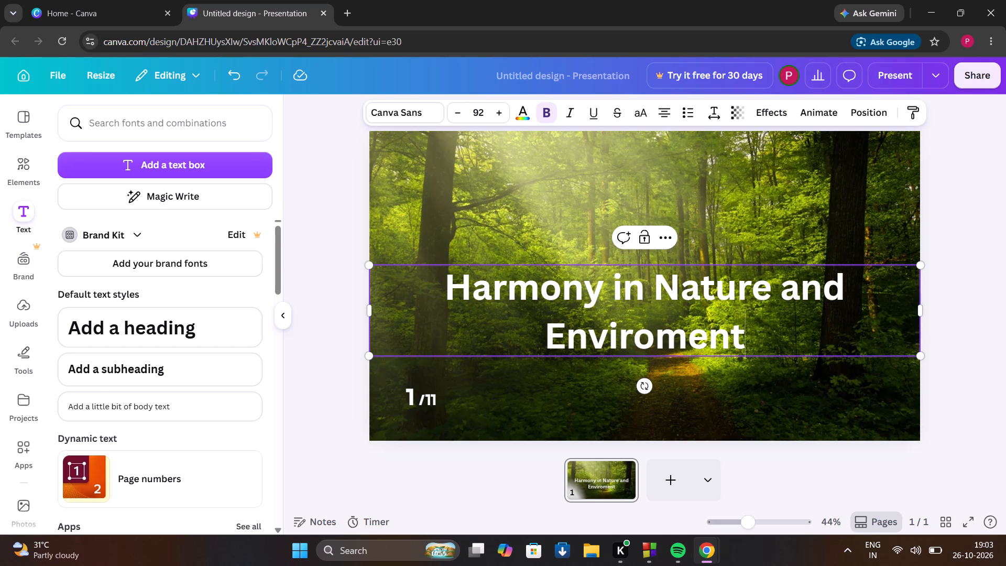
Move the "Harmony in Nature and Enviroment" heading slightly upward, keeping it horizontally centred on the slide.
{"action": "left_click_drag", "start_coordinate": [615, 267], "coordinate": [616, 262]}
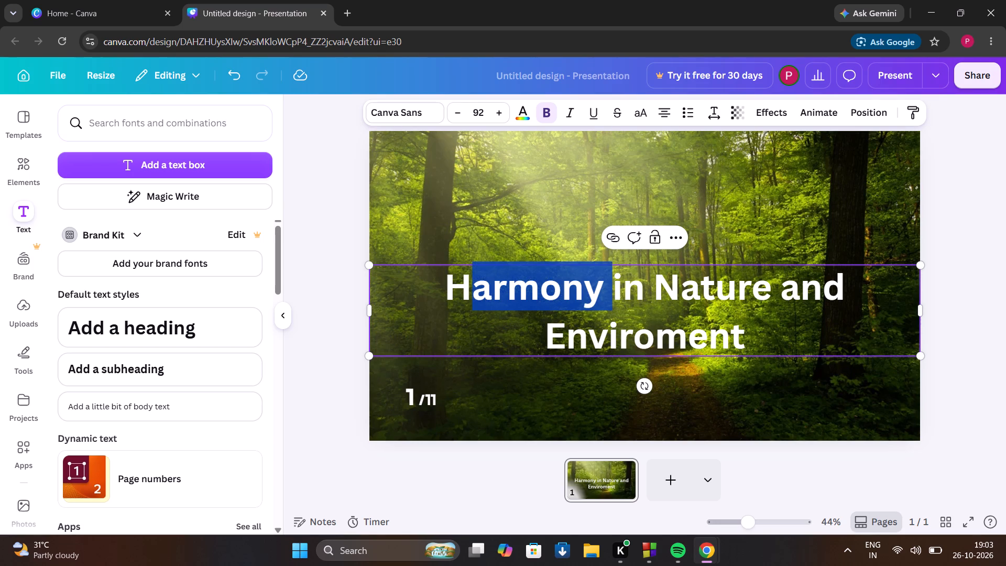
{"action": "left_click", "coordinate": [624, 267]}
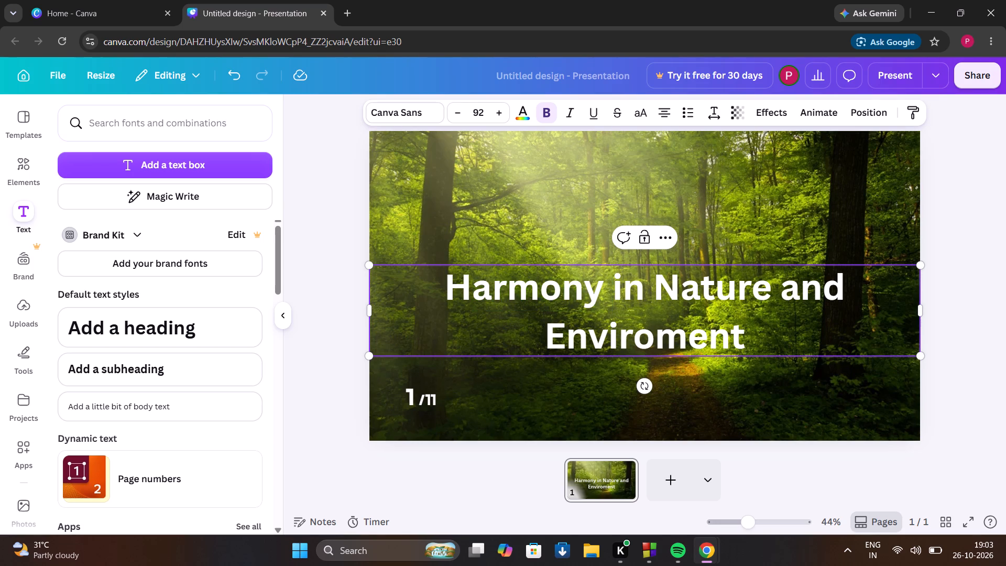
{"action": "left_click_drag", "start_coordinate": [574, 261], "coordinate": [576, 223]}
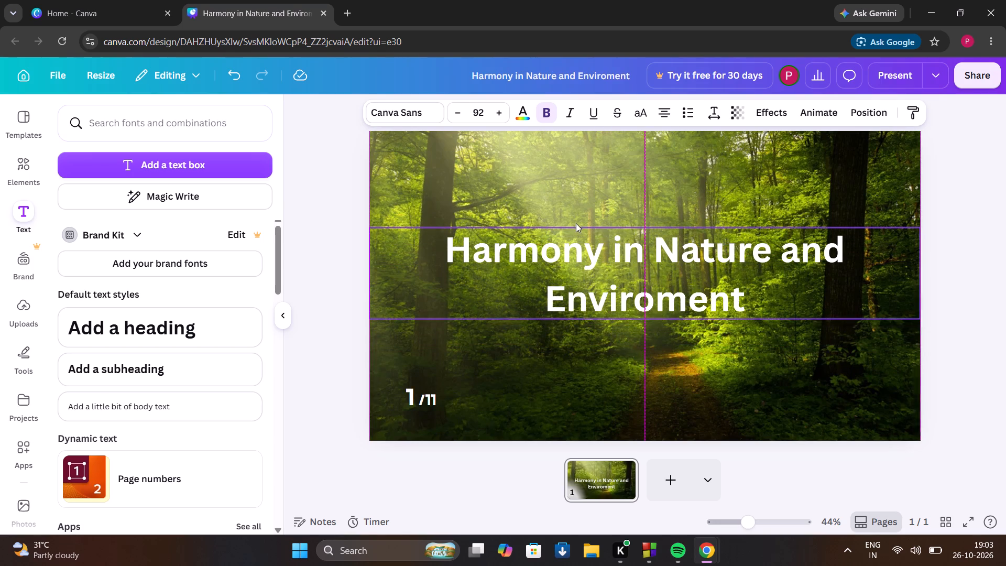
{"action": "left_click_drag", "start_coordinate": [576, 223], "coordinate": [575, 222]}
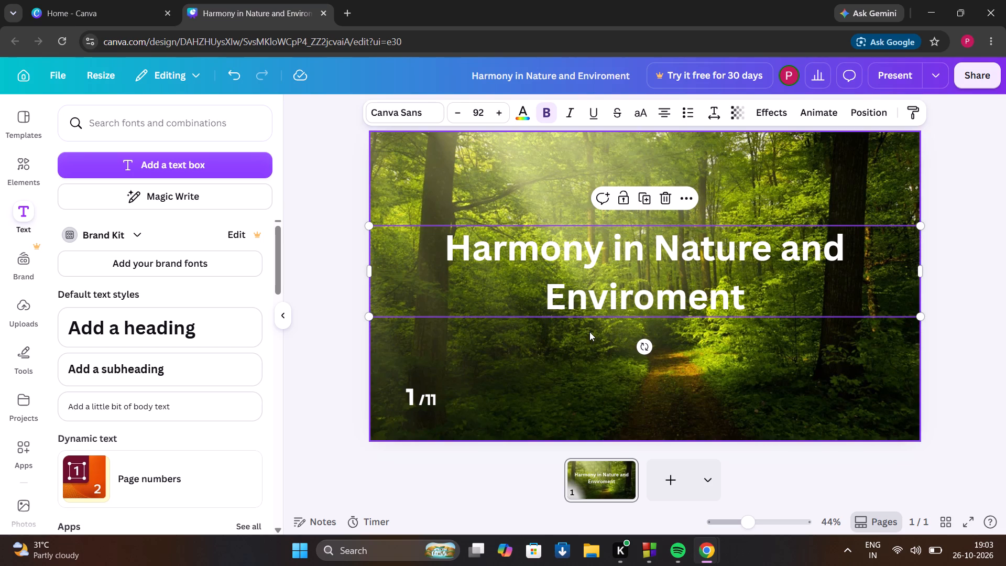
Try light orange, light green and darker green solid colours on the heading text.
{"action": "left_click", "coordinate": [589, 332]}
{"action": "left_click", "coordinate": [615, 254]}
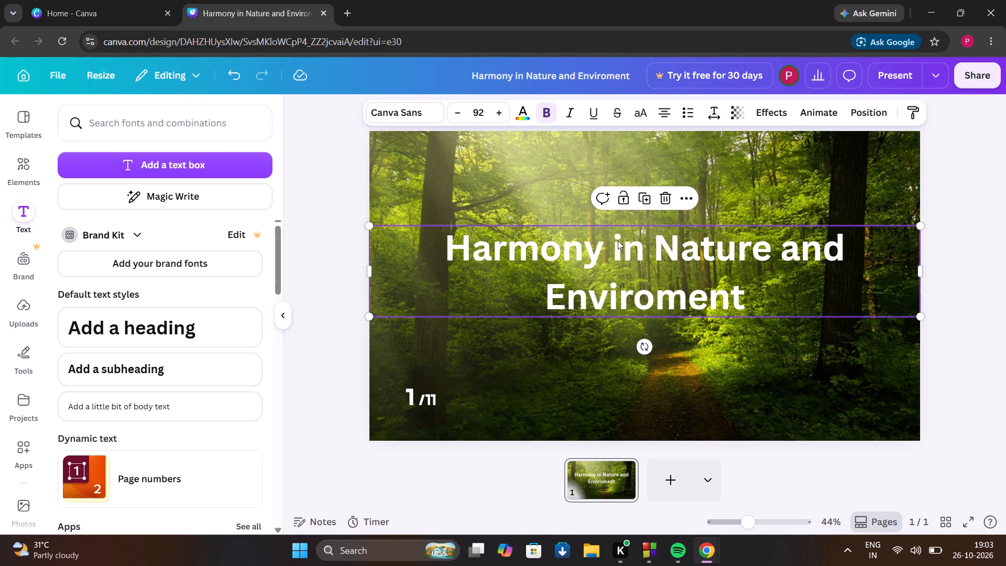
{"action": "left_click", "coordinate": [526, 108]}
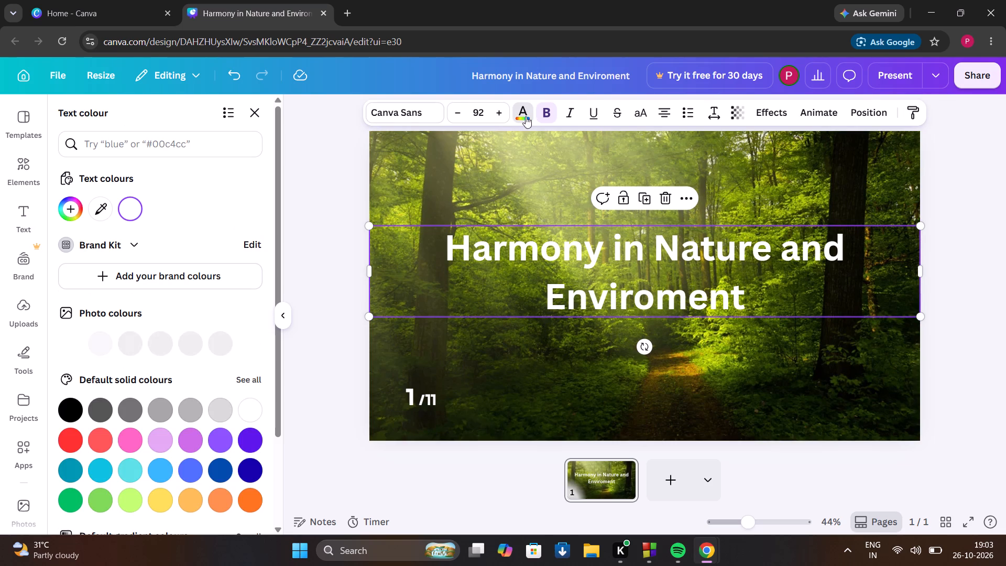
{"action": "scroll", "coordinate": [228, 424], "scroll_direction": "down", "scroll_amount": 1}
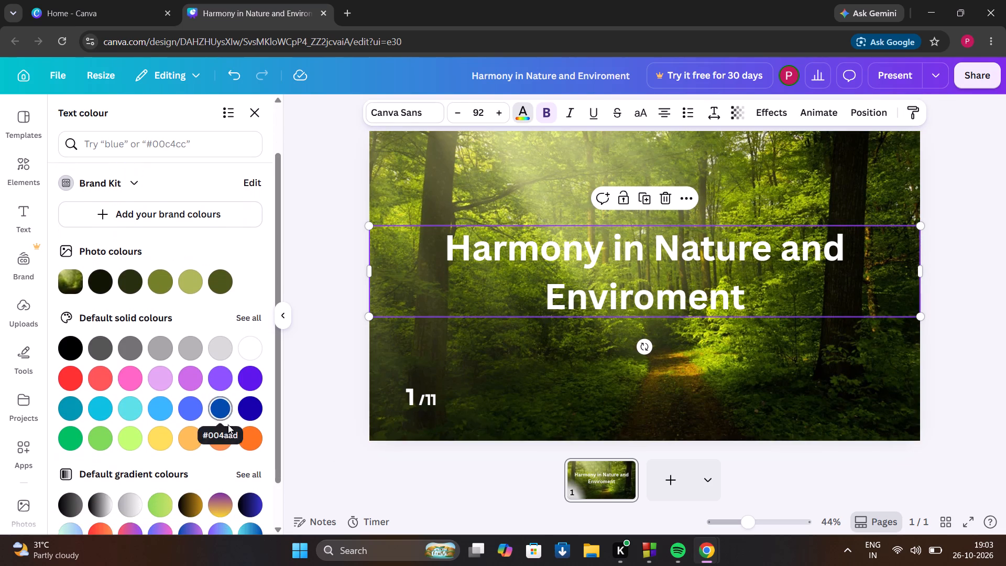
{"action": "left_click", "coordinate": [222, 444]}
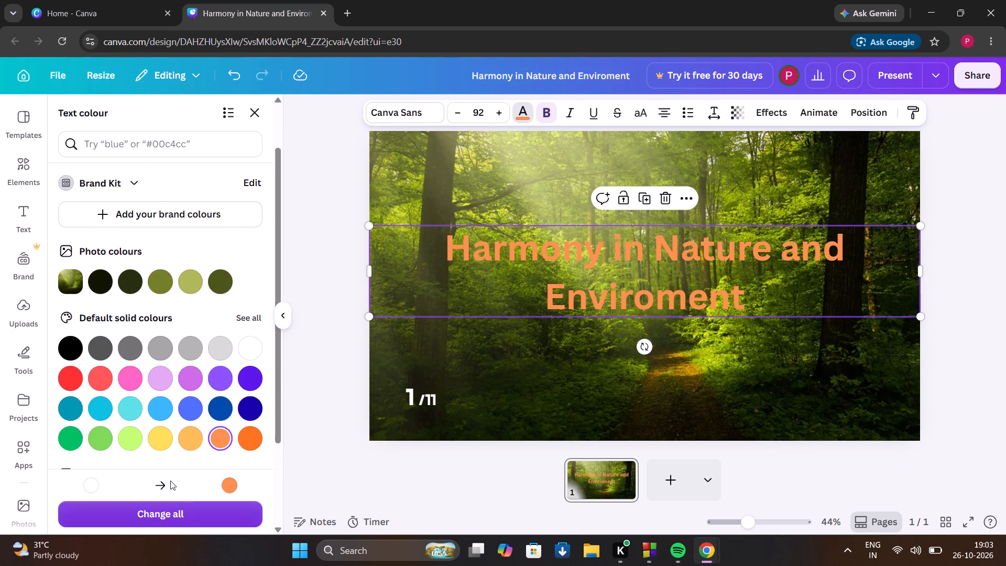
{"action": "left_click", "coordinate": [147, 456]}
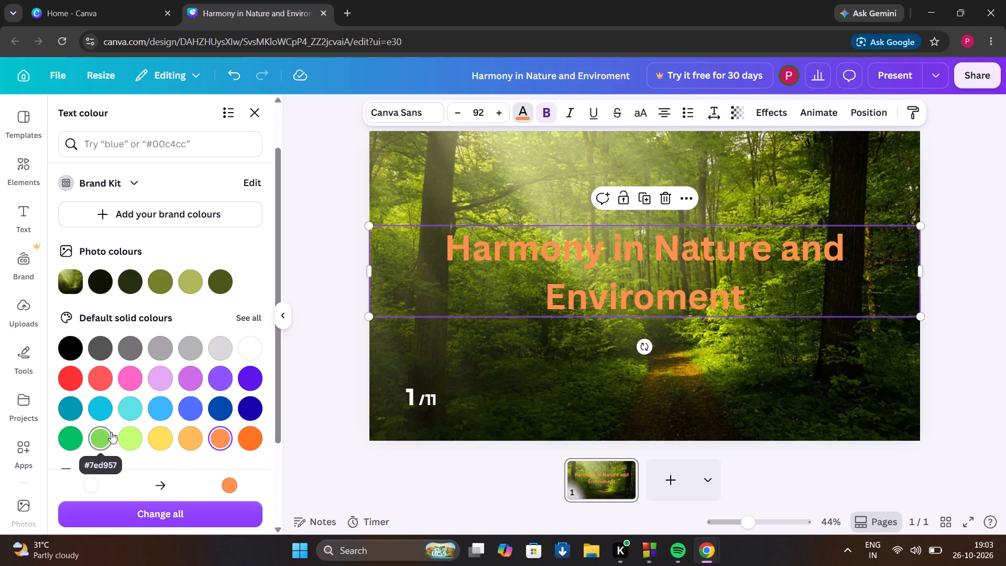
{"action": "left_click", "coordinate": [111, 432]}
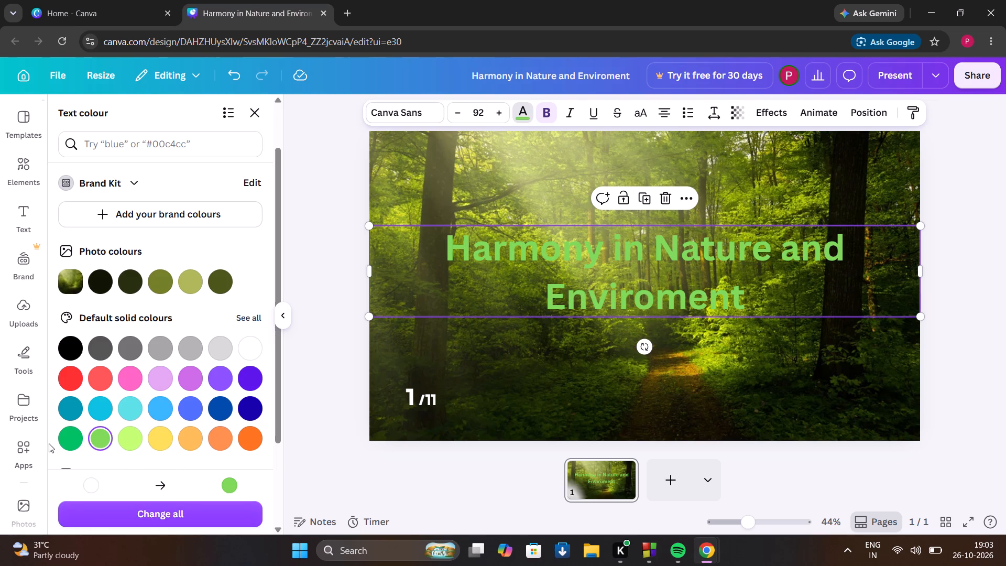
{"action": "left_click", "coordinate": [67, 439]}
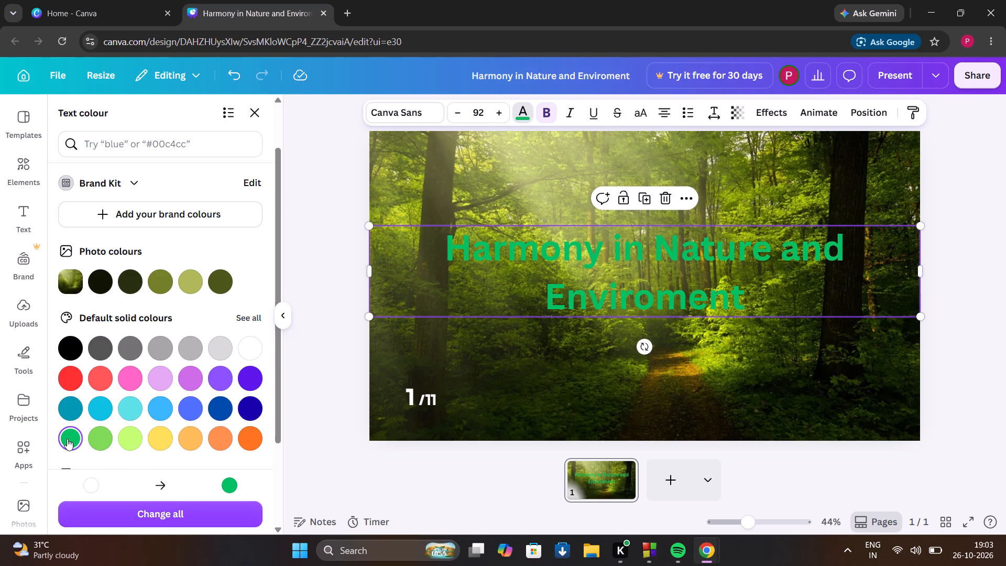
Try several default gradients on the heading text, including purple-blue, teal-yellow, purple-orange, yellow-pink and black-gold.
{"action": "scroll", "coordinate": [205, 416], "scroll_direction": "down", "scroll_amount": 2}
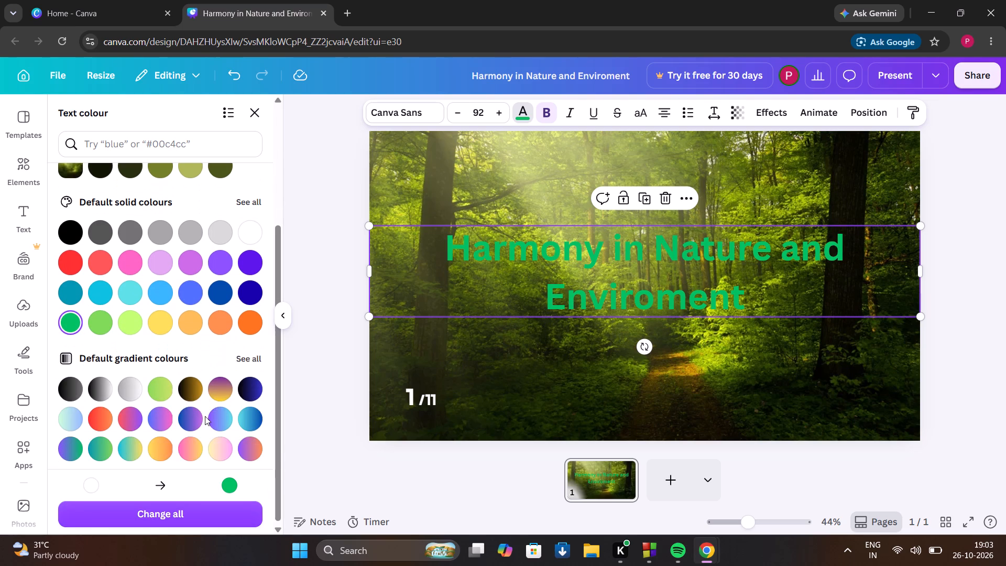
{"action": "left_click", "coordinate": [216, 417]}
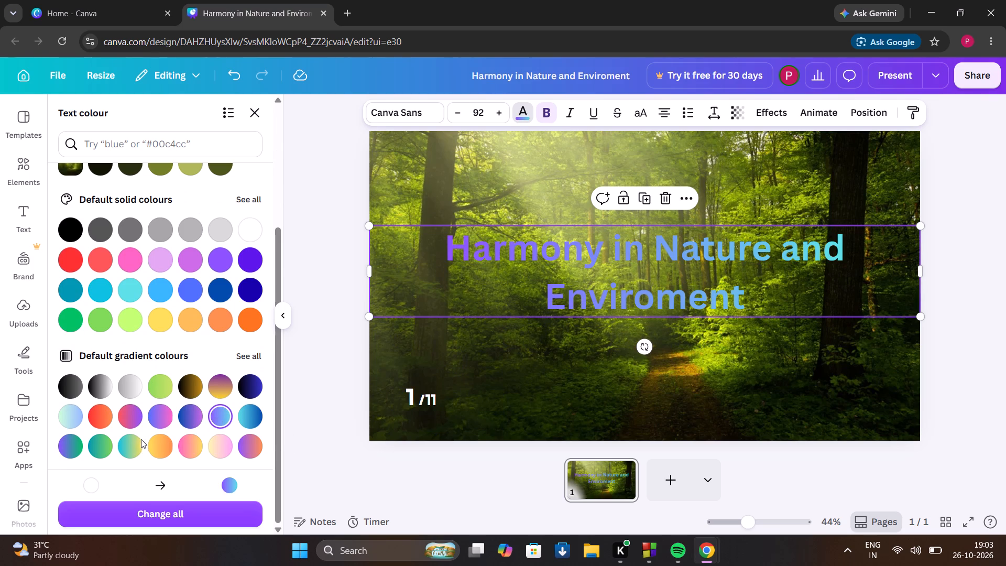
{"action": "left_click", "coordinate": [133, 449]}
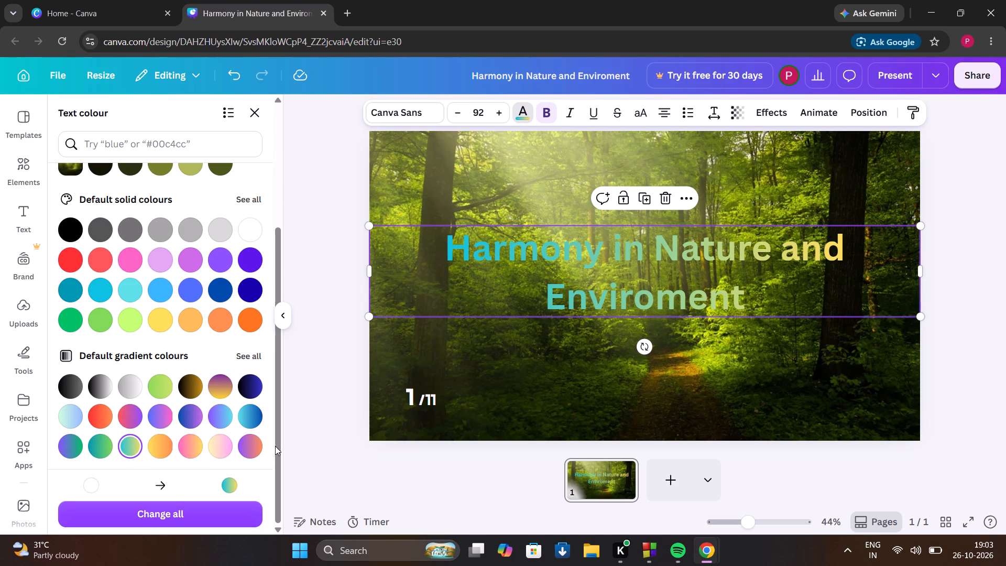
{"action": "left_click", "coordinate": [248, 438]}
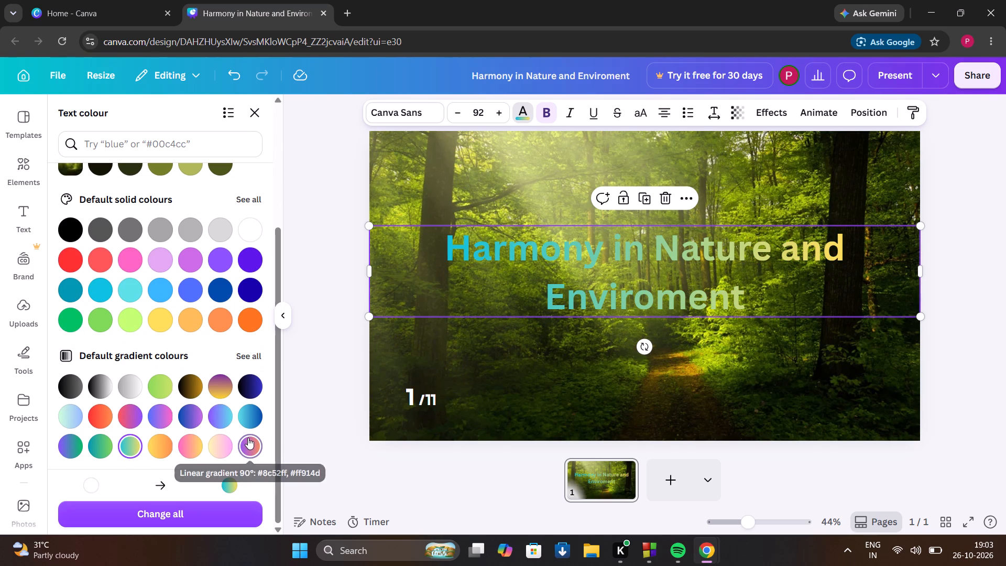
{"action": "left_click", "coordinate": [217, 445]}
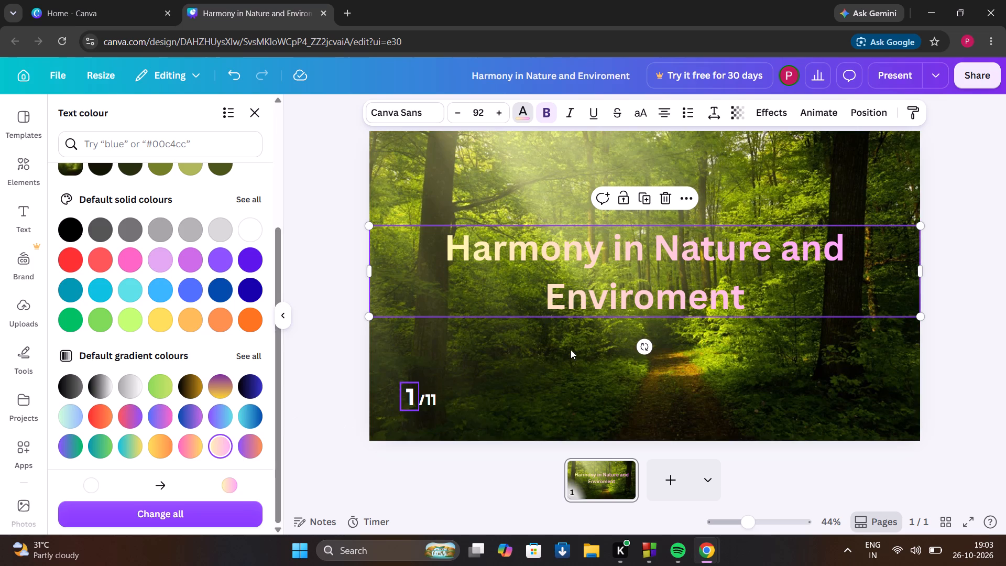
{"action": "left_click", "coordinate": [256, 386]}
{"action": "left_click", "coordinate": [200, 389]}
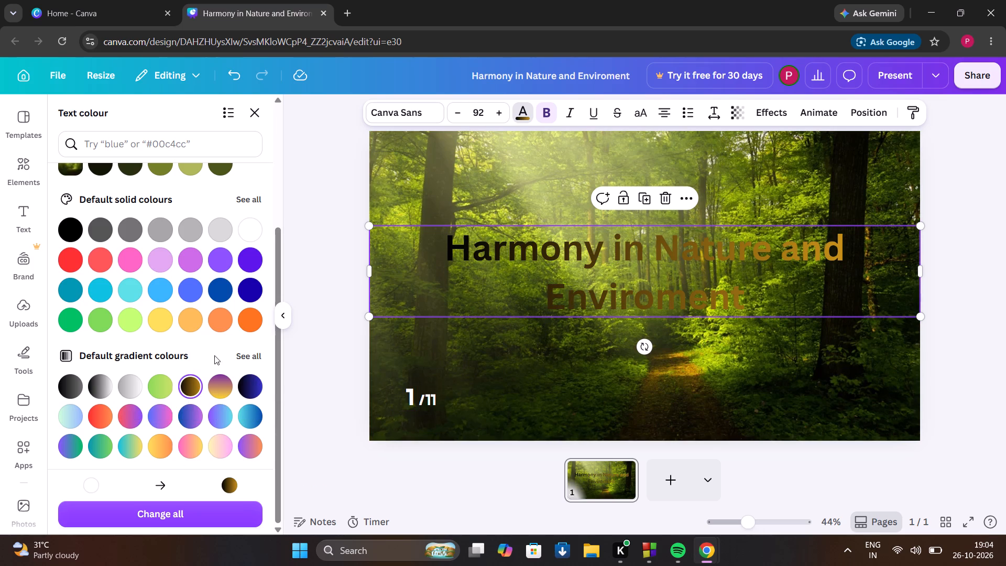
Compare light orange and light green on the heading, and set its text colour to the solid bright orange.
{"action": "left_click", "coordinate": [222, 326]}
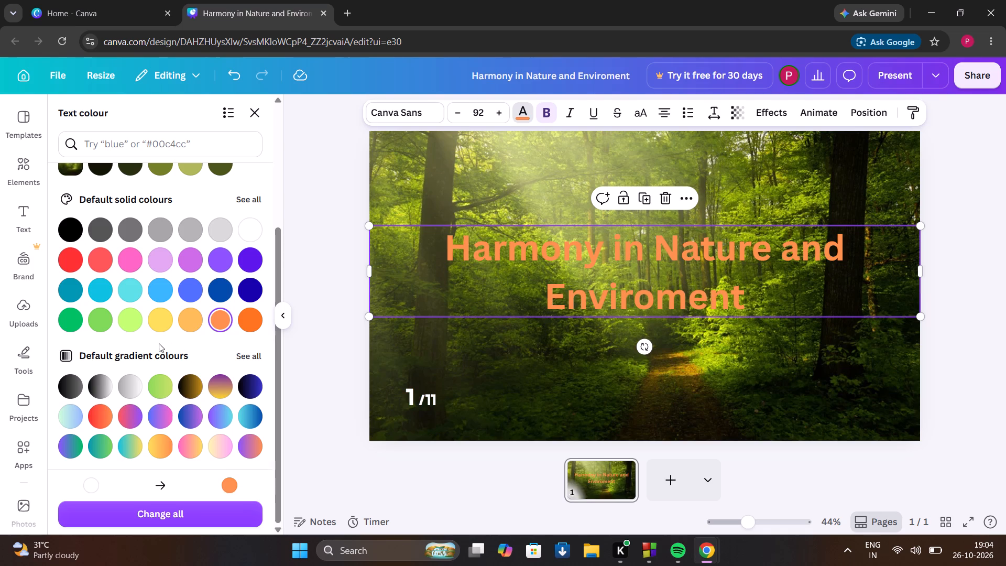
{"action": "left_click", "coordinate": [99, 327]}
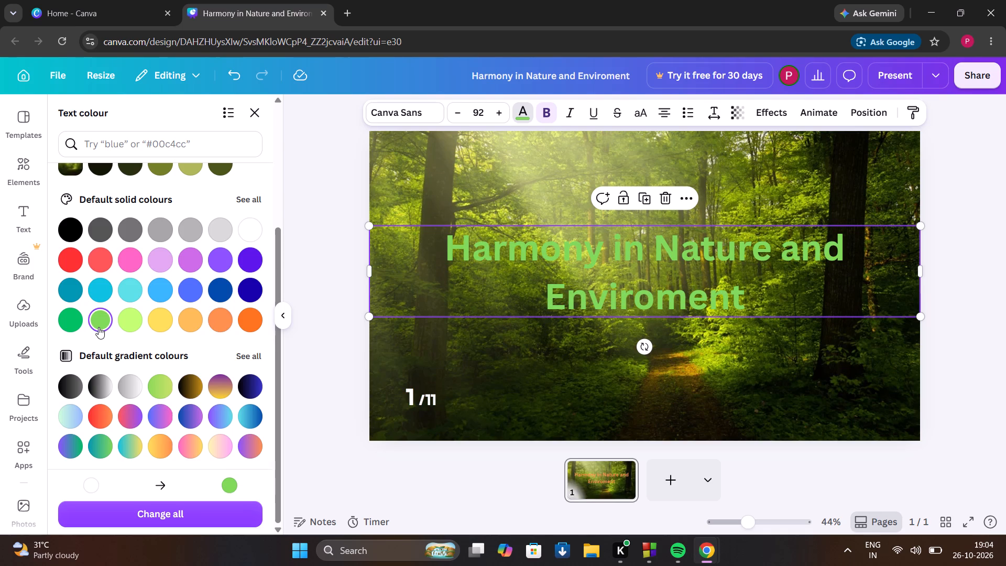
{"action": "left_click", "coordinate": [255, 310]}
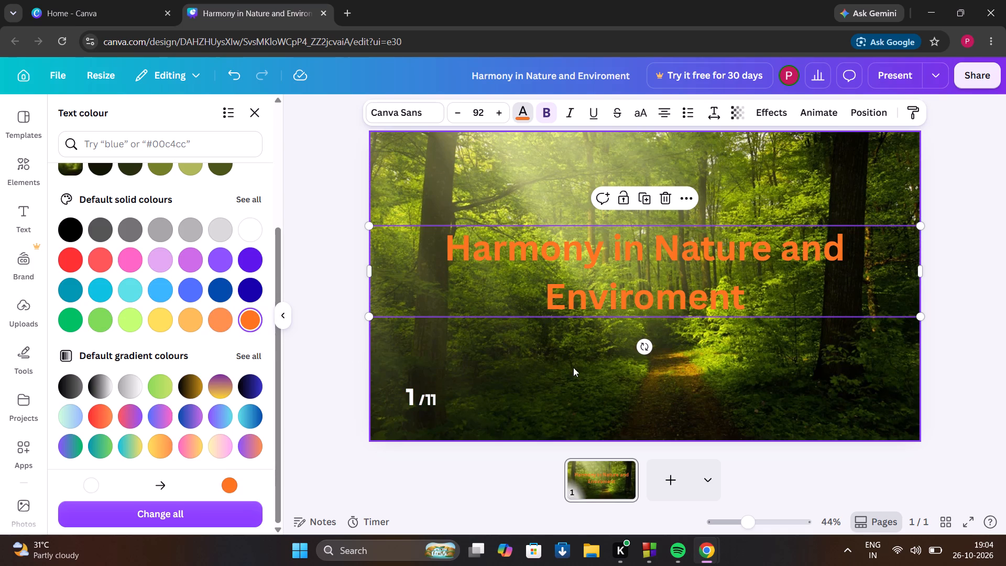
Delete the "/11" and "1" page-number texts from the slide's lower-left corner.
{"action": "left_click", "coordinate": [428, 384]}
{"action": "left_click", "coordinate": [426, 394]}
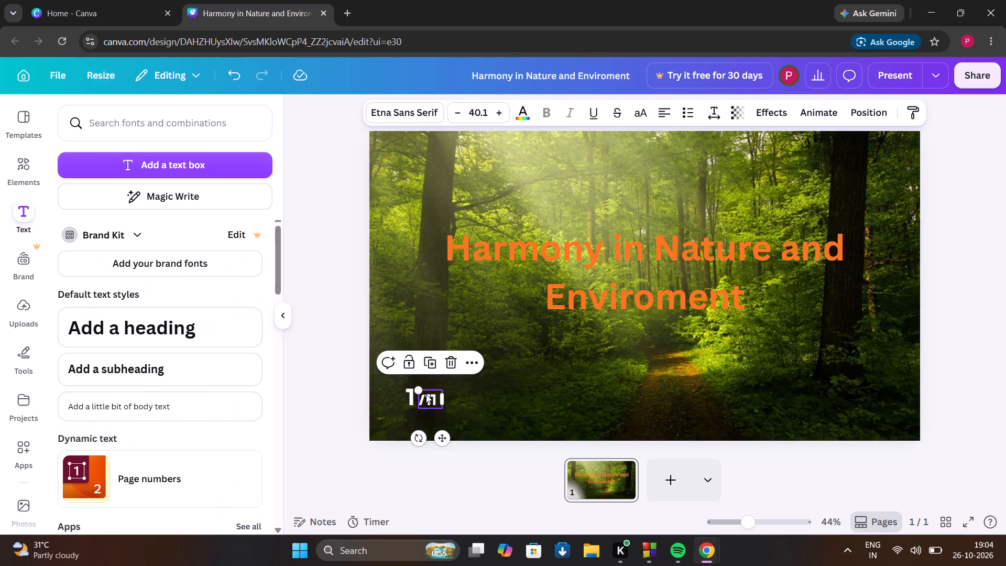
{"action": "left_click", "coordinate": [454, 363]}
{"action": "left_click", "coordinate": [416, 392]}
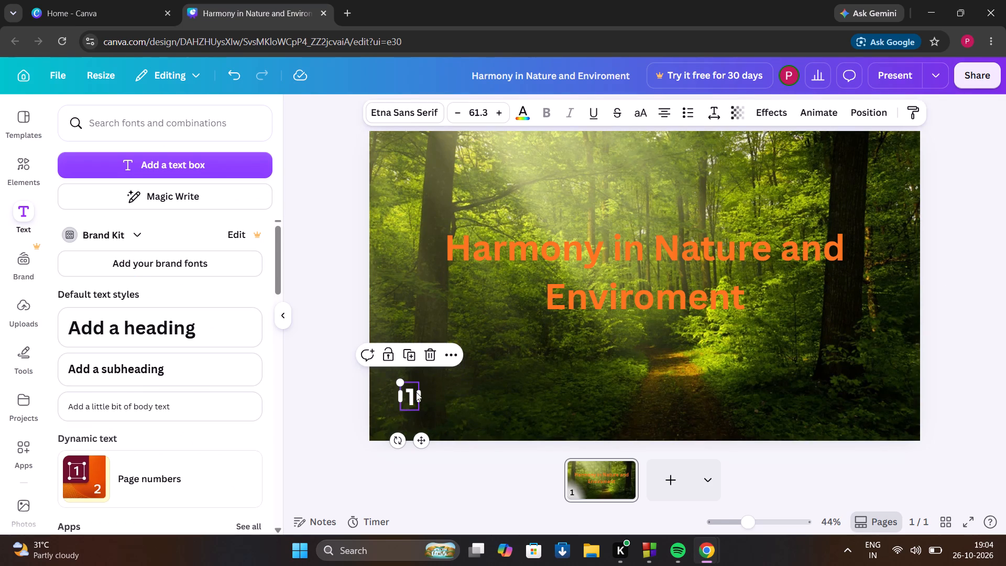
{"action": "left_click", "coordinate": [428, 357]}
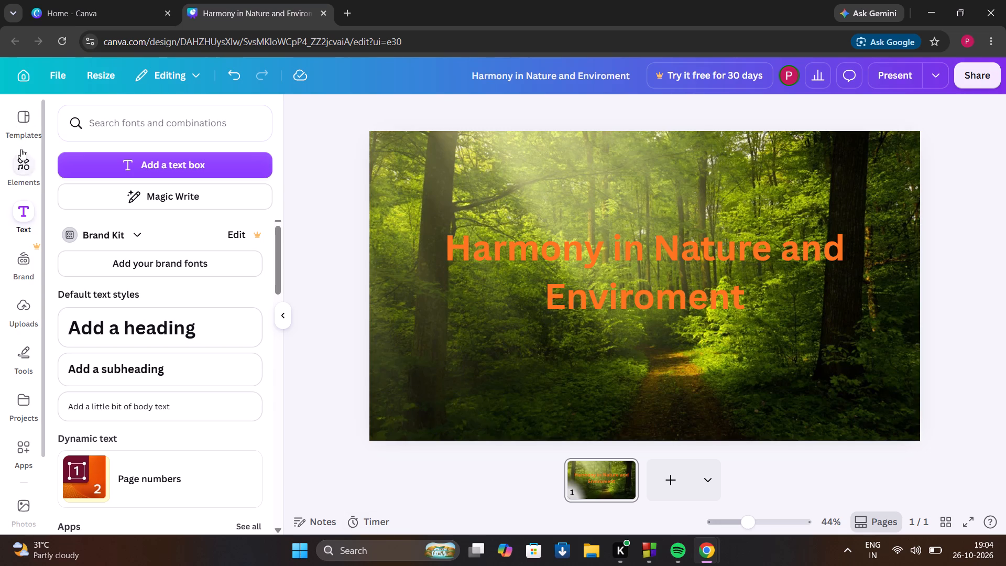
Browse the current template's other pages and the "nature" template search results for alternative designs.
{"action": "left_click", "coordinate": [31, 122]}
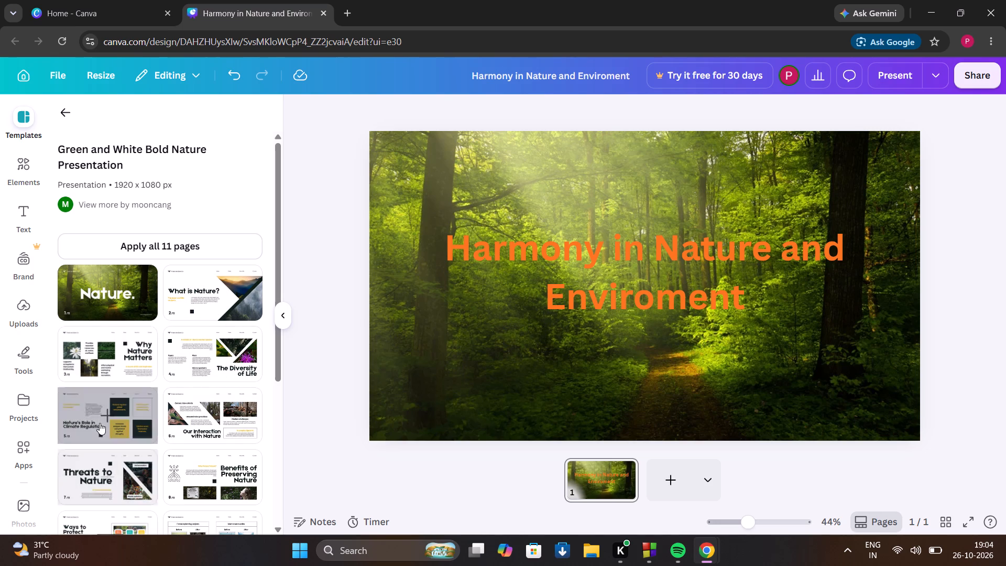
{"action": "scroll", "coordinate": [102, 360], "scroll_direction": "down", "scroll_amount": 2}
{"action": "scroll", "coordinate": [102, 360], "scroll_direction": "up", "scroll_amount": 6}
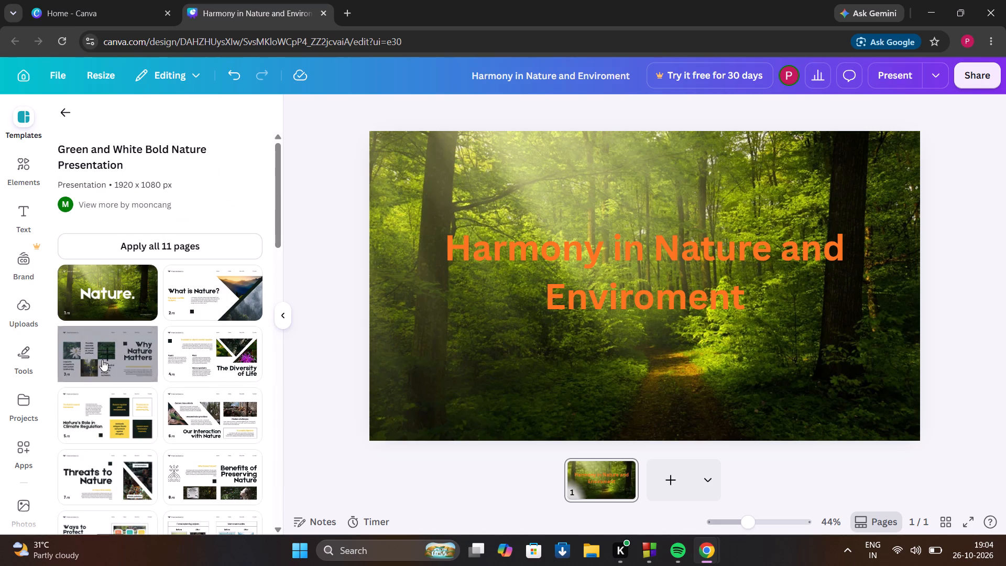
{"action": "left_click", "coordinate": [64, 113]}
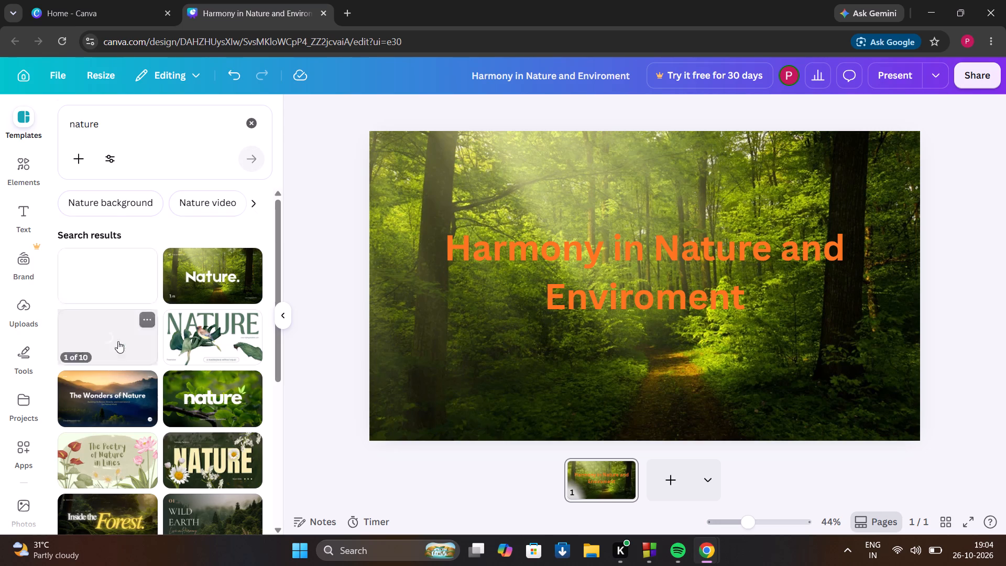
{"action": "scroll", "coordinate": [118, 341], "scroll_direction": "down", "scroll_amount": 2}
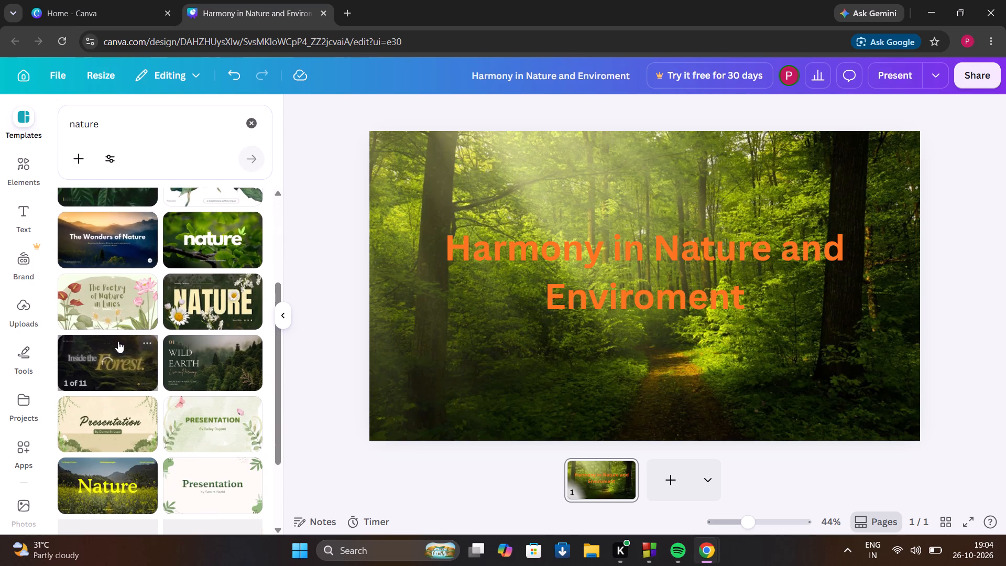
{"action": "scroll", "coordinate": [118, 341], "scroll_direction": "down", "scroll_amount": 2}
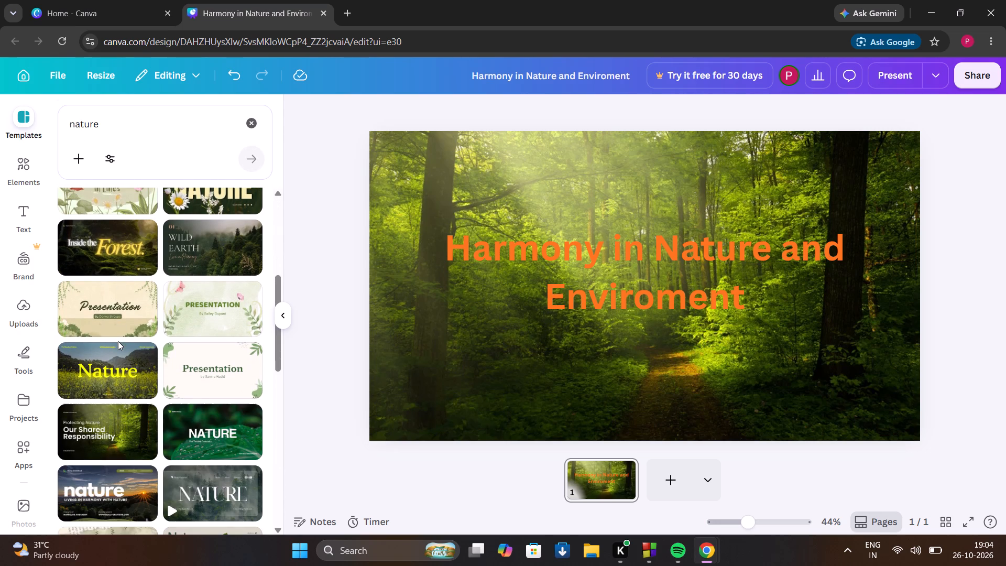
{"action": "scroll", "coordinate": [114, 285], "scroll_direction": "down", "scroll_amount": 1}
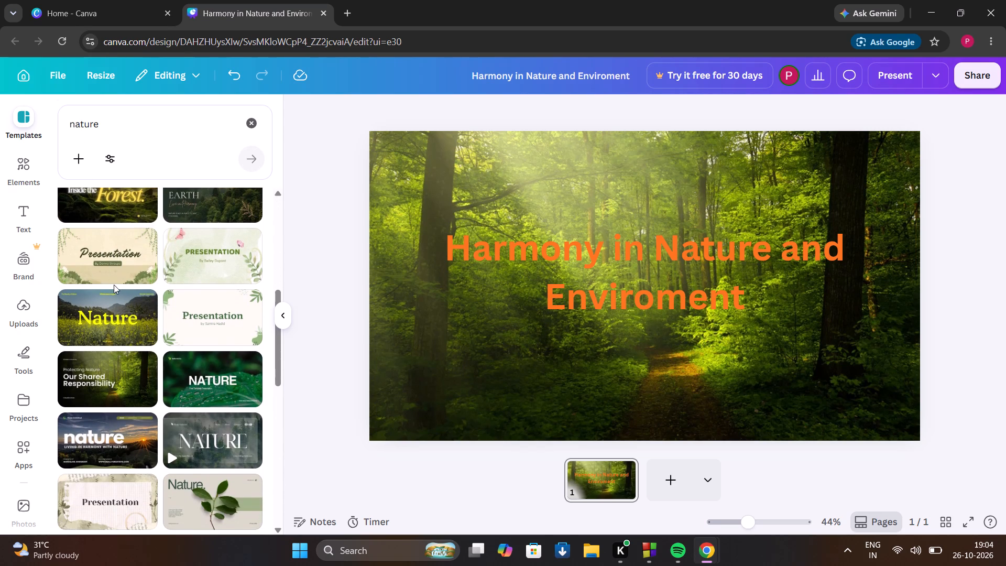
{"action": "left_click", "coordinate": [790, 391]}
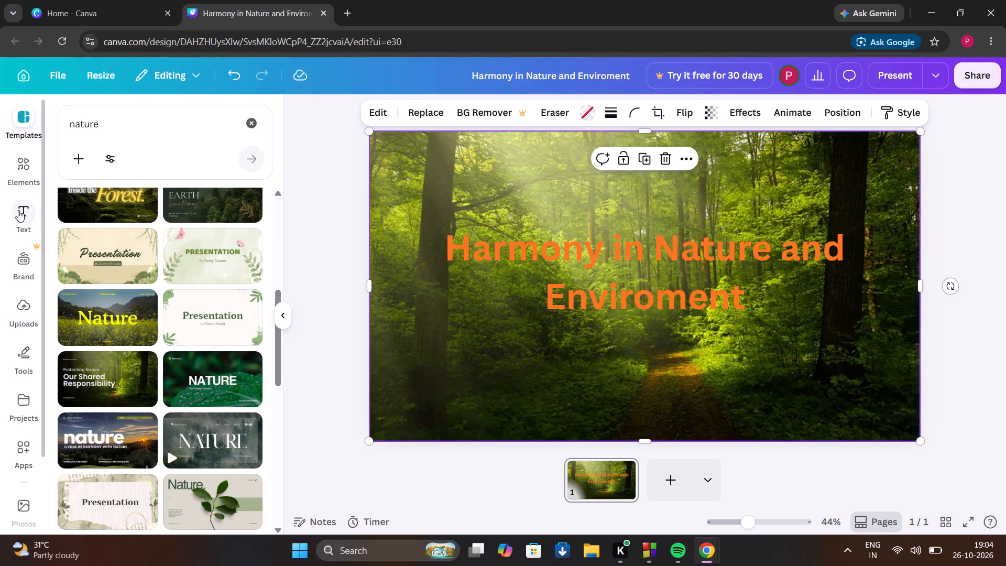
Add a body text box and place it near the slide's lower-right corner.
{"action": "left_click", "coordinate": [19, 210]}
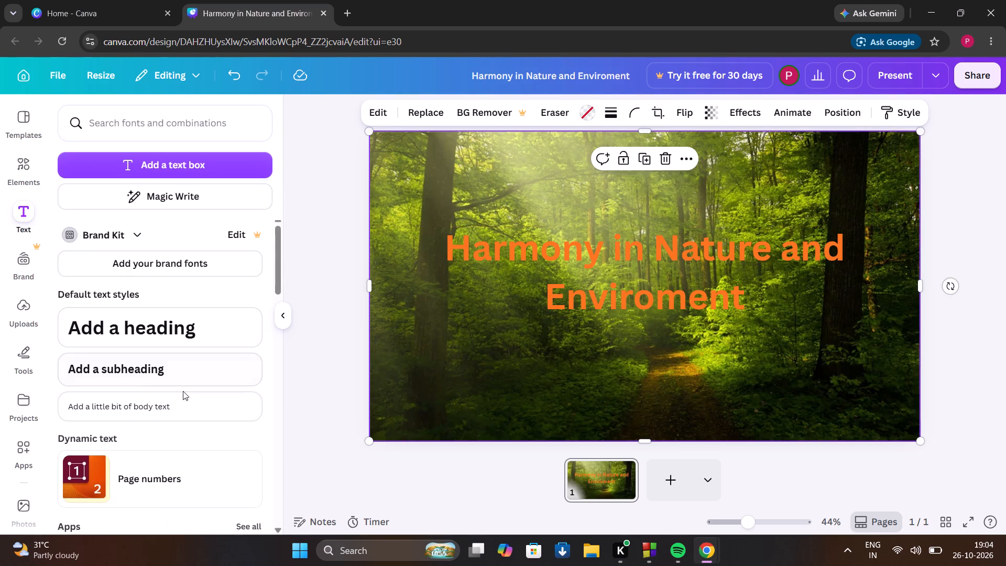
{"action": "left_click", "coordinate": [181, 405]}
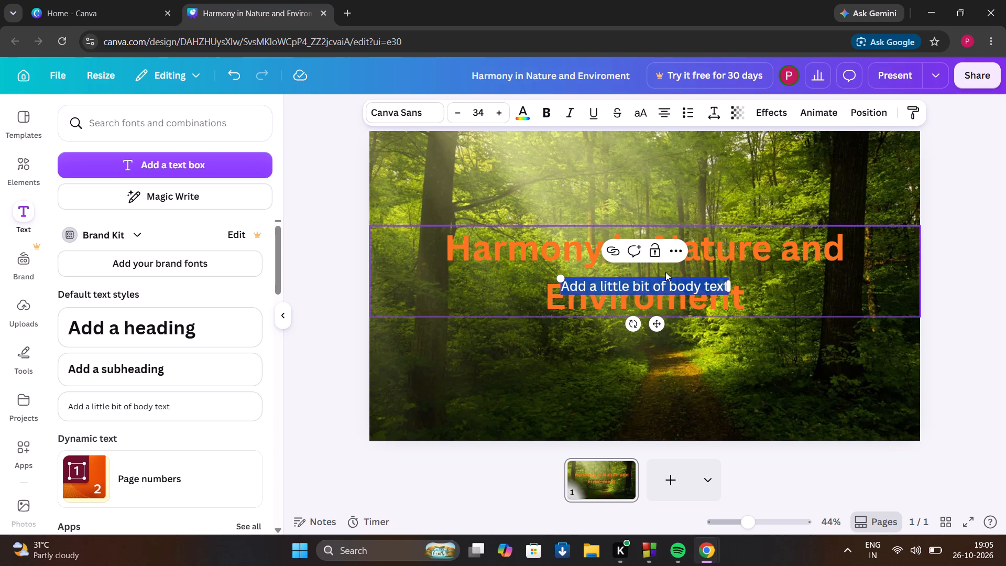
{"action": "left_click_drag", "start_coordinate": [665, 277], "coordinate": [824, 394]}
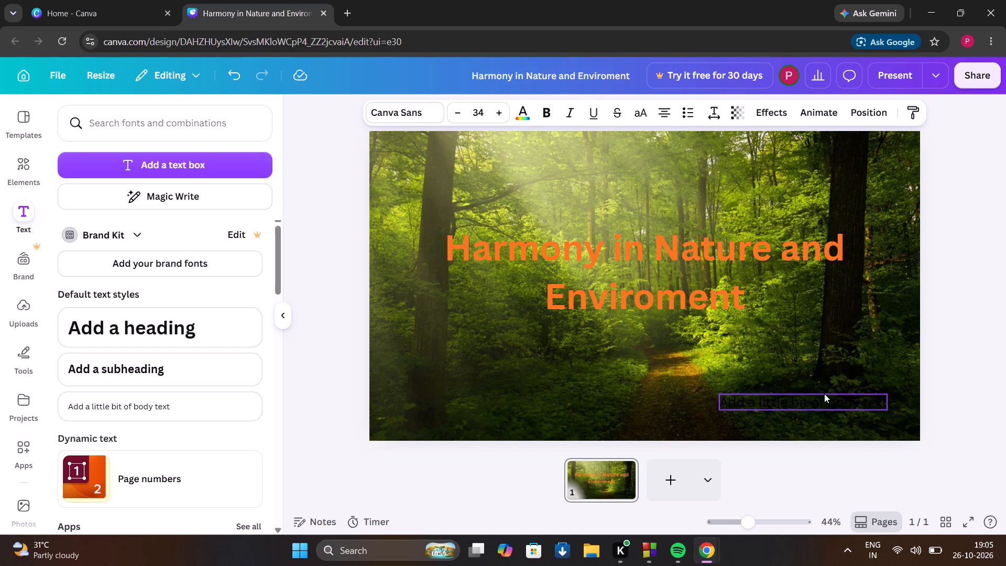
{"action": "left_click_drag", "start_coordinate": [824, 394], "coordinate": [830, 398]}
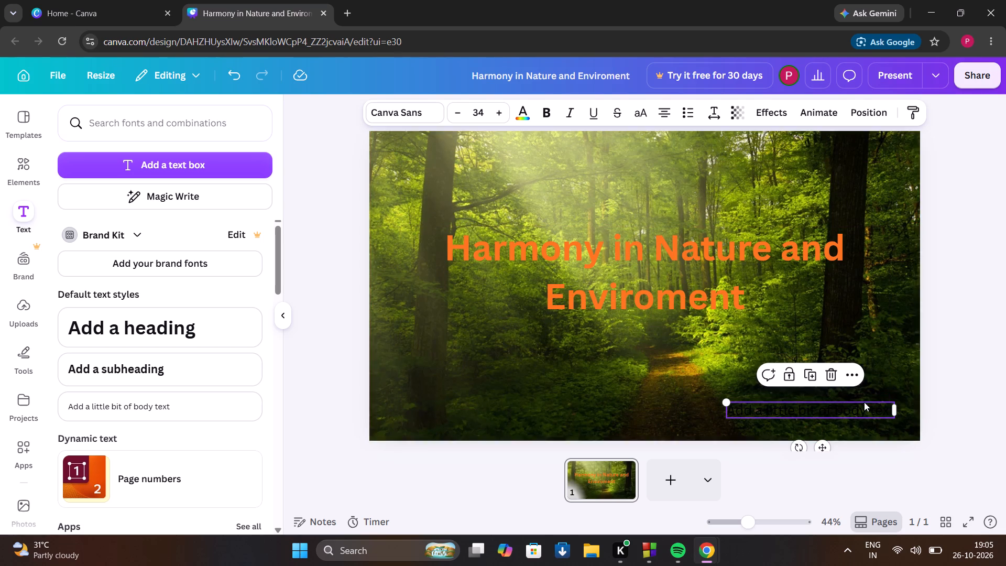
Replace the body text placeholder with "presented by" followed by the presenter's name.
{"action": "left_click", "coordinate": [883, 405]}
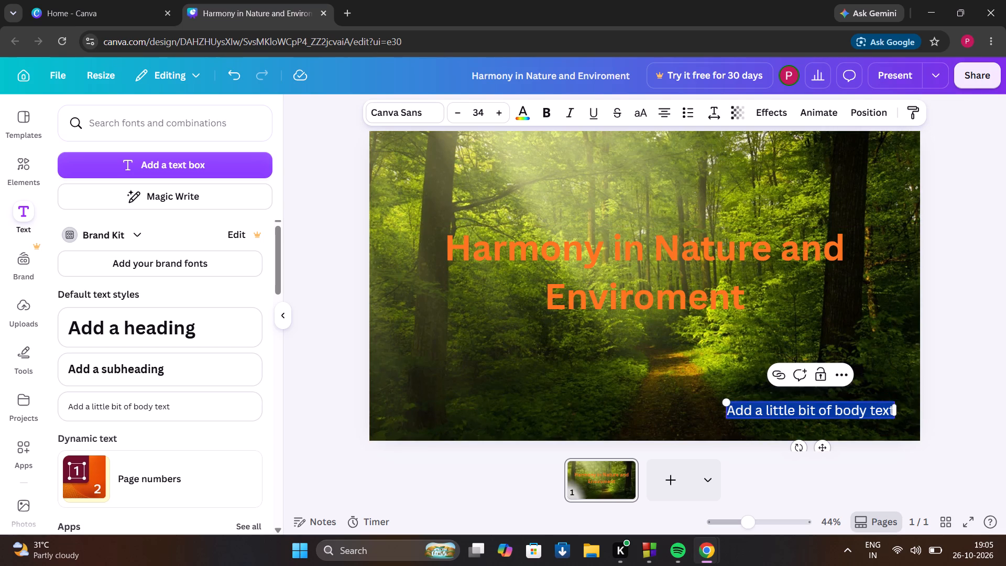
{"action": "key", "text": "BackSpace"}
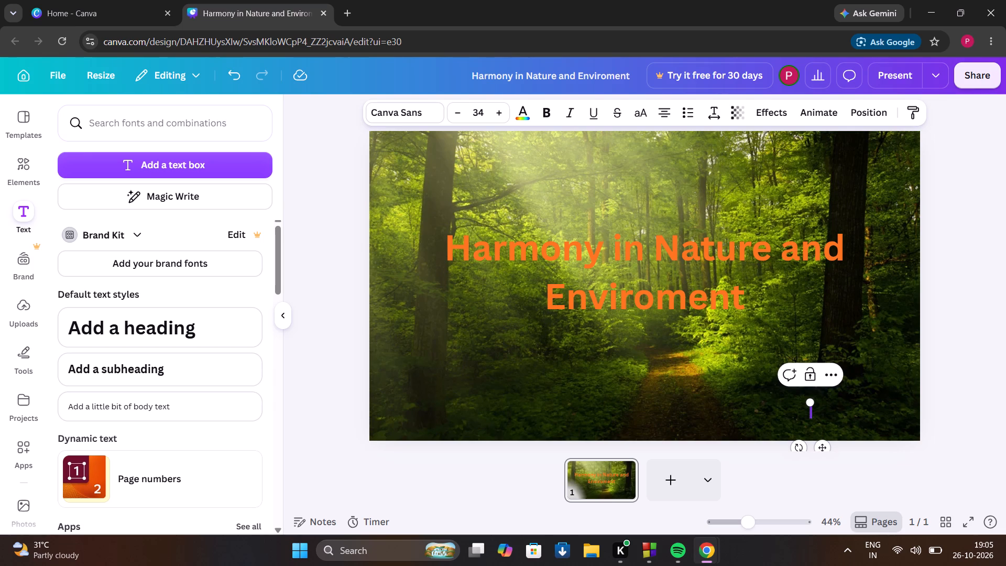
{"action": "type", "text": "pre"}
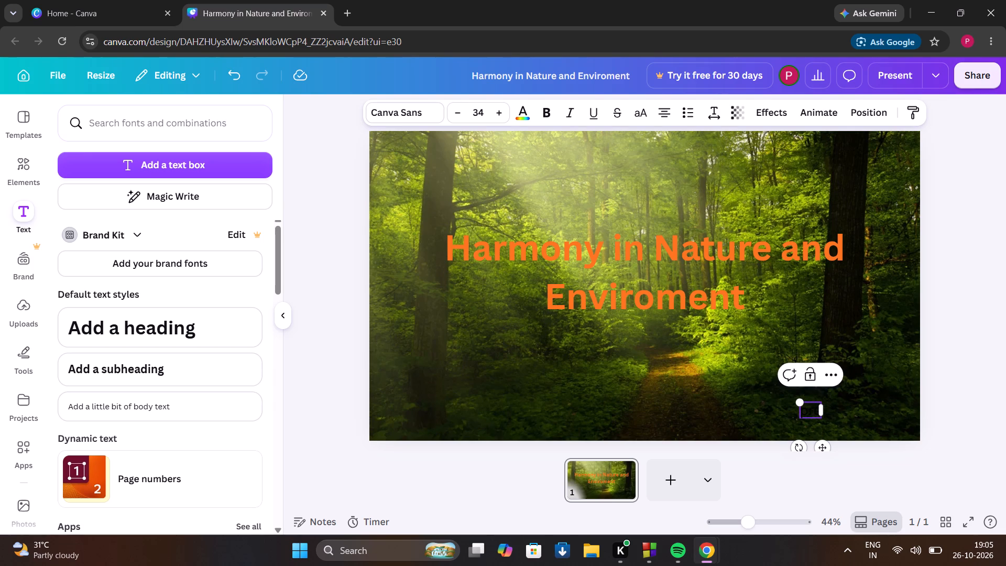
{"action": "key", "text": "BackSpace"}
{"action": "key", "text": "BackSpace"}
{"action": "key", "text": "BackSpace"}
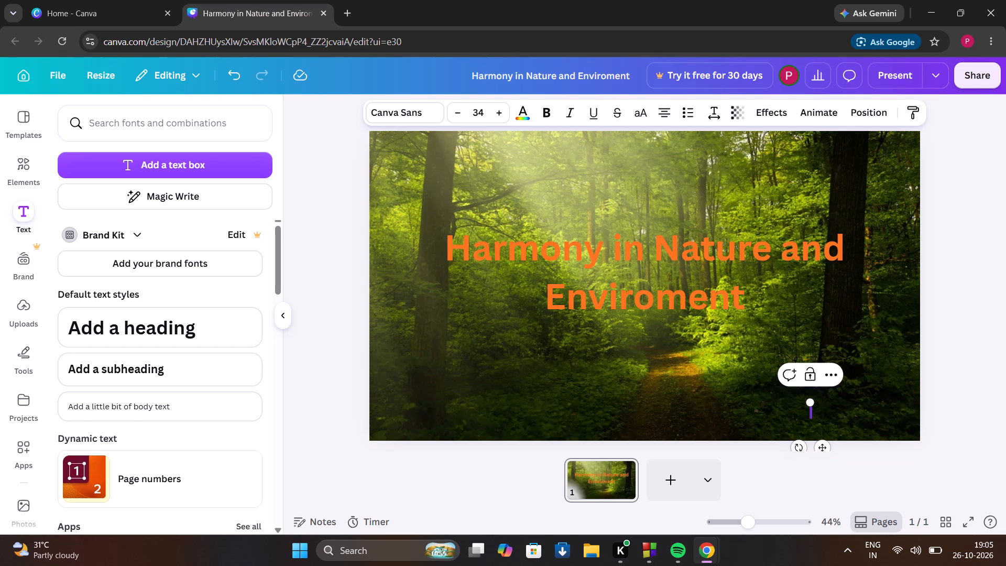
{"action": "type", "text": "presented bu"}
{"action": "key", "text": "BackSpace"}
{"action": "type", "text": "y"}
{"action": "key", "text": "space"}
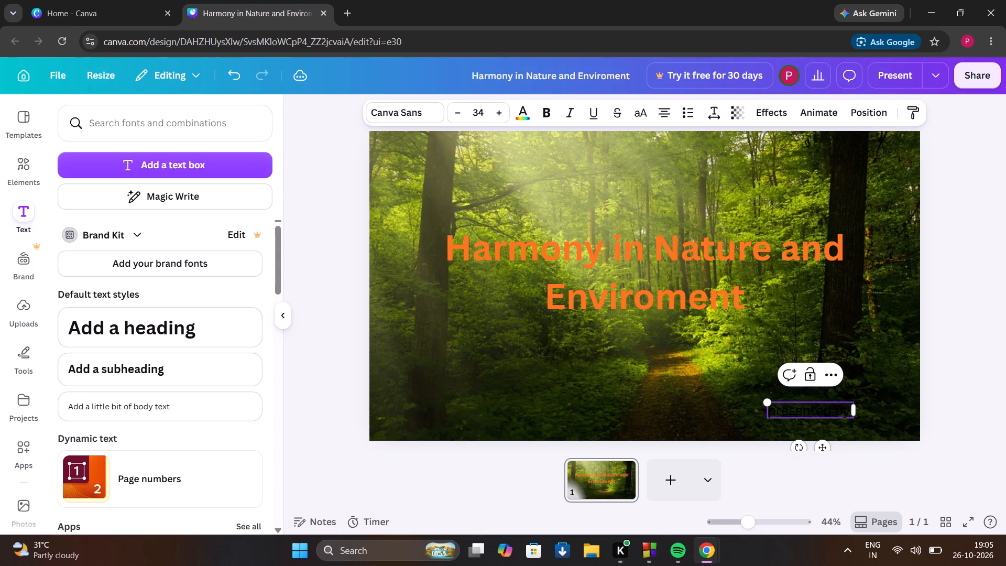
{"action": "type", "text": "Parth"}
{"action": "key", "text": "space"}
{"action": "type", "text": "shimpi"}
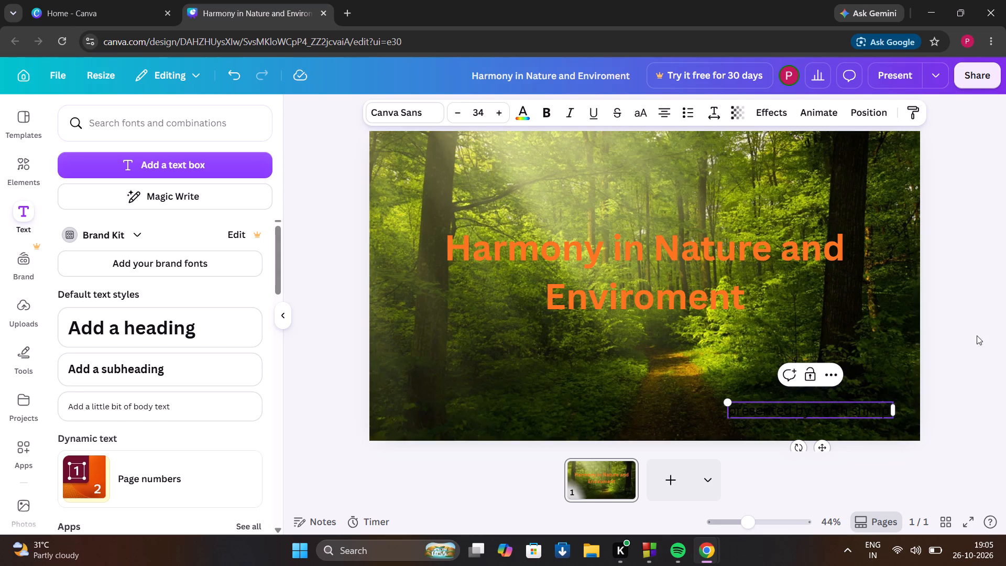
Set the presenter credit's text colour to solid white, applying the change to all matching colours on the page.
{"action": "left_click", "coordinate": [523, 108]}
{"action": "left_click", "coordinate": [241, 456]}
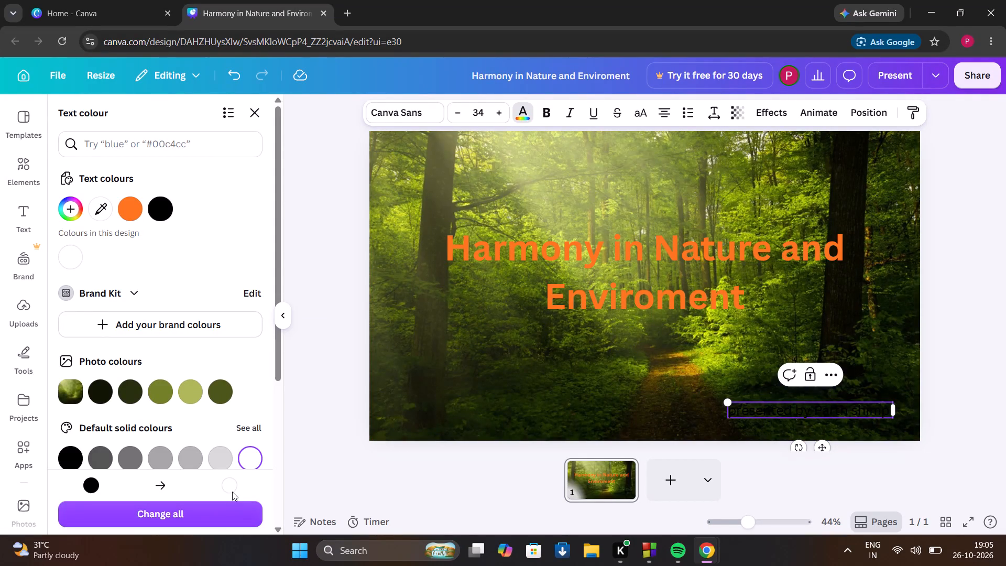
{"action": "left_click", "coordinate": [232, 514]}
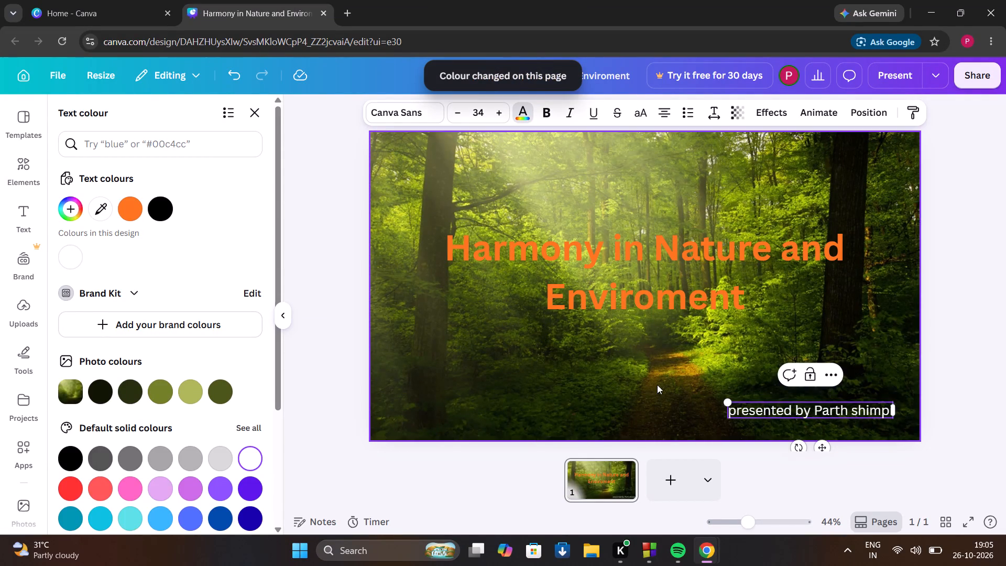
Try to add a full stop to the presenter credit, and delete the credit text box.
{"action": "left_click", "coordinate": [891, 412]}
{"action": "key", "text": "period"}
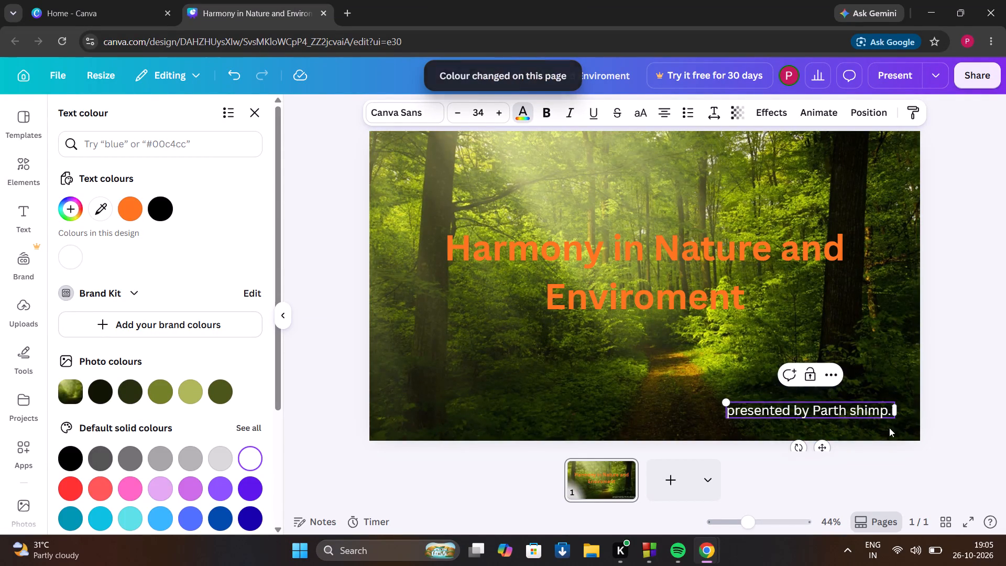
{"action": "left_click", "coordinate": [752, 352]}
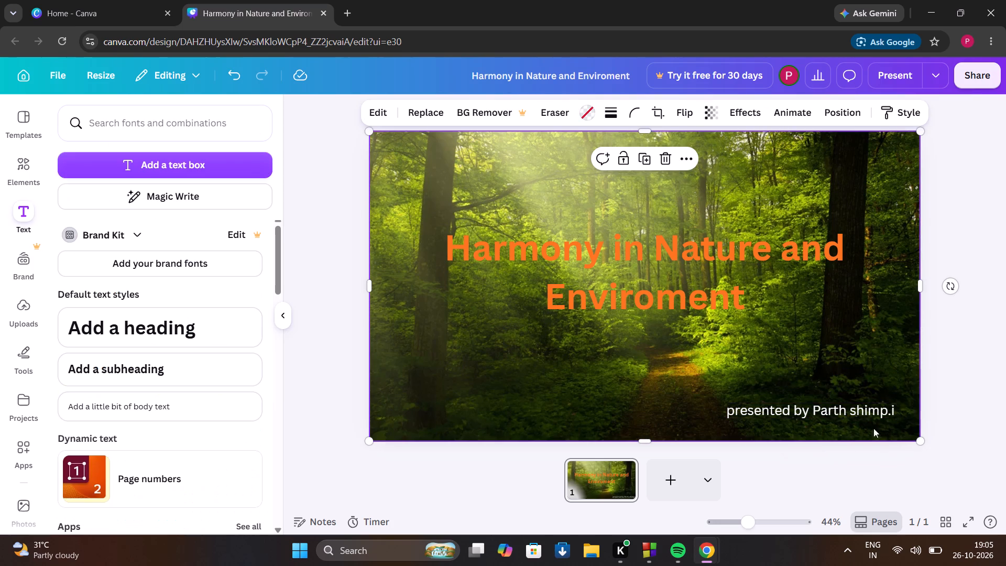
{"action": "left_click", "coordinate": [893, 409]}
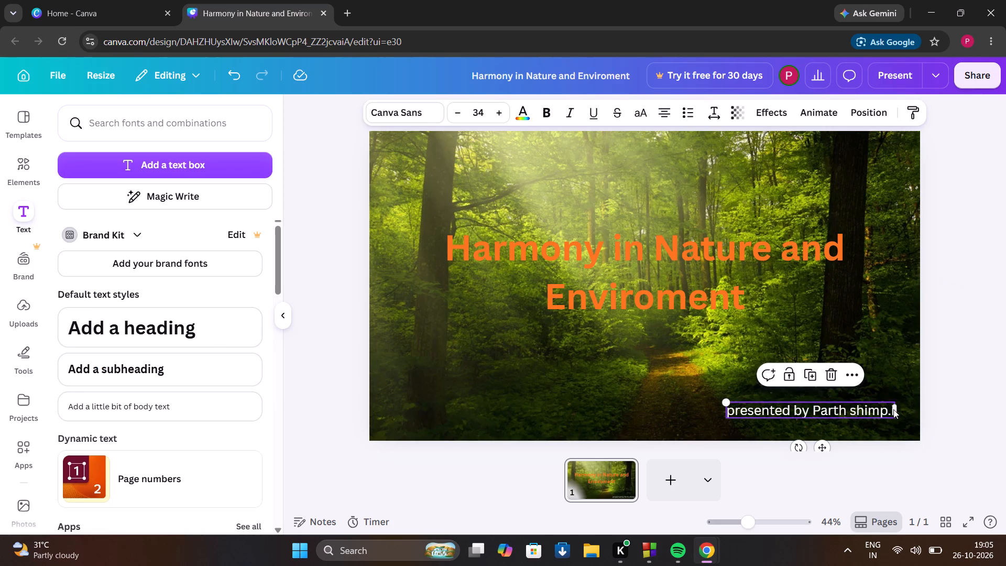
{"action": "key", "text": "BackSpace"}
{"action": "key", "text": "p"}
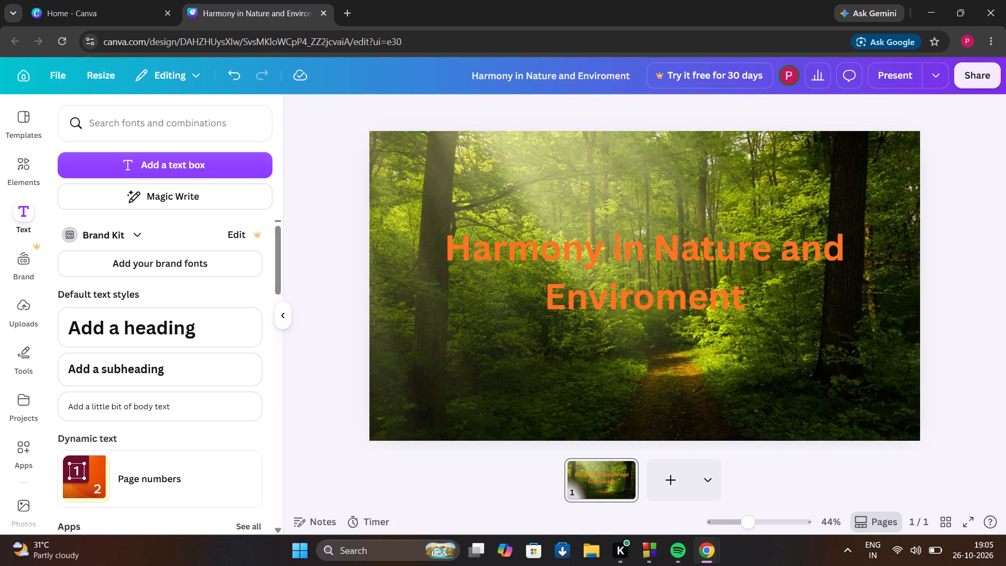
Add a new body text box and place it near the slide's lower-right corner.
{"action": "left_click", "coordinate": [148, 404]}
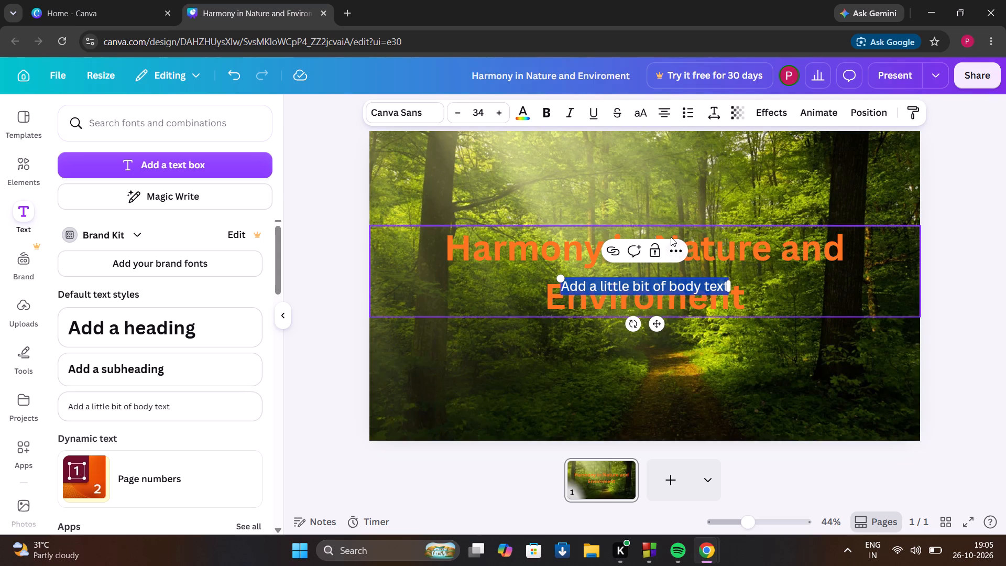
{"action": "left_click_drag", "start_coordinate": [659, 322], "coordinate": [756, 366]}
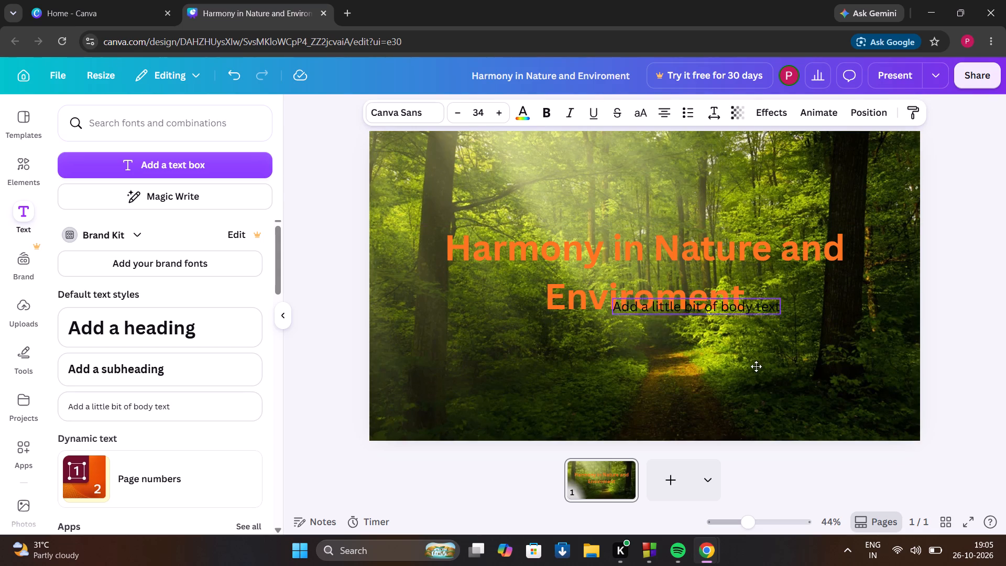
{"action": "left_click_drag", "start_coordinate": [756, 366], "coordinate": [833, 439]}
Replace the new body text placeholder with "Presented By" followed by the presenter's capitalised name.
{"action": "left_click", "coordinate": [887, 397]}
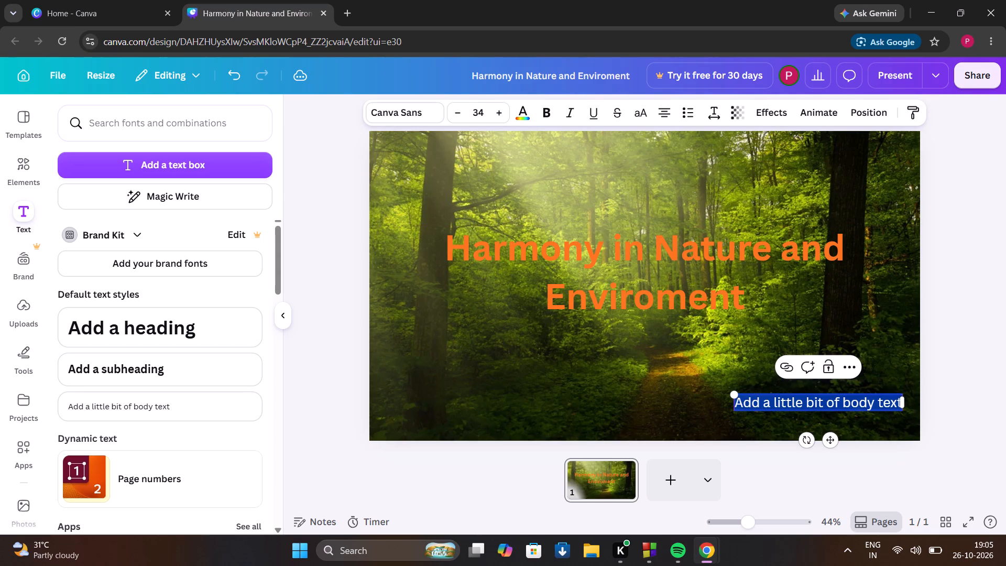
{"action": "key", "text": "BackSpace"}
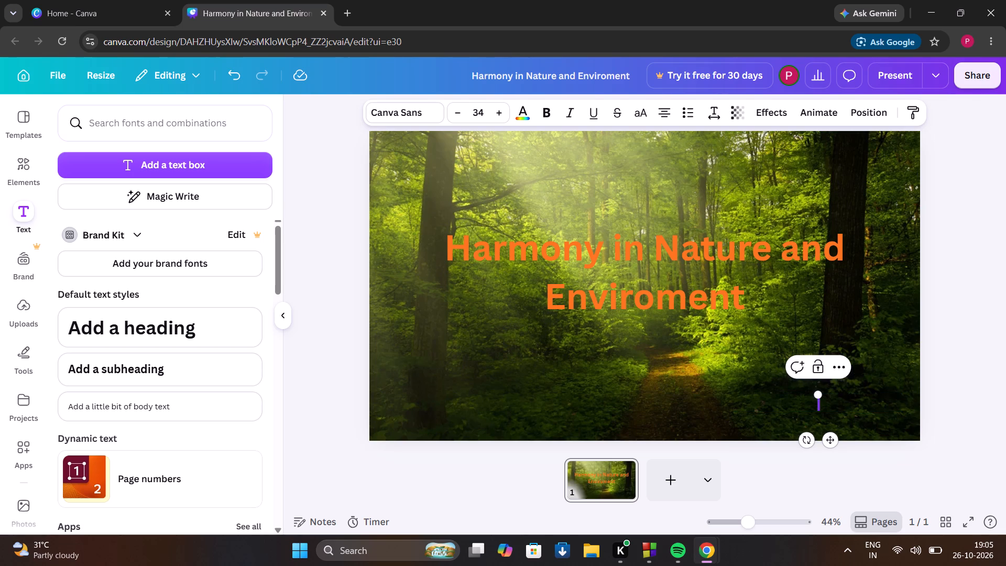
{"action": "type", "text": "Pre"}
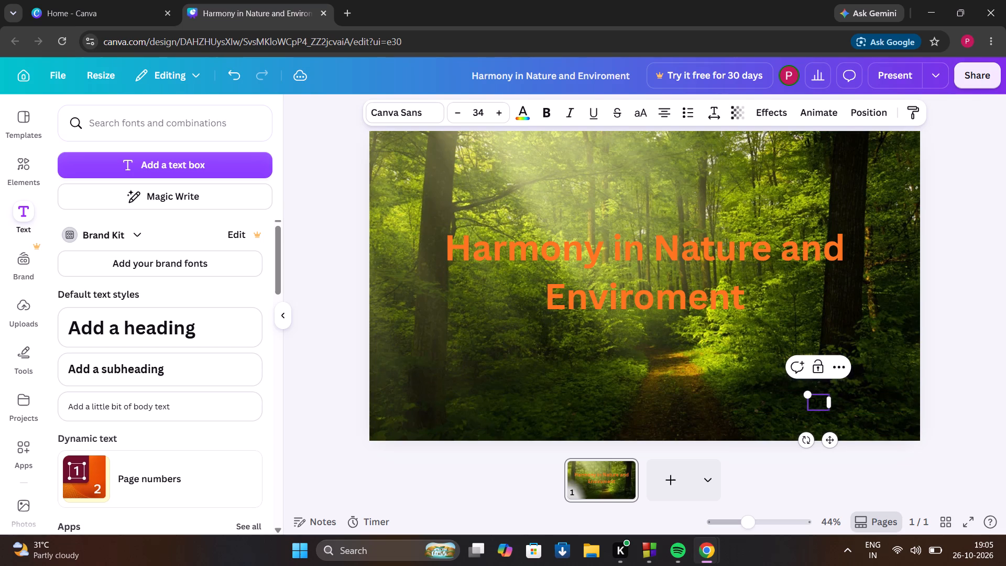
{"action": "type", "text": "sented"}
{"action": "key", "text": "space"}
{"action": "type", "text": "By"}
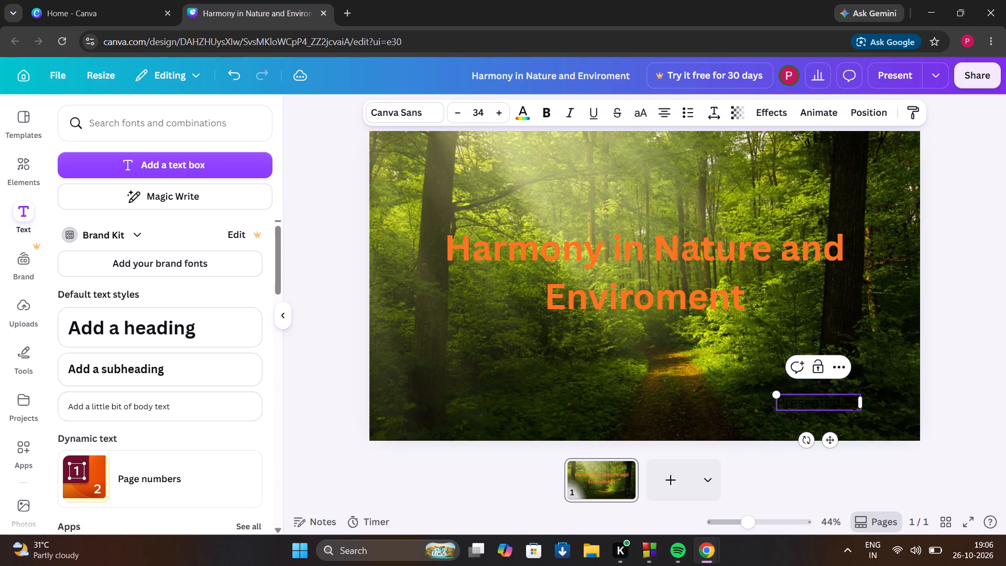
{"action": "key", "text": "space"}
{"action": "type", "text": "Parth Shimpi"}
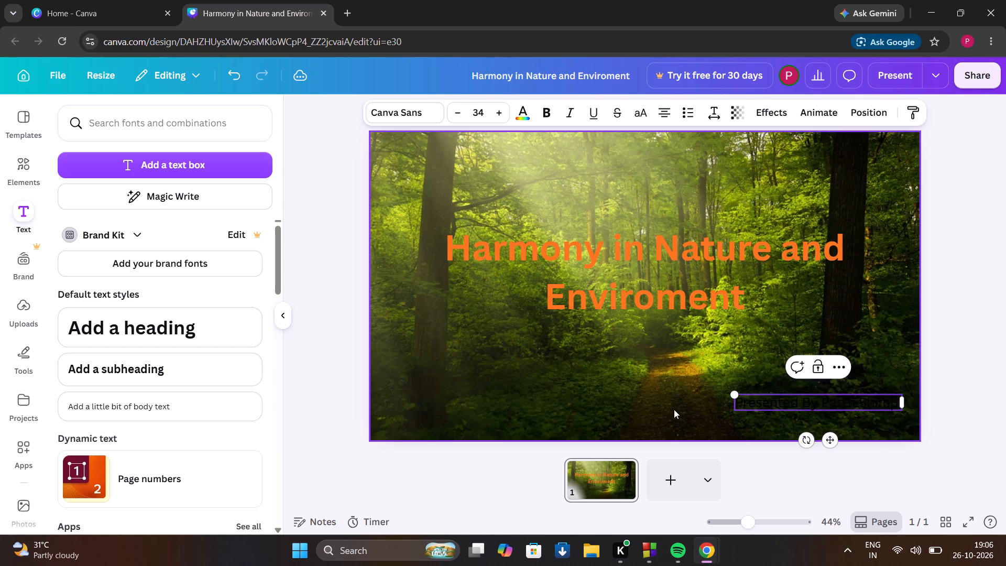
Set the new presenter credit's text colour to solid white, applying the change to all matching colours on the page.
{"action": "left_click", "coordinate": [527, 113]}
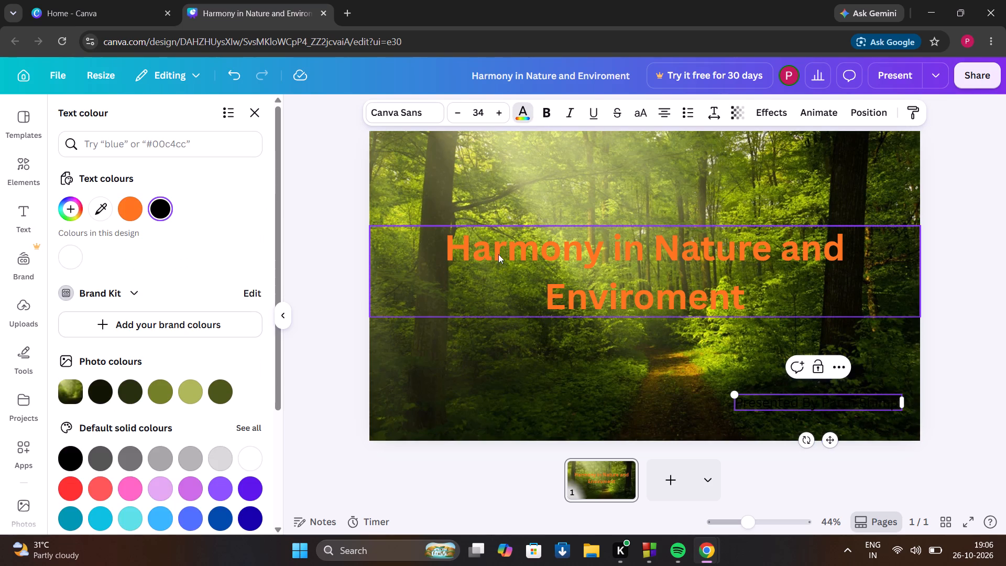
{"action": "left_click", "coordinate": [261, 463]}
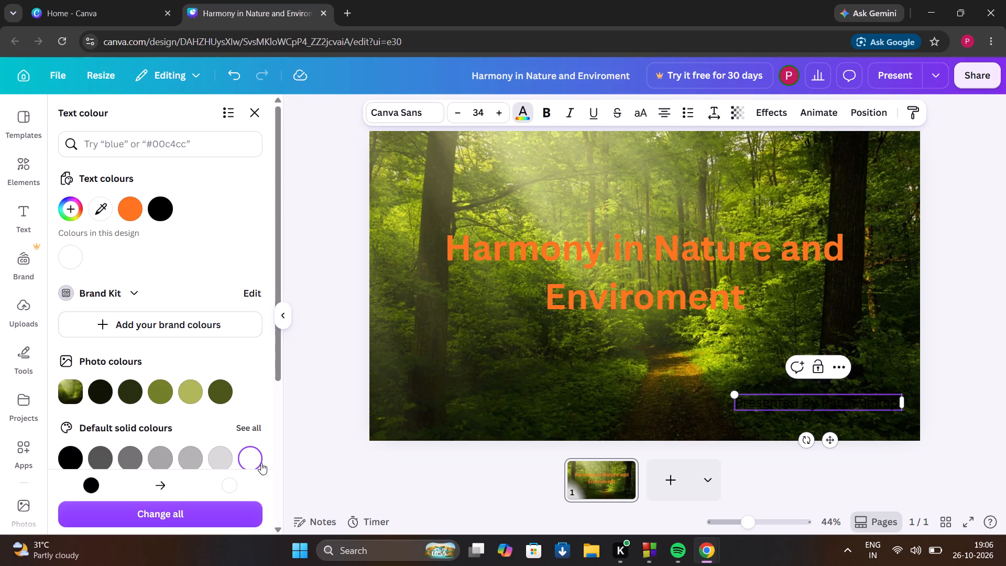
{"action": "left_click", "coordinate": [236, 520]}
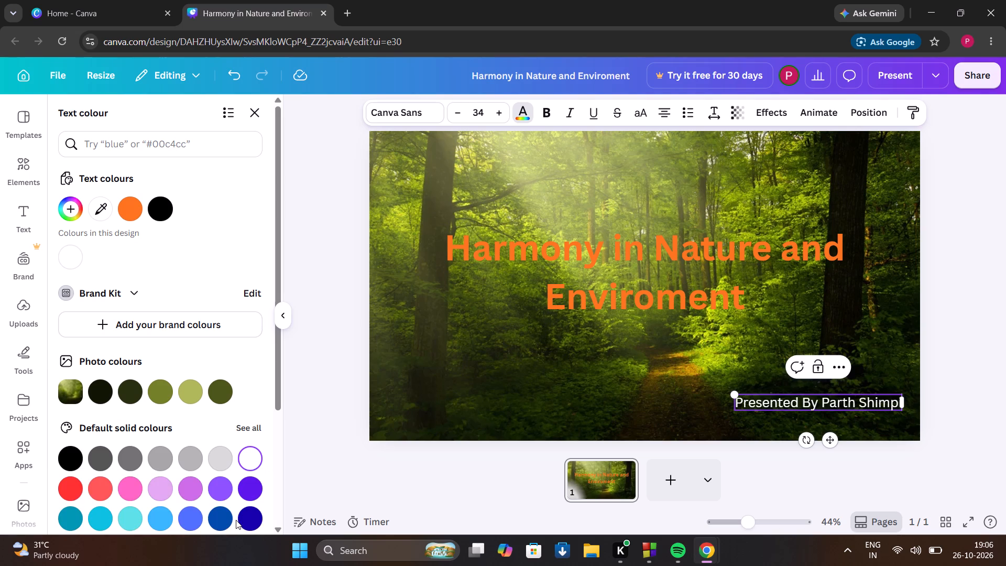
Add a full stop to the end of the presenter credit and deselect its text box.
{"action": "key", "text": "period"}
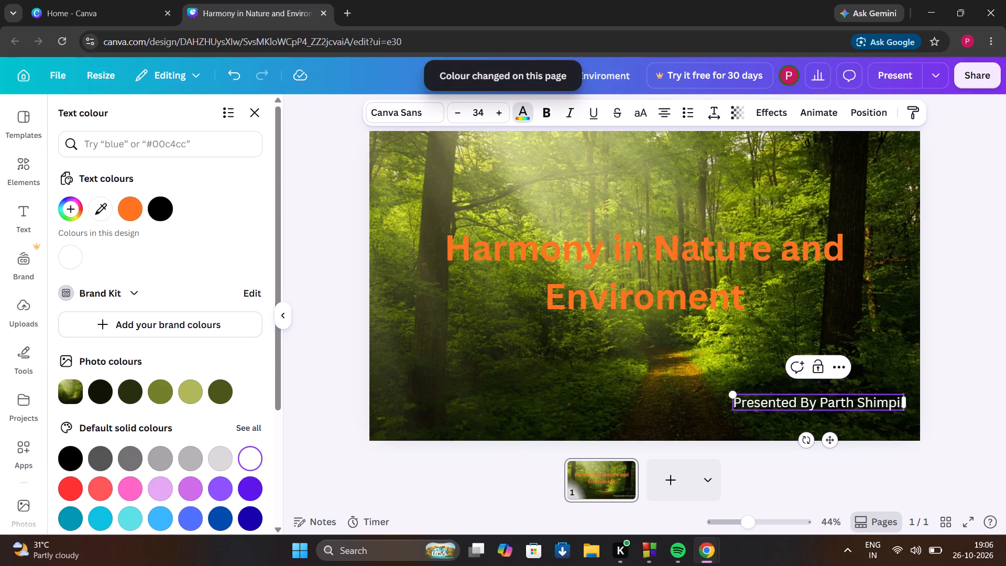
{"action": "left_click", "coordinate": [532, 423]}
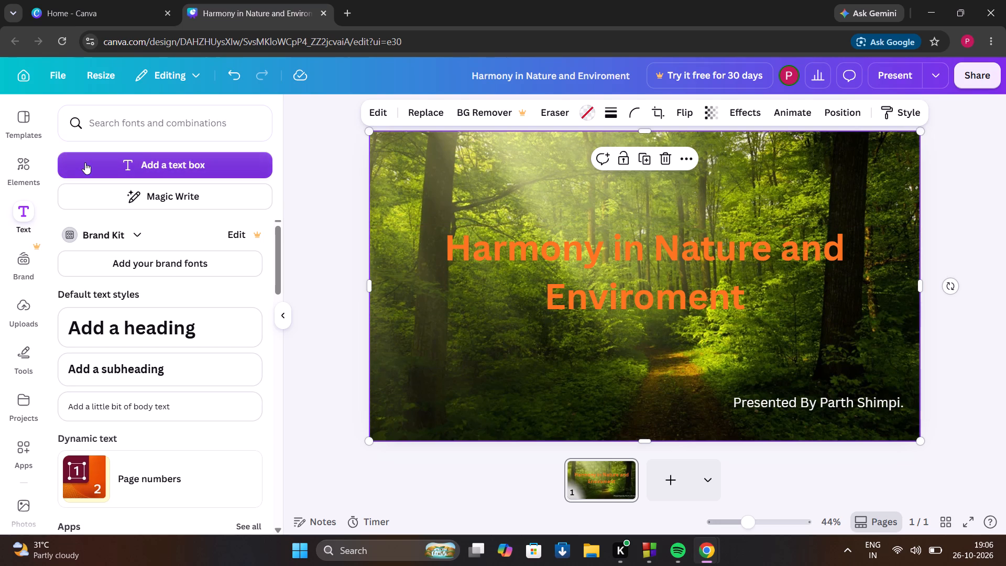
Look through the "nature" presentation templates for a design suited to the next part of the presentation.
{"action": "left_click", "coordinate": [37, 137]}
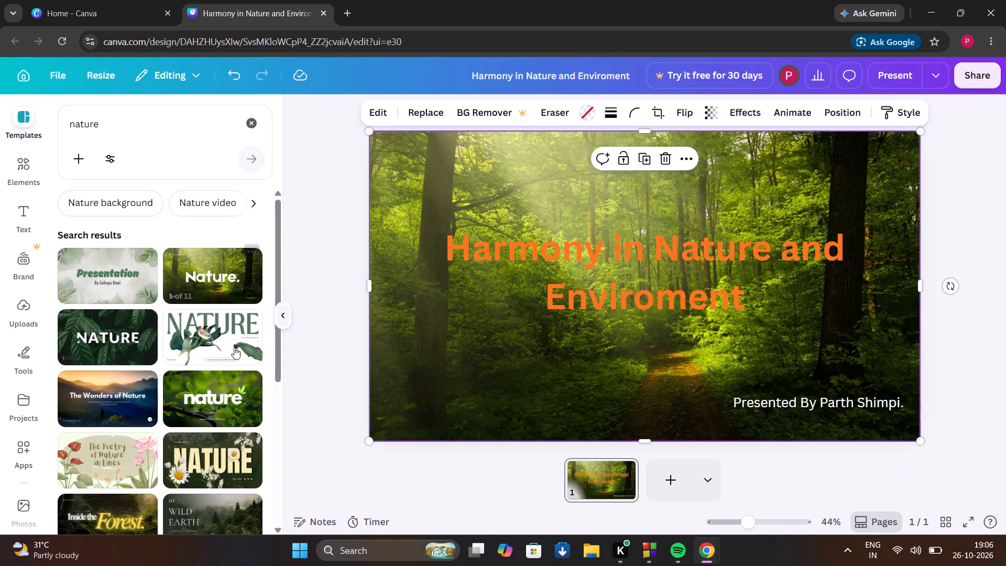
{"action": "scroll", "coordinate": [165, 347], "scroll_direction": "down", "scroll_amount": 3}
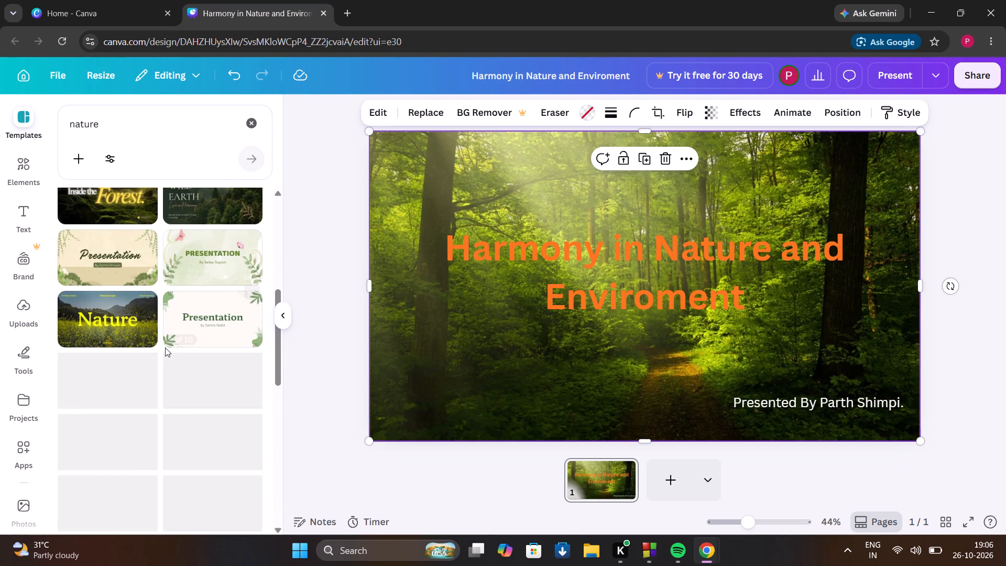
{"action": "scroll", "coordinate": [165, 347], "scroll_direction": "down", "scroll_amount": 2}
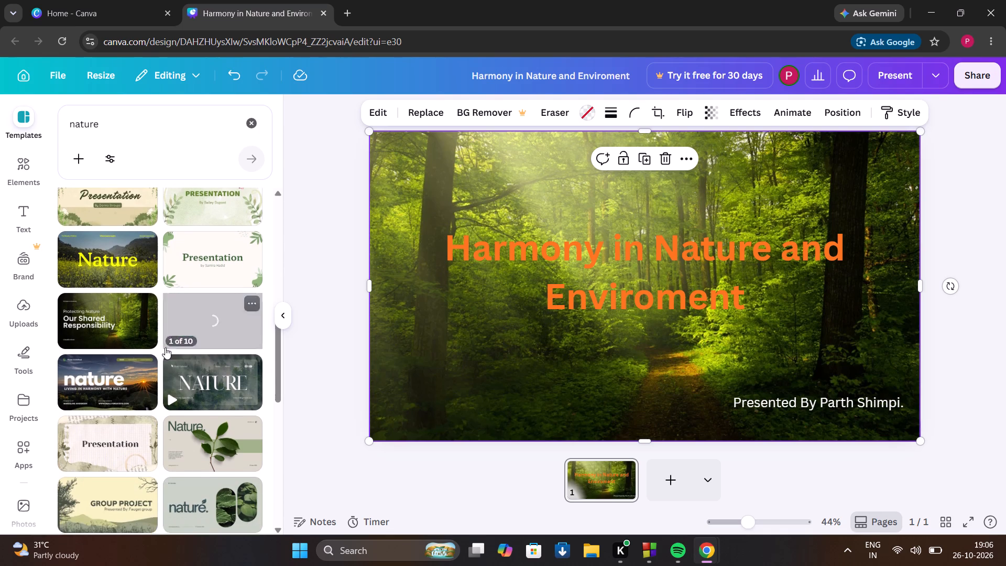
{"action": "scroll", "coordinate": [165, 347], "scroll_direction": "down", "scroll_amount": 3}
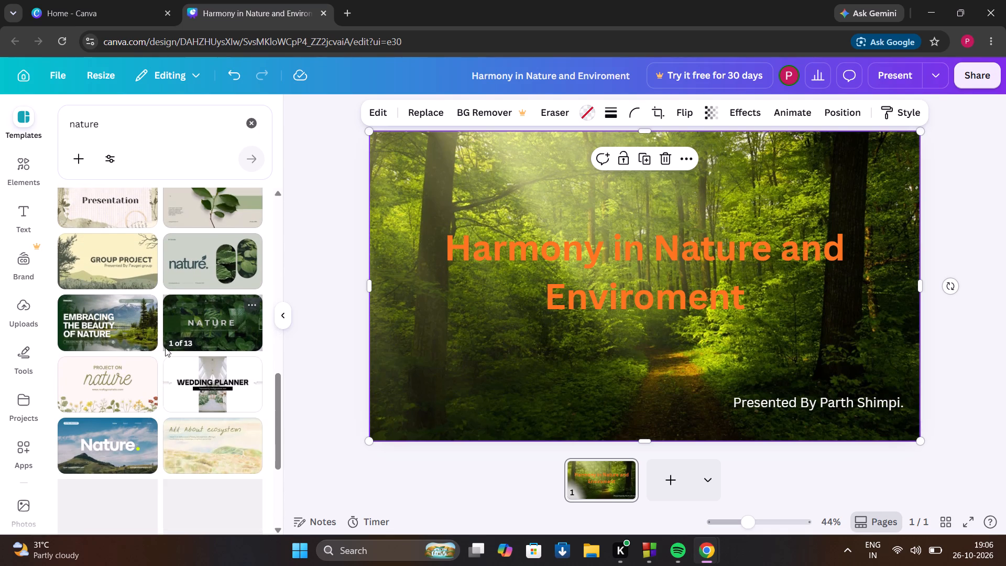
{"action": "scroll", "coordinate": [165, 347], "scroll_direction": "down", "scroll_amount": 3}
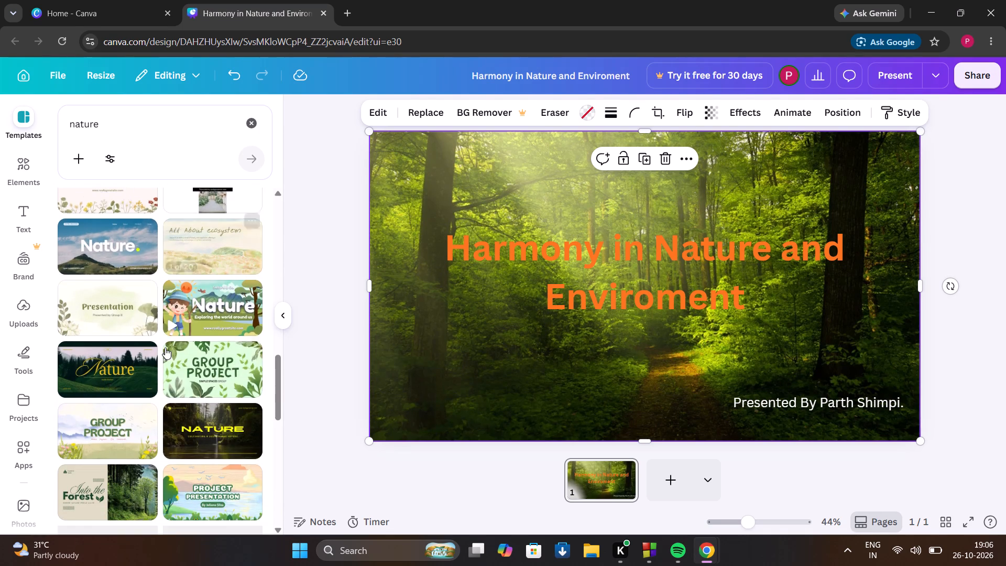
{"action": "scroll", "coordinate": [165, 347], "scroll_direction": "down", "scroll_amount": 1}
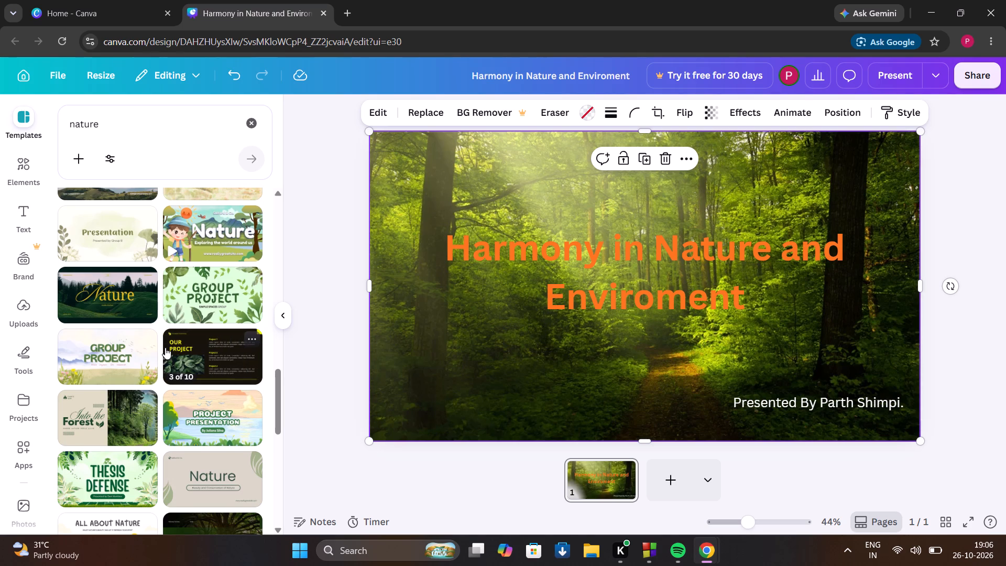
{"action": "scroll", "coordinate": [165, 347], "scroll_direction": "down", "scroll_amount": 1}
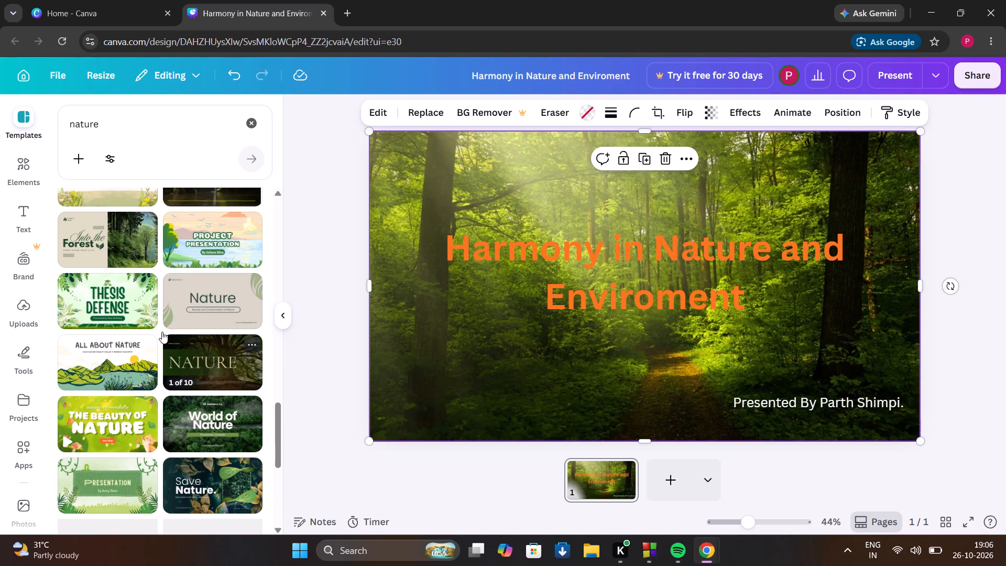
Search the presentation templates for "introduction to harmony of nature" and look through the designs.
{"action": "left_click", "coordinate": [67, 124]}
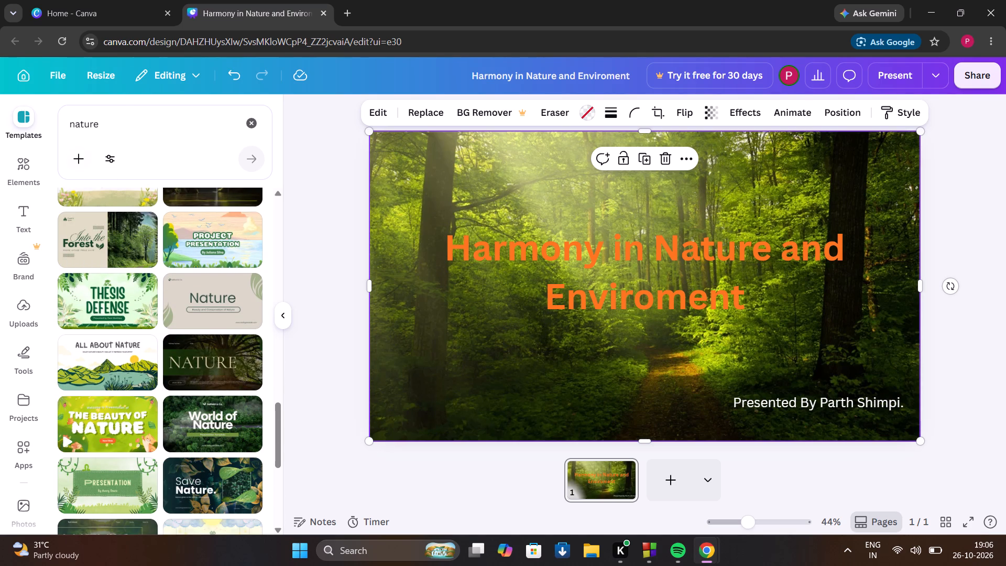
{"action": "type", "text": "int"}
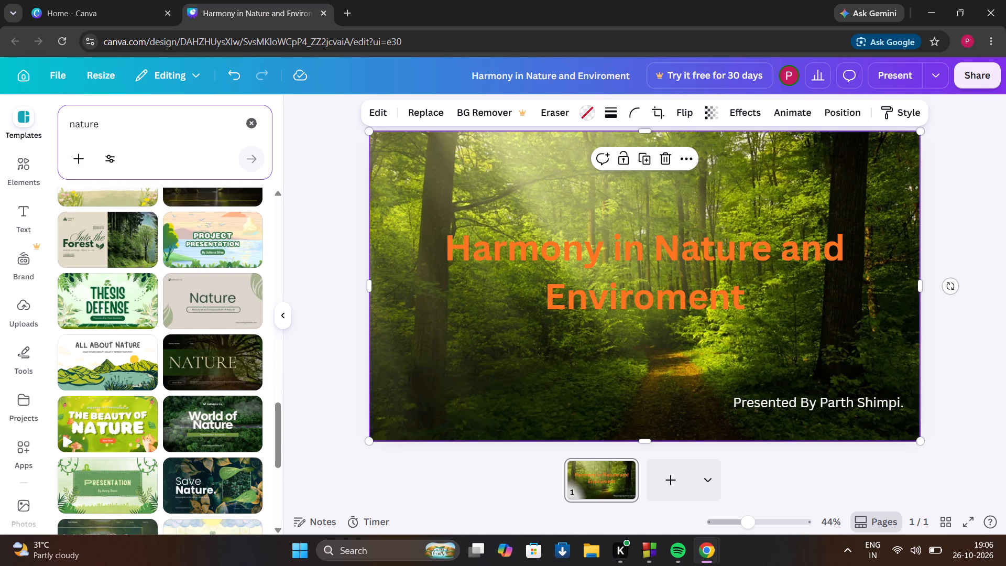
{"action": "left_click", "coordinate": [107, 118]}
{"action": "key", "text": "equal"}
{"action": "key", "text": "BackSpace"}
{"action": "key", "text": "BackSpace"}
{"action": "key", "text": "BackSpace"}
{"action": "key", "text": "BackSpace"}
{"action": "key", "text": "BackSpace"}
{"action": "key", "text": "BackSpace"}
{"action": "key", "text": "BackSpace"}
{"action": "key", "text": "BackSpace"}
{"action": "key", "text": "BackSpace"}
{"action": "key", "text": "BackSpace"}
{"action": "key", "text": "BackSpace"}
{"action": "key", "text": "BackSpace"}
{"action": "key", "text": "BackSpace"}
{"action": "key", "text": "BackSpace"}
{"action": "key", "text": "BackSpace"}
{"action": "key", "text": "BackSpace"}
{"action": "key", "text": "BackSpace"}
{"action": "key", "text": "BackSpace"}
{"action": "key", "text": "BackSpace"}
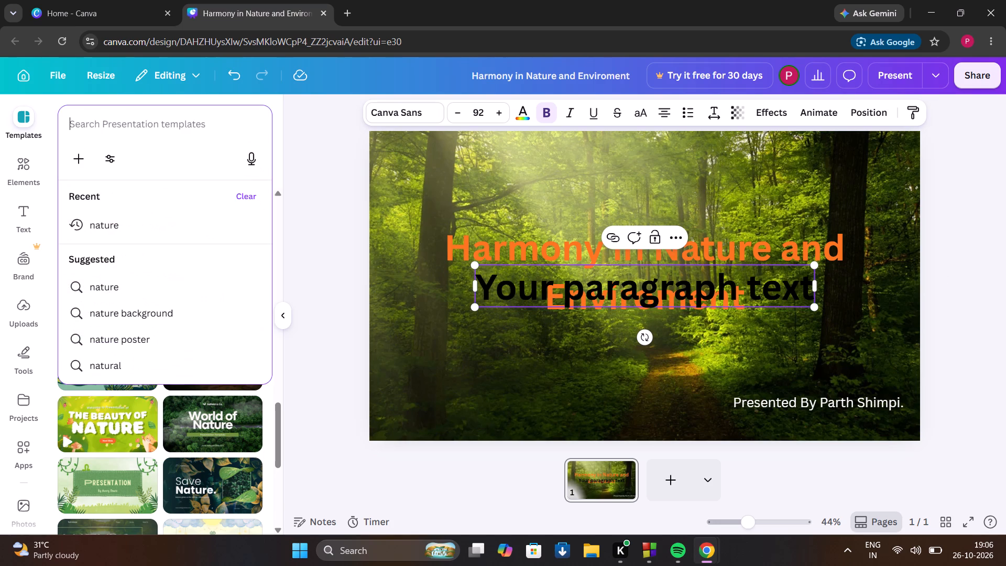
{"action": "type", "text": "intro"}
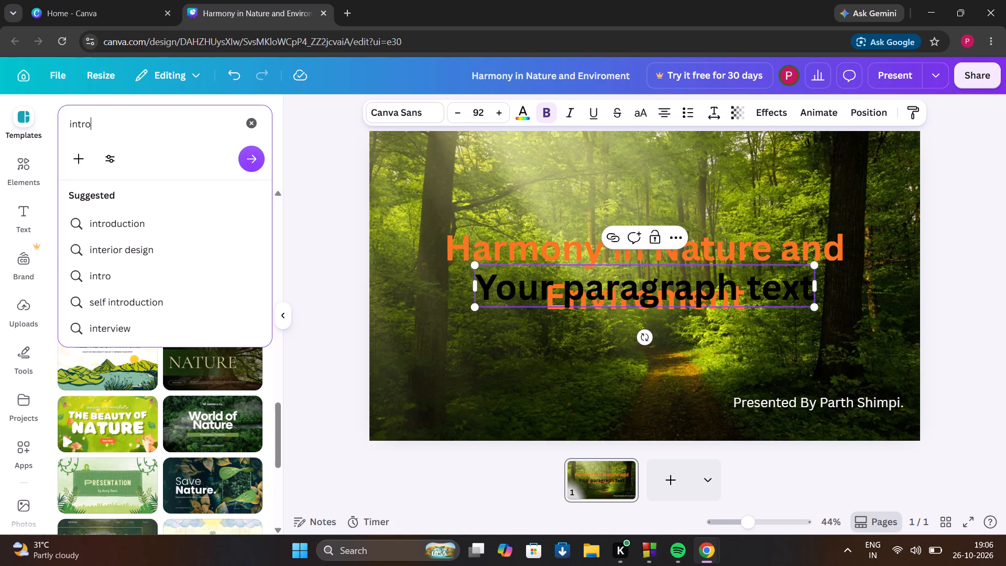
{"action": "type", "text": "duction"}
{"action": "key", "text": "space"}
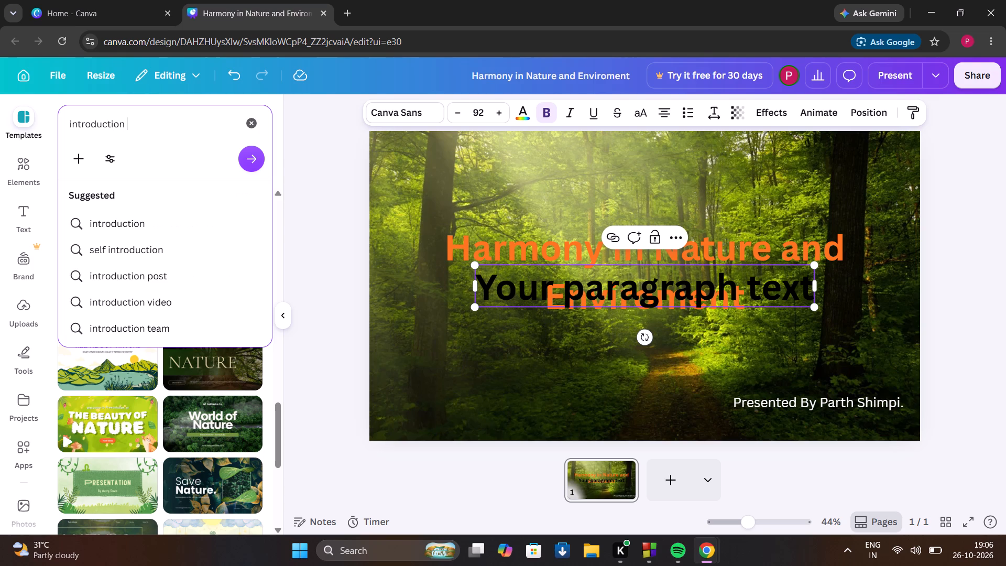
{"action": "type", "text": "to harmony of nature"}
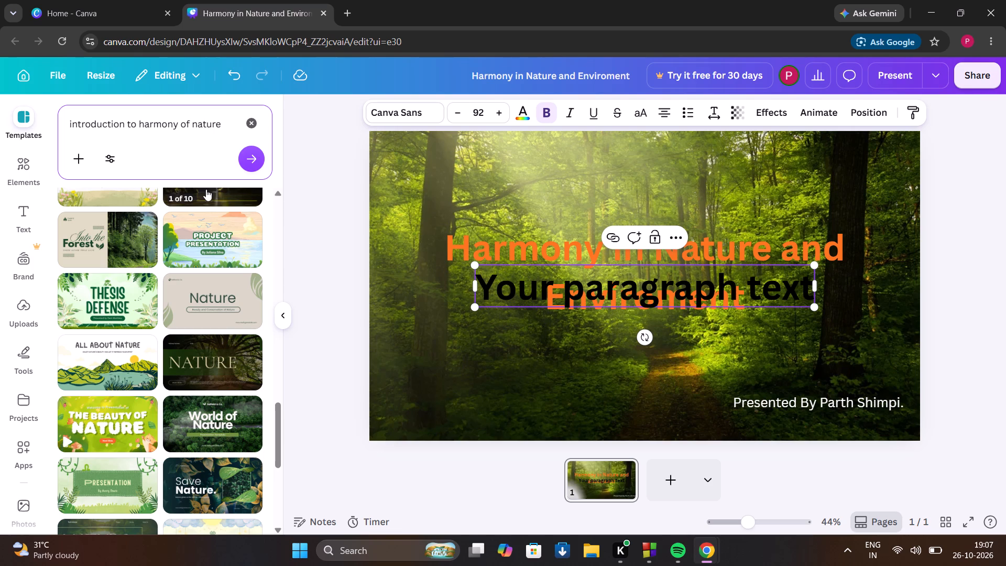
{"action": "left_click", "coordinate": [255, 157]}
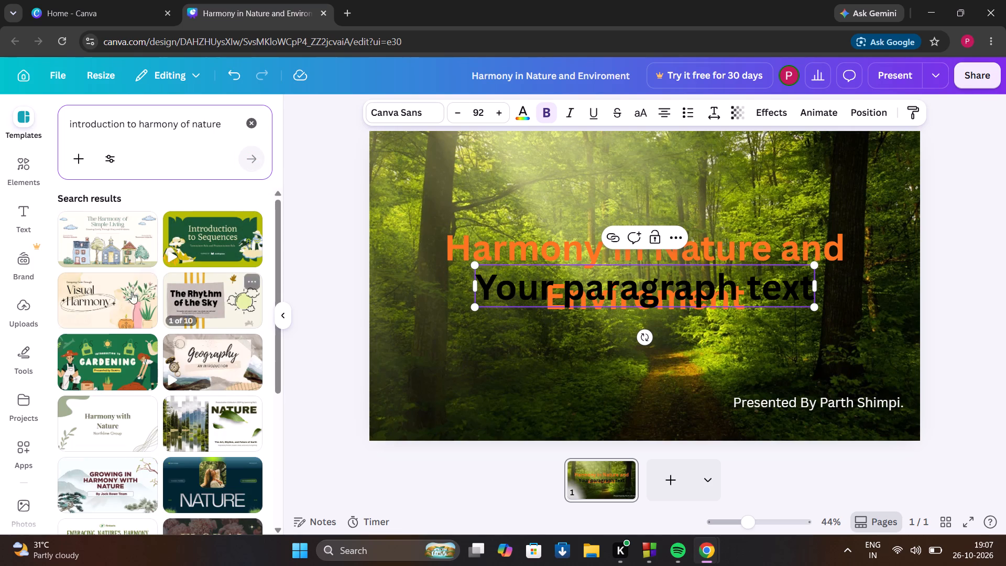
{"action": "scroll", "coordinate": [216, 300], "scroll_direction": "down", "scroll_amount": 1}
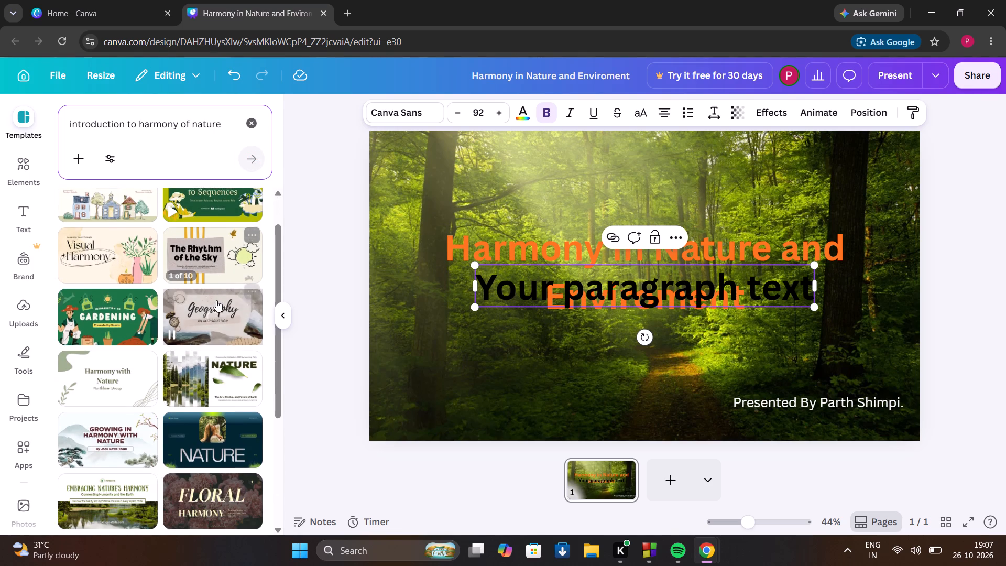
{"action": "scroll", "coordinate": [216, 300], "scroll_direction": "down", "scroll_amount": 3}
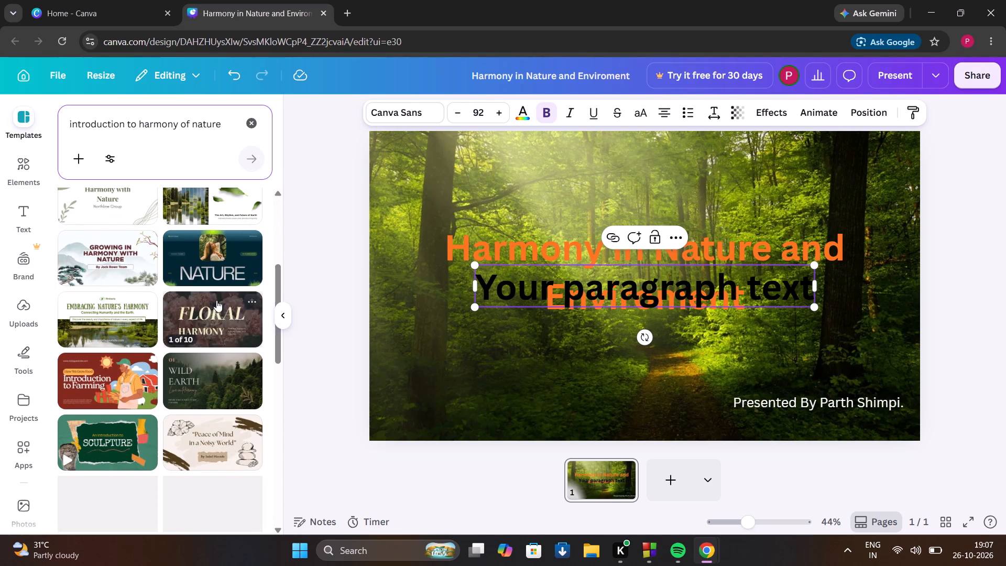
{"action": "scroll", "coordinate": [216, 300], "scroll_direction": "down", "scroll_amount": 2}
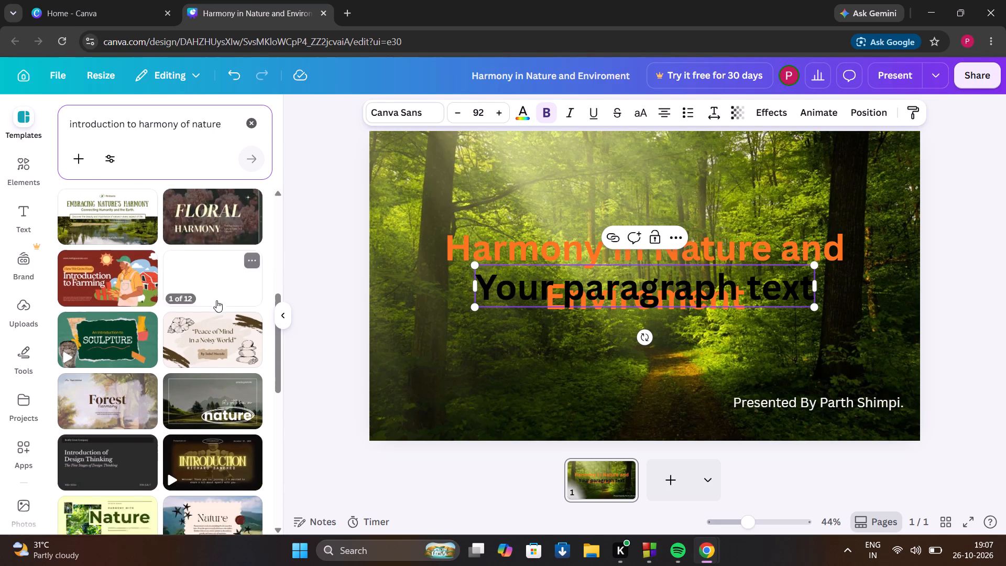
{"action": "scroll", "coordinate": [216, 300], "scroll_direction": "down", "scroll_amount": 1}
Replace the template search with "introduction to nature" and run it.
{"action": "left_click", "coordinate": [247, 124]}
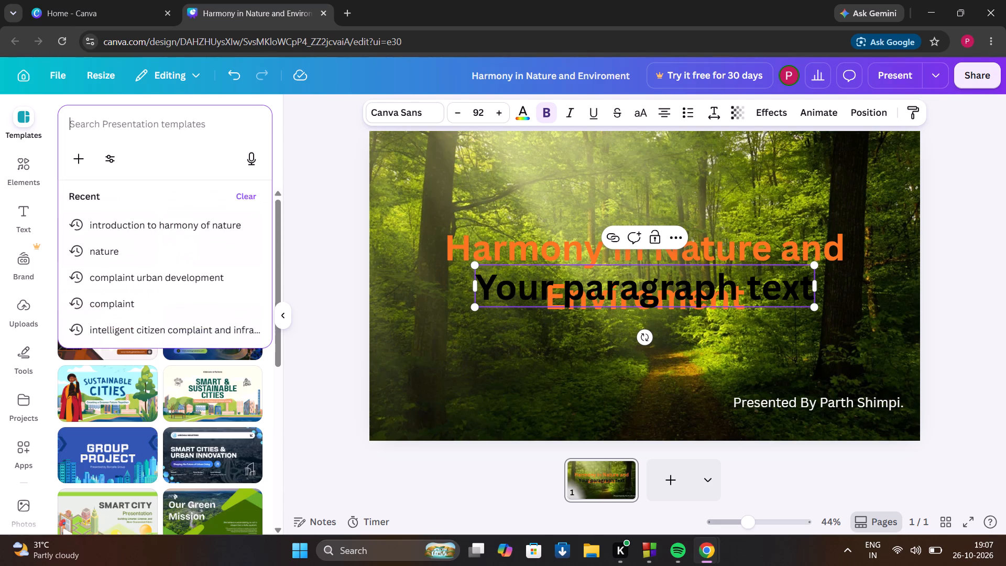
{"action": "type", "text": "int"}
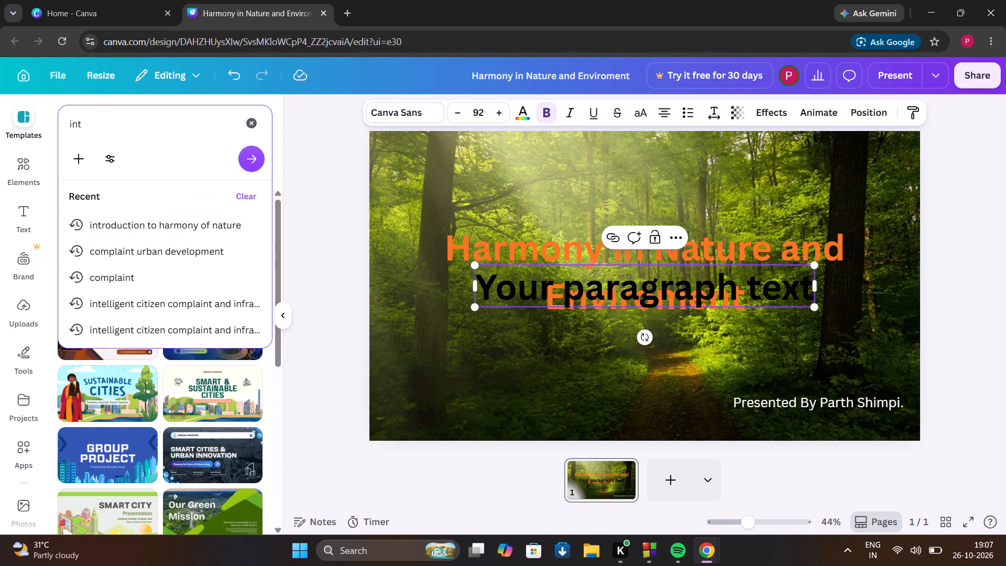
{"action": "type", "text": "roduction to"}
{"action": "key", "text": "space"}
{"action": "type", "text": "nature"}
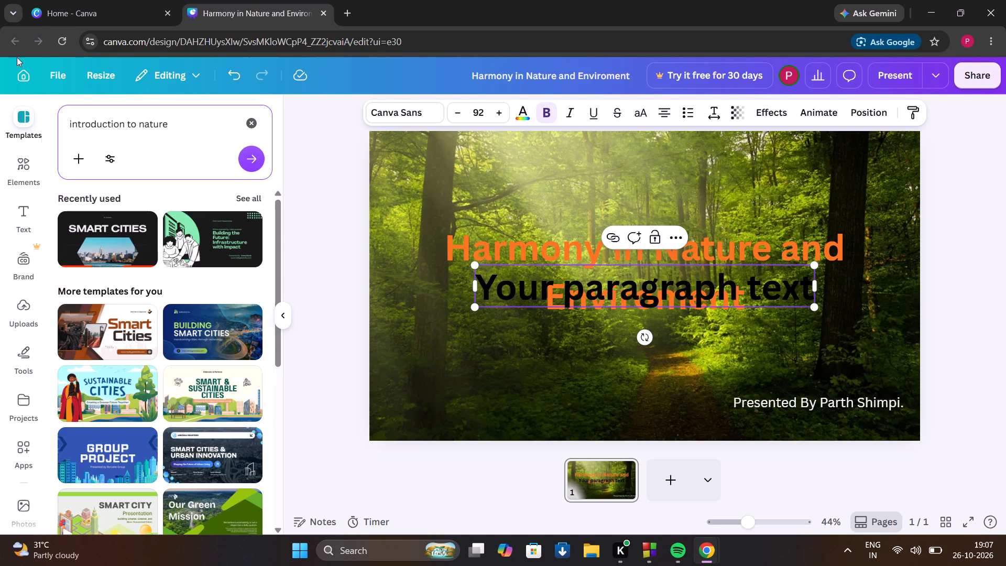
{"action": "left_click", "coordinate": [250, 168]}
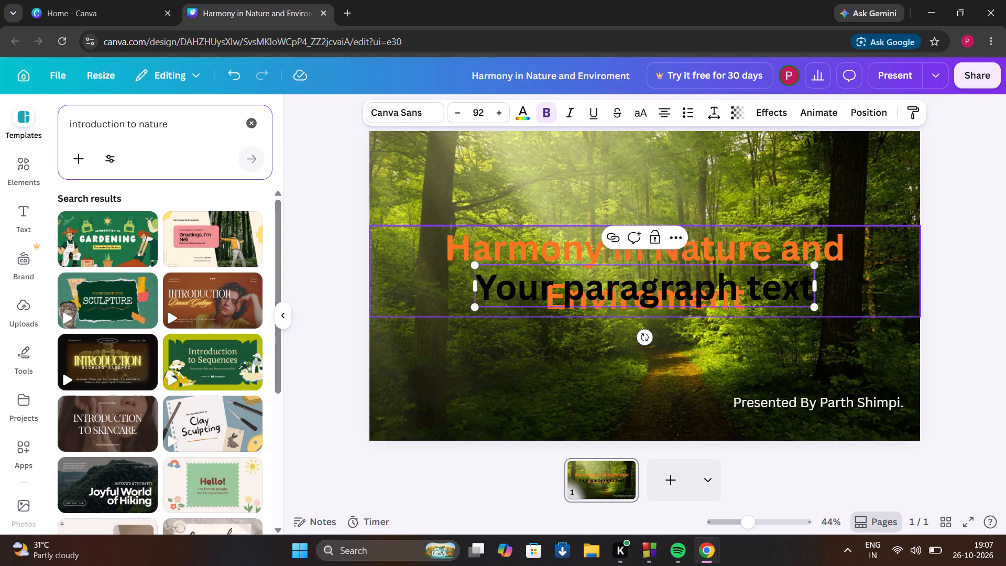
Delete the stray "Your paragraph text" box overlapping the orange heading.
{"action": "left_click", "coordinate": [679, 233]}
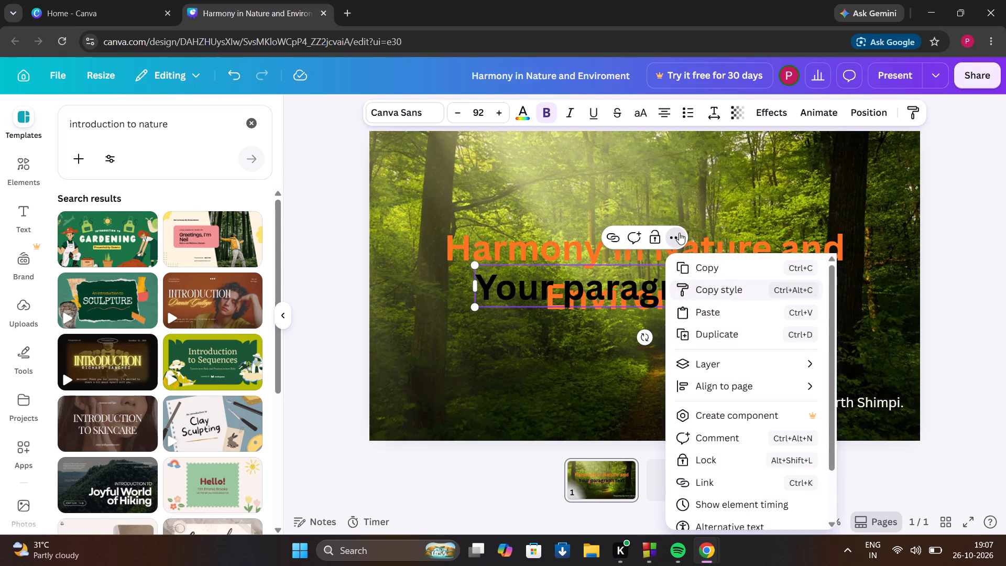
{"action": "scroll", "coordinate": [740, 489], "scroll_direction": "down", "scroll_amount": 4}
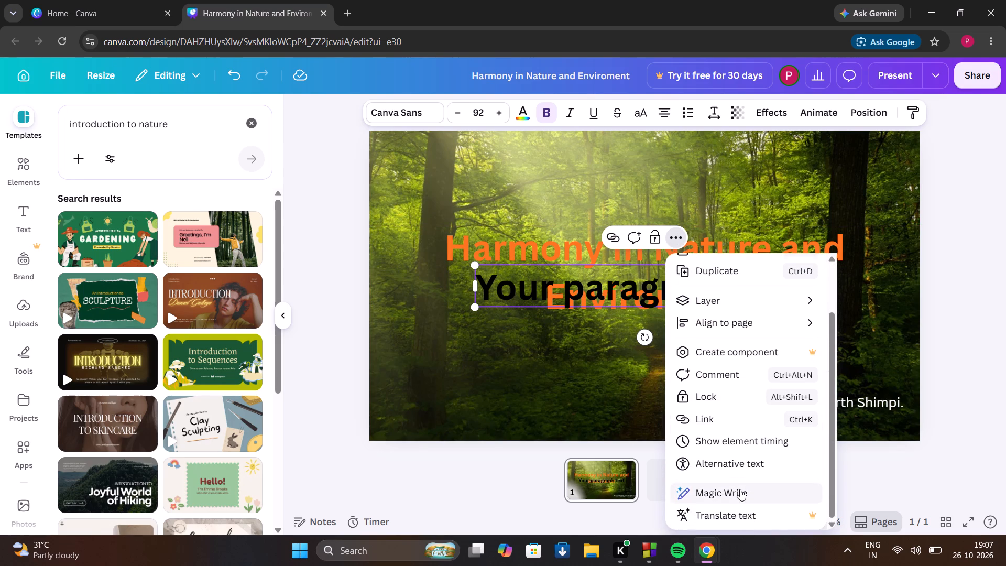
{"action": "scroll", "coordinate": [740, 489], "scroll_direction": "down", "scroll_amount": 3}
{"action": "scroll", "coordinate": [740, 489], "scroll_direction": "up", "scroll_amount": 4}
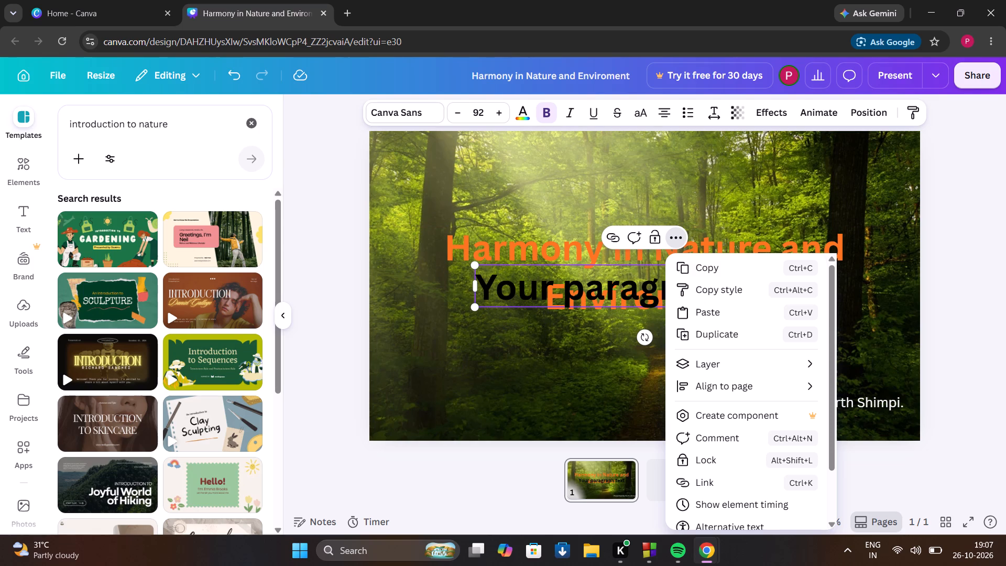
{"action": "key", "text": "BackSpace"}
{"action": "left_click_drag", "start_coordinate": [596, 317], "coordinate": [581, 293]}
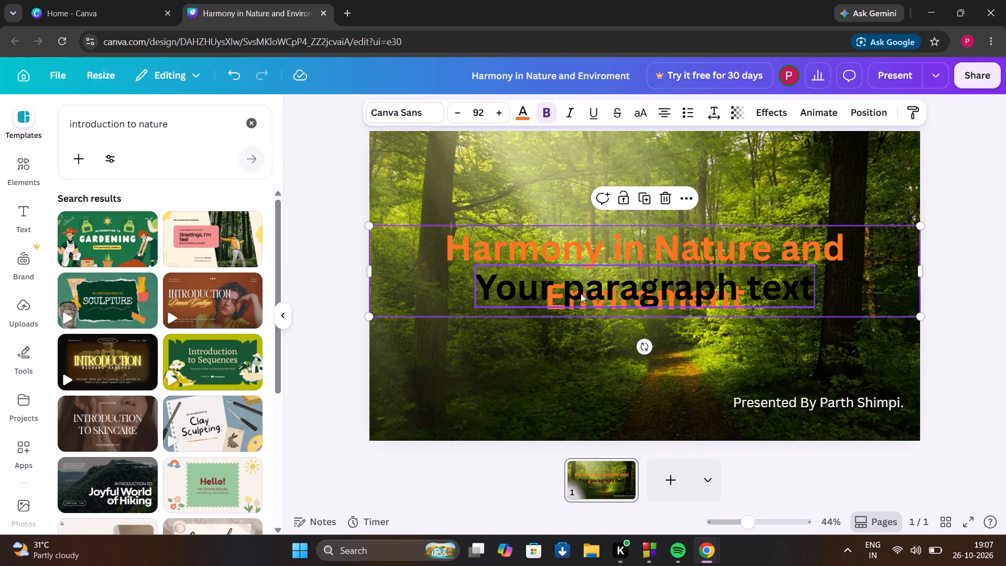
{"action": "left_click", "coordinate": [541, 282]}
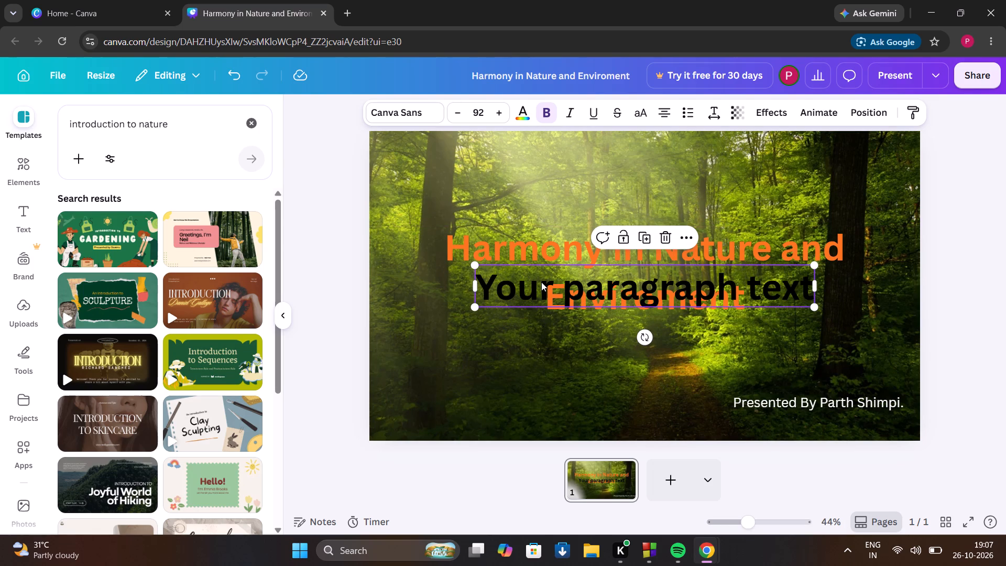
{"action": "left_click", "coordinate": [666, 231]}
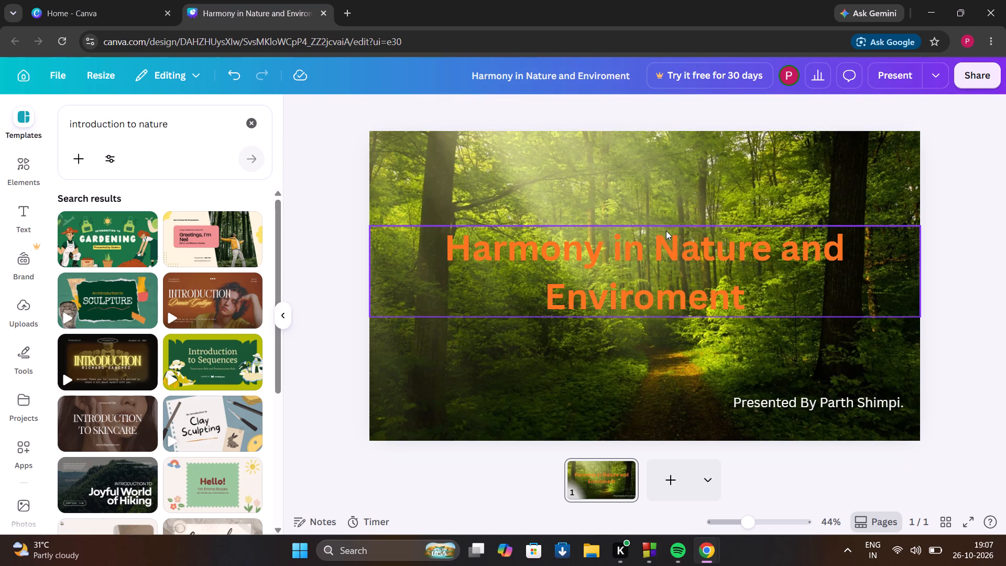
Find the dark forest "Wild Earth" template among the "introduction to nature" results and open its pages.
{"action": "scroll", "coordinate": [183, 377], "scroll_direction": "down", "scroll_amount": 1}
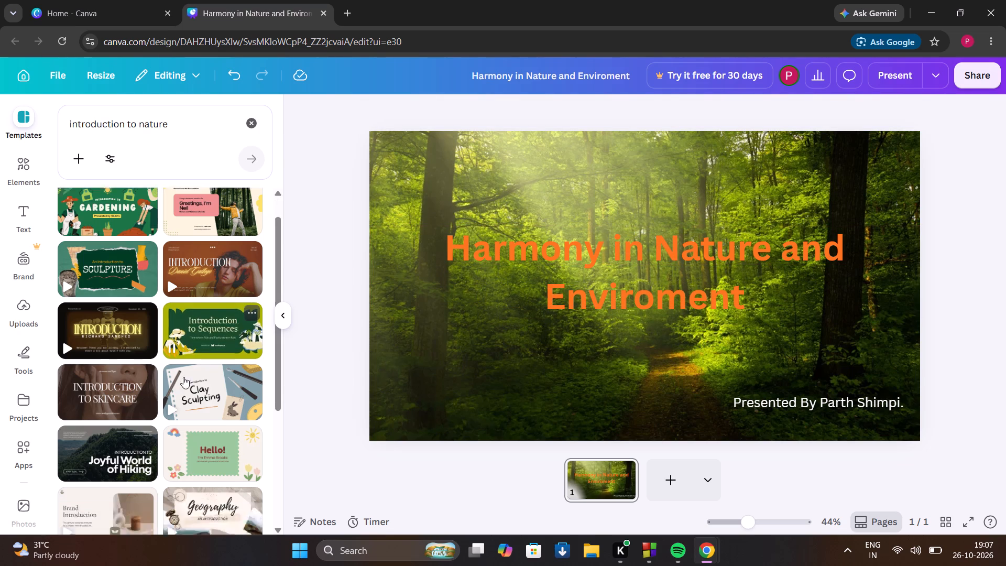
{"action": "scroll", "coordinate": [183, 377], "scroll_direction": "down", "scroll_amount": 4}
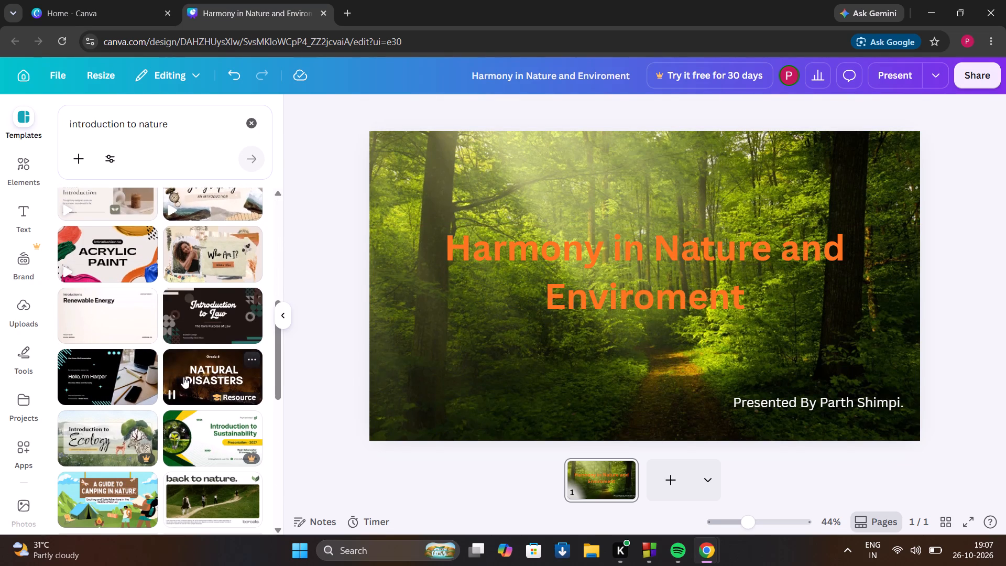
{"action": "scroll", "coordinate": [183, 377], "scroll_direction": "down", "scroll_amount": 3}
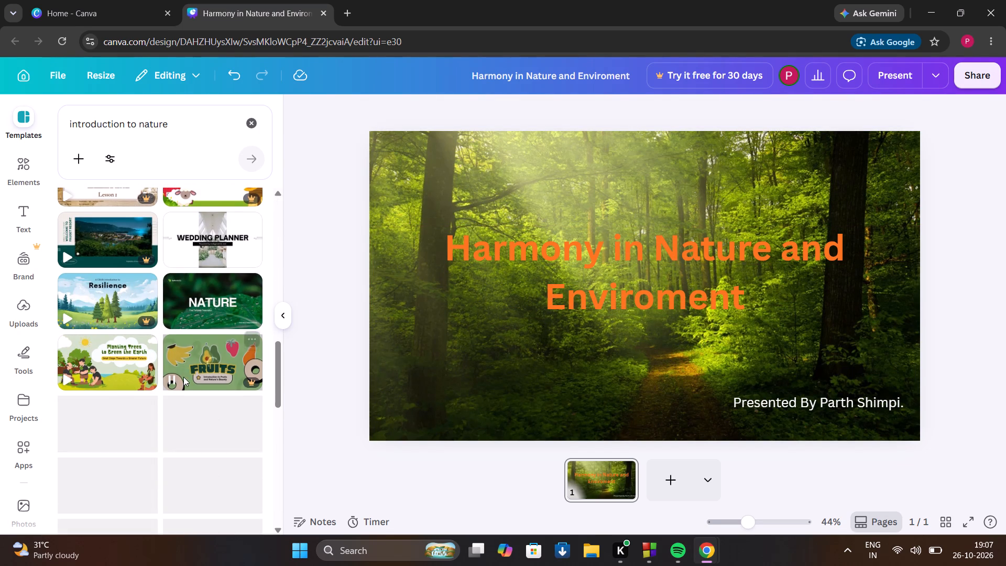
{"action": "scroll", "coordinate": [183, 377], "scroll_direction": "down", "scroll_amount": 3}
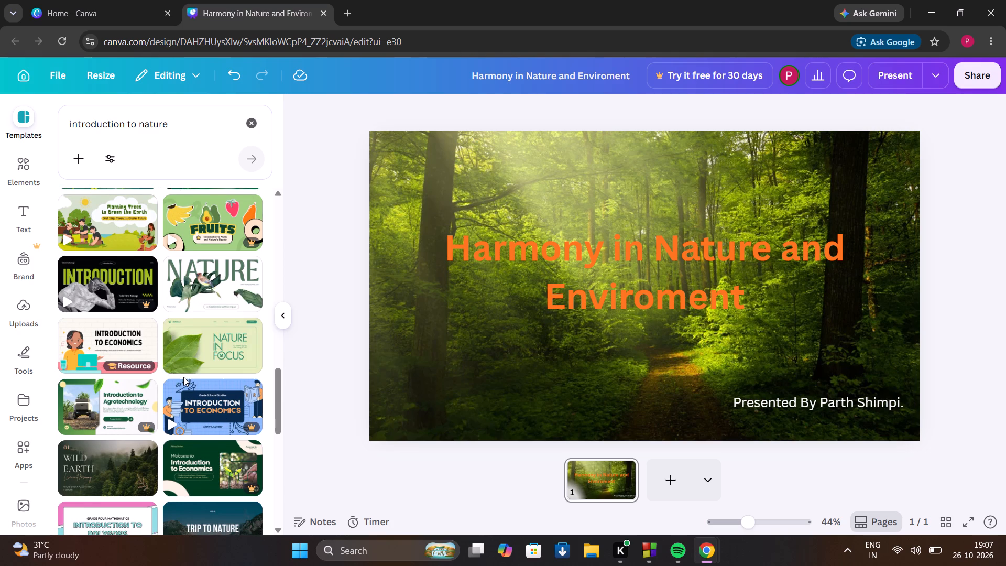
{"action": "scroll", "coordinate": [183, 377], "scroll_direction": "down", "scroll_amount": 1}
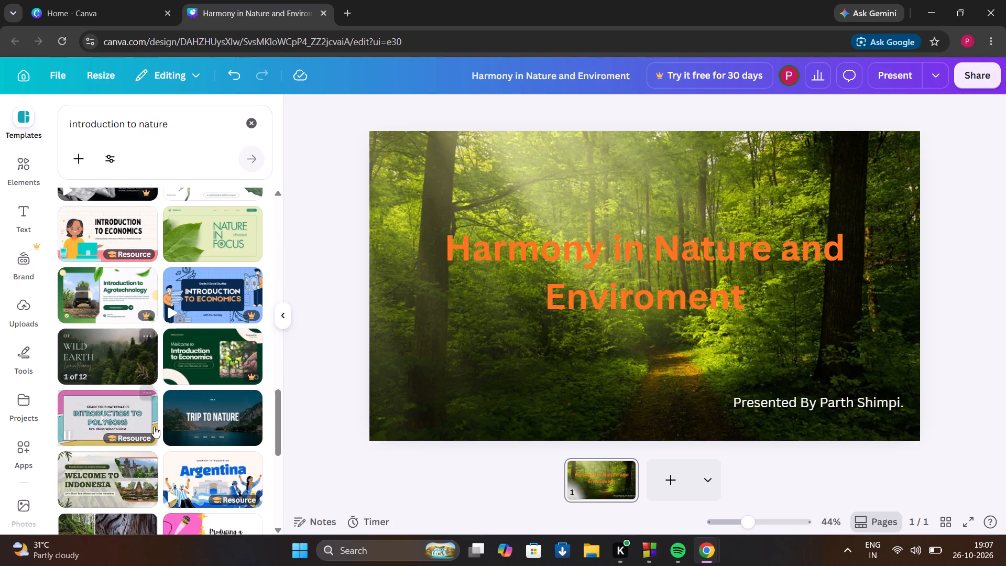
{"action": "left_click", "coordinate": [122, 365]}
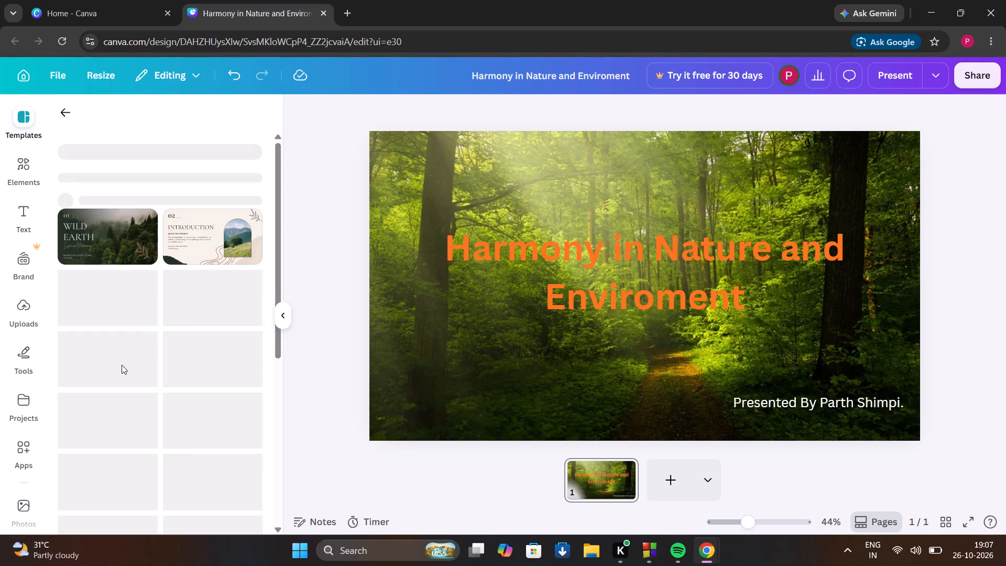
Add the template's "Our Vision" page with the misty pine forest as page 2 of the presentation.
{"action": "scroll", "coordinate": [122, 365], "scroll_direction": "right", "scroll_amount": 1}
{"action": "scroll", "coordinate": [122, 365], "scroll_direction": "down", "scroll_amount": 1}
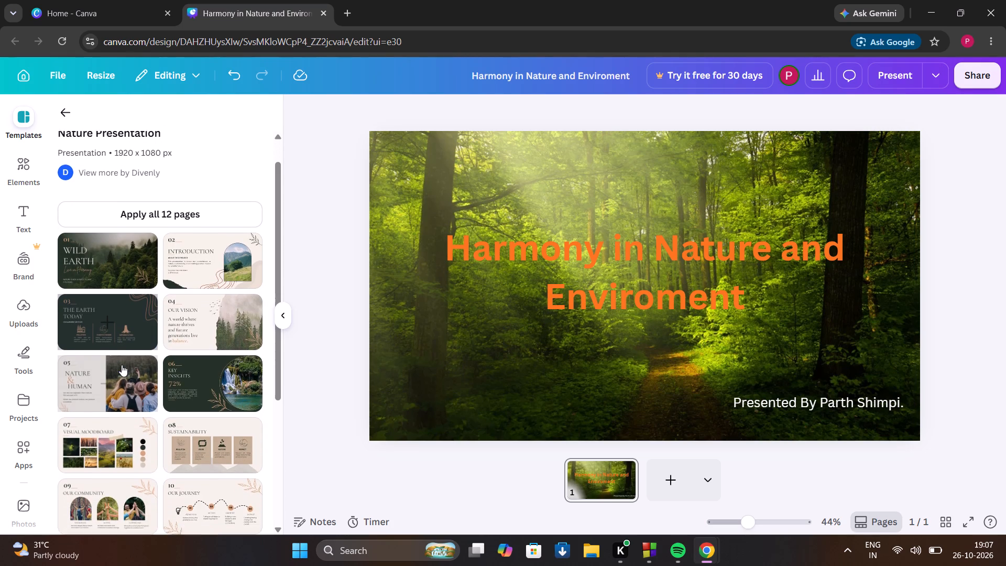
{"action": "scroll", "coordinate": [122, 365], "scroll_direction": "down", "scroll_amount": 2}
{"action": "scroll", "coordinate": [122, 365], "scroll_direction": "up", "scroll_amount": 1}
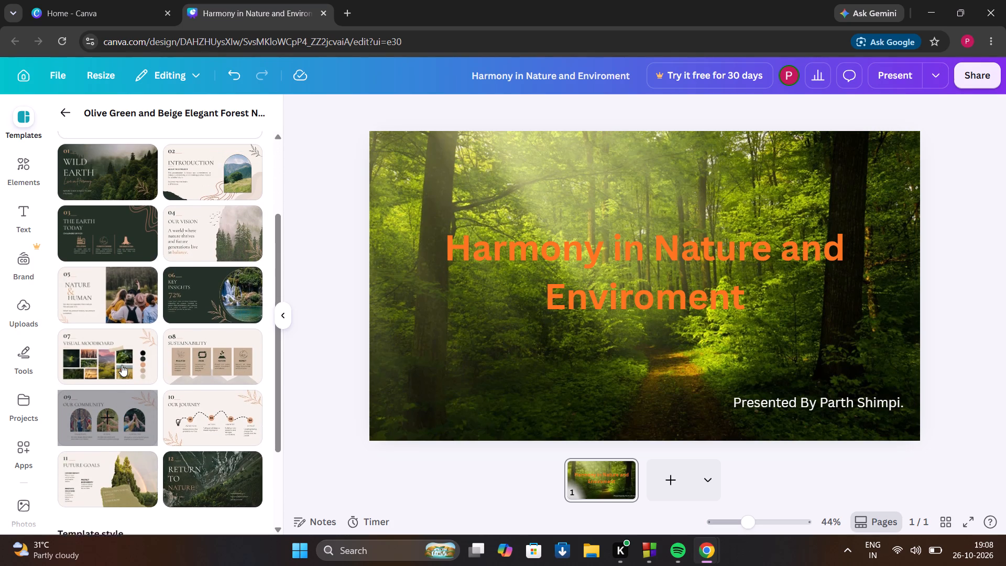
{"action": "scroll", "coordinate": [122, 365], "scroll_direction": "up", "scroll_amount": 1}
{"action": "left_click", "coordinate": [208, 235]}
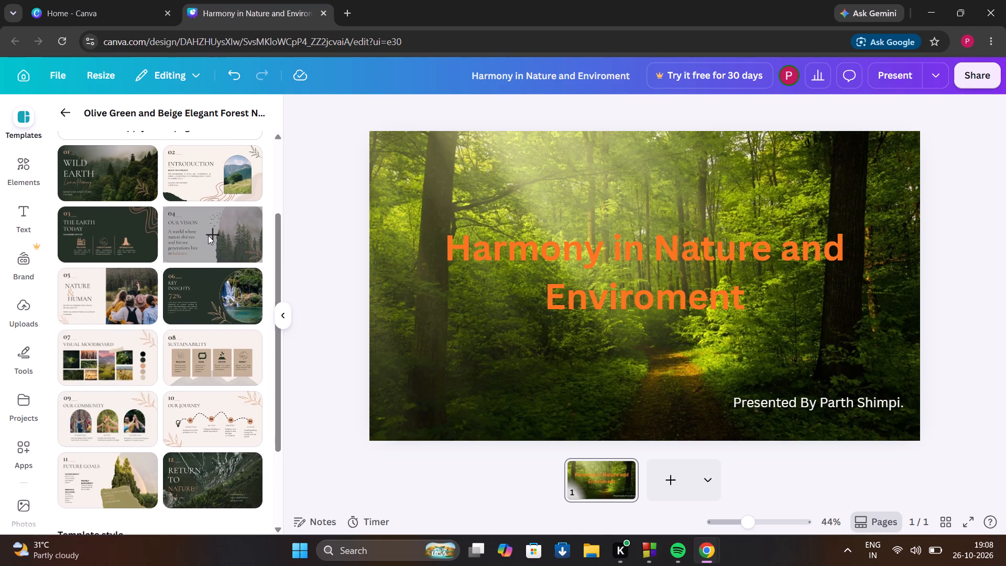
Remove the beige background colour from the "Our Vision" page.
{"action": "left_click", "coordinate": [540, 329]}
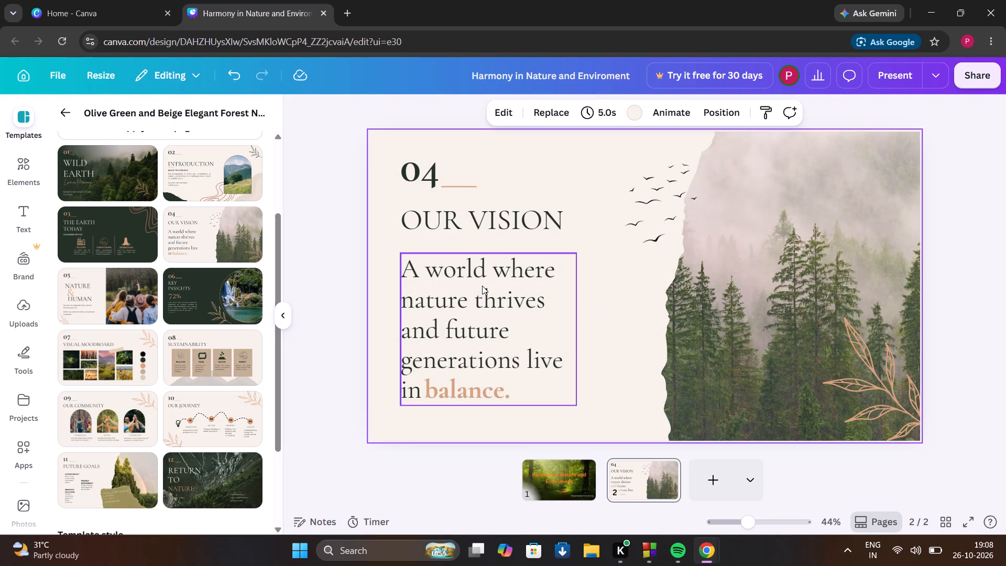
{"action": "key", "text": "BackSpace"}
{"action": "key", "text": "BackSpace"}
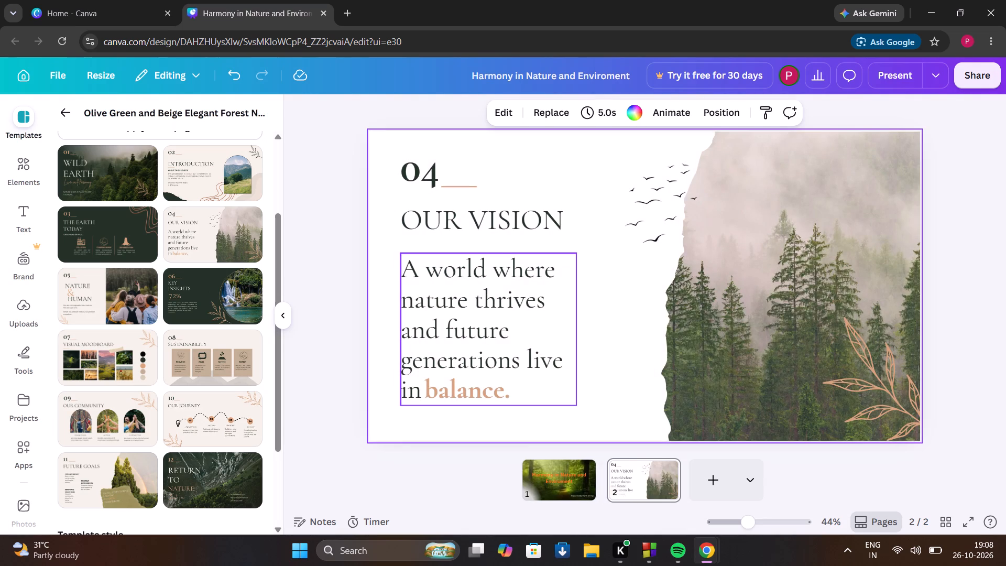
{"action": "key", "text": "BackSpace"}
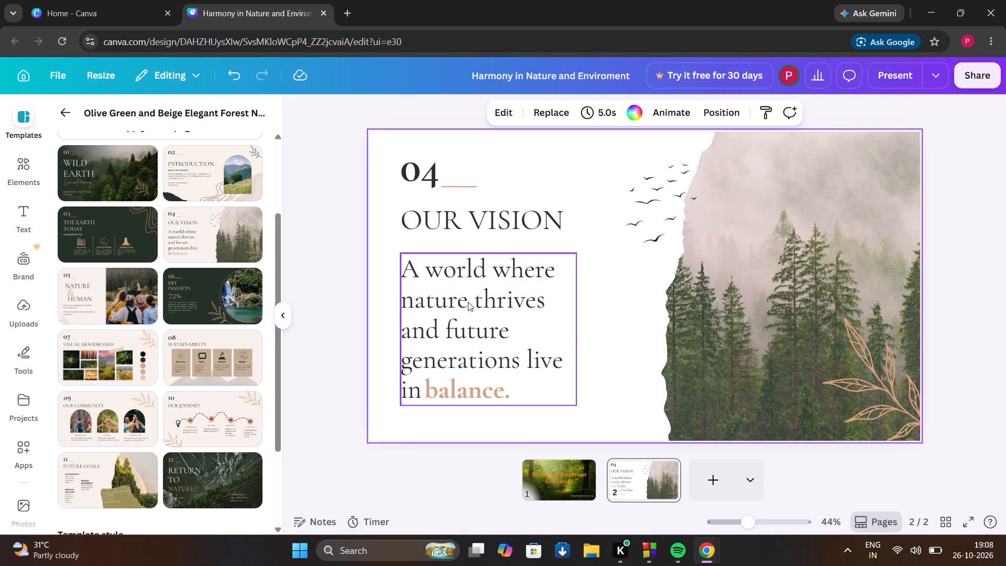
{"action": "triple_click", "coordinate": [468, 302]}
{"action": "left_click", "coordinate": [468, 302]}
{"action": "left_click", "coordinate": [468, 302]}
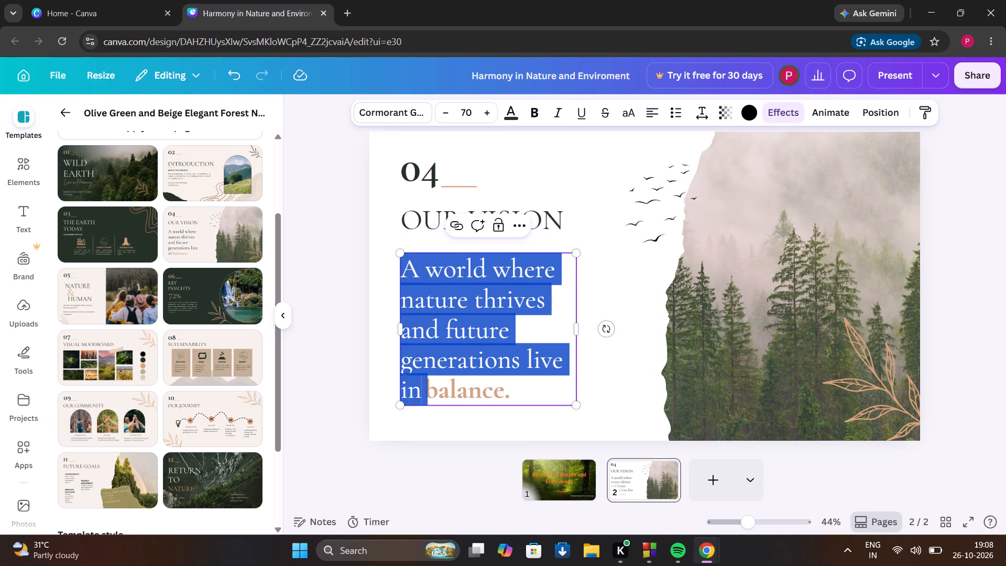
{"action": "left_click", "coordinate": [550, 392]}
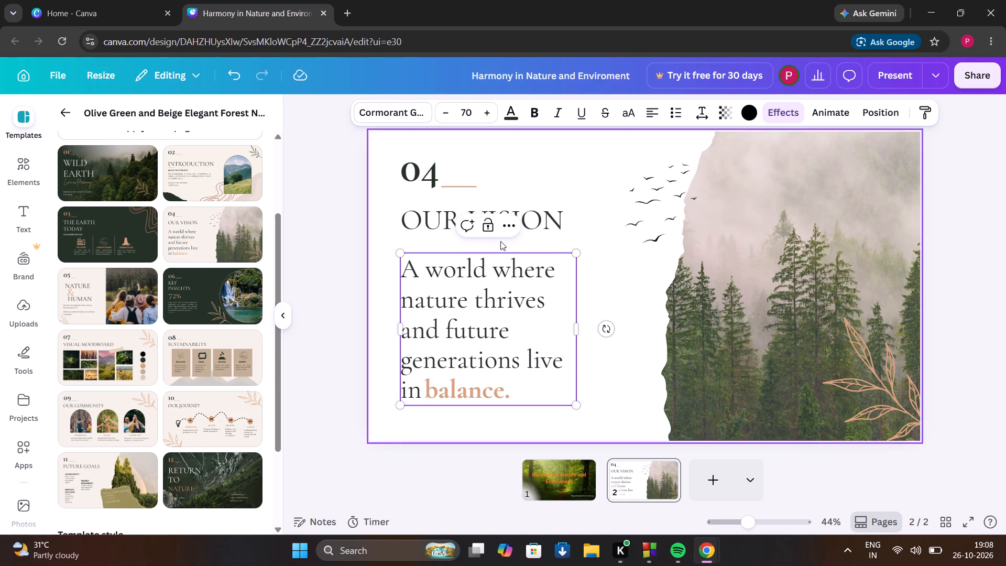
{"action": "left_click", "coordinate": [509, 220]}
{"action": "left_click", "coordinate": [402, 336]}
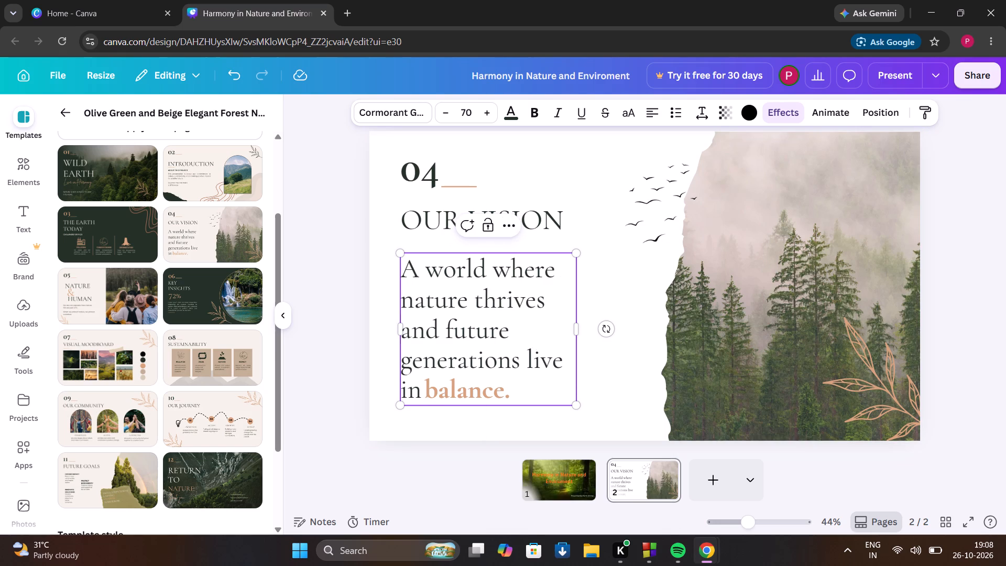
Delete the "Our Vision" heading, the body text, the short orange line, the word "balance." and the number 04 from page 2.
{"action": "left_click", "coordinate": [429, 219]}
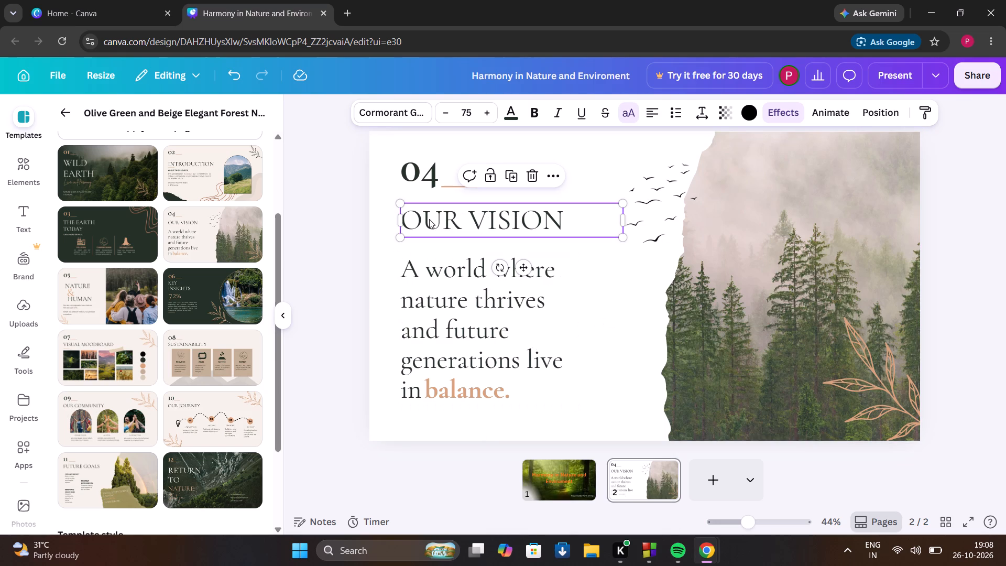
{"action": "left_click", "coordinate": [530, 172]}
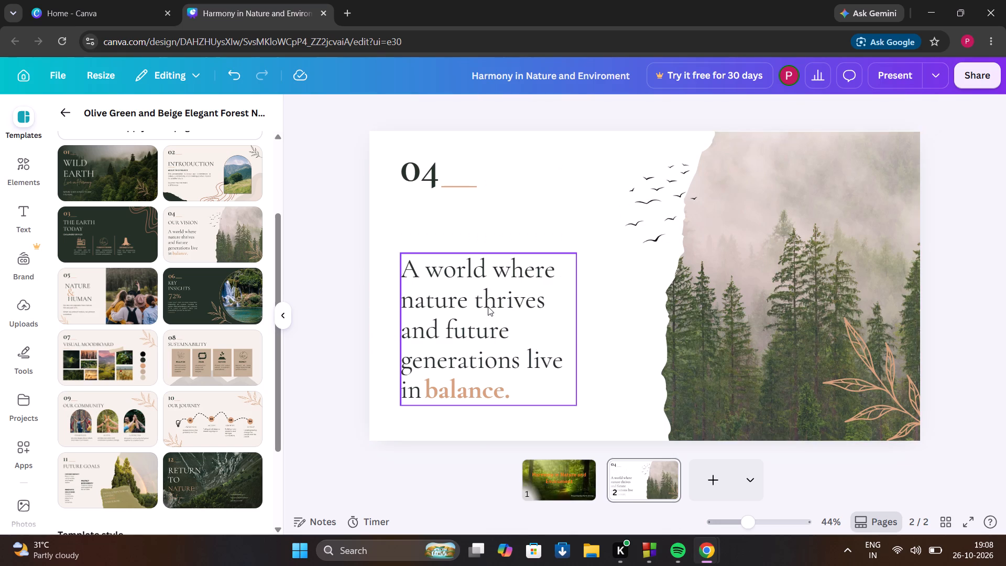
{"action": "left_click", "coordinate": [488, 307]}
{"action": "left_click", "coordinate": [515, 226]}
{"action": "left_click", "coordinate": [450, 178]}
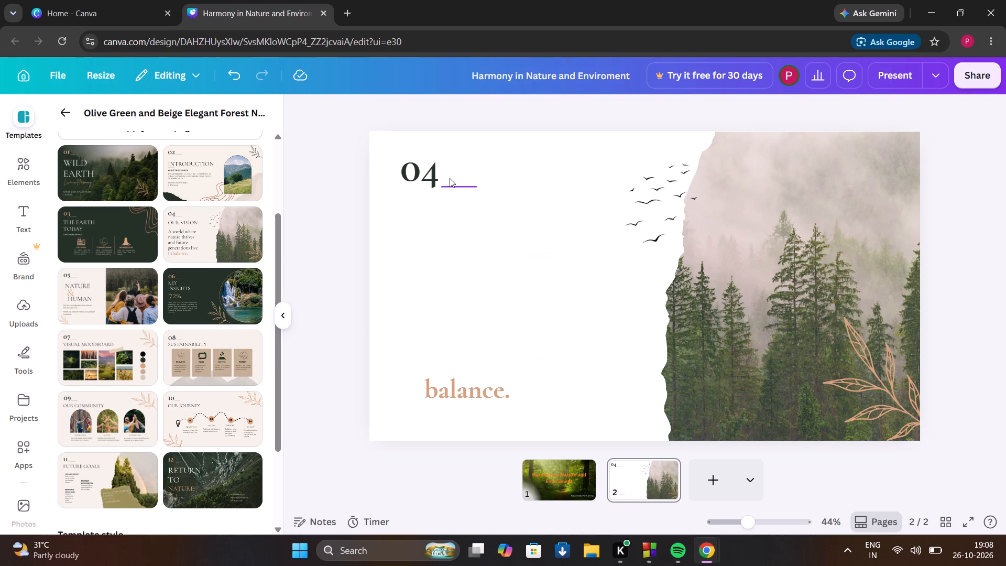
{"action": "left_click", "coordinate": [480, 165]}
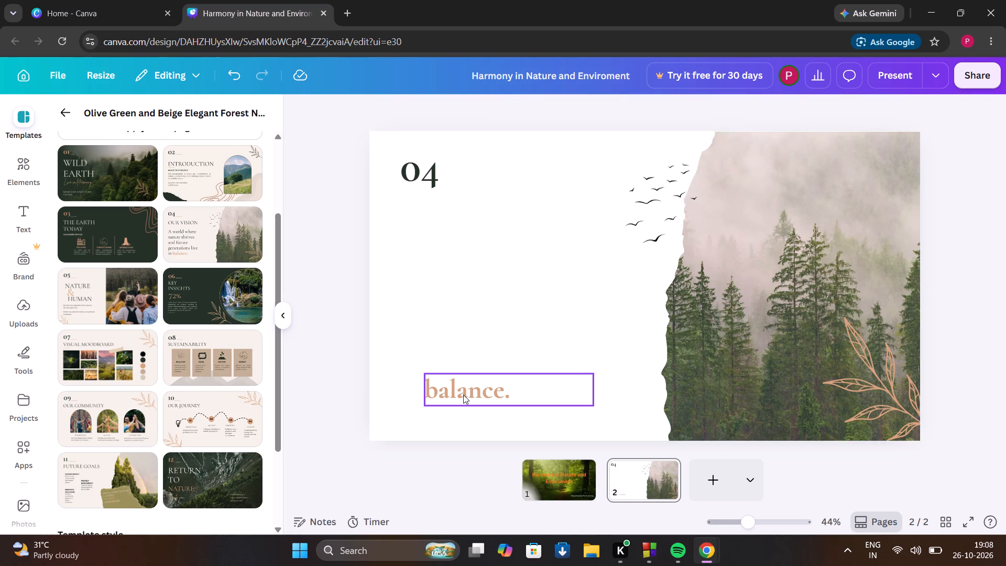
{"action": "left_click", "coordinate": [463, 395]}
{"action": "left_click", "coordinate": [531, 346]}
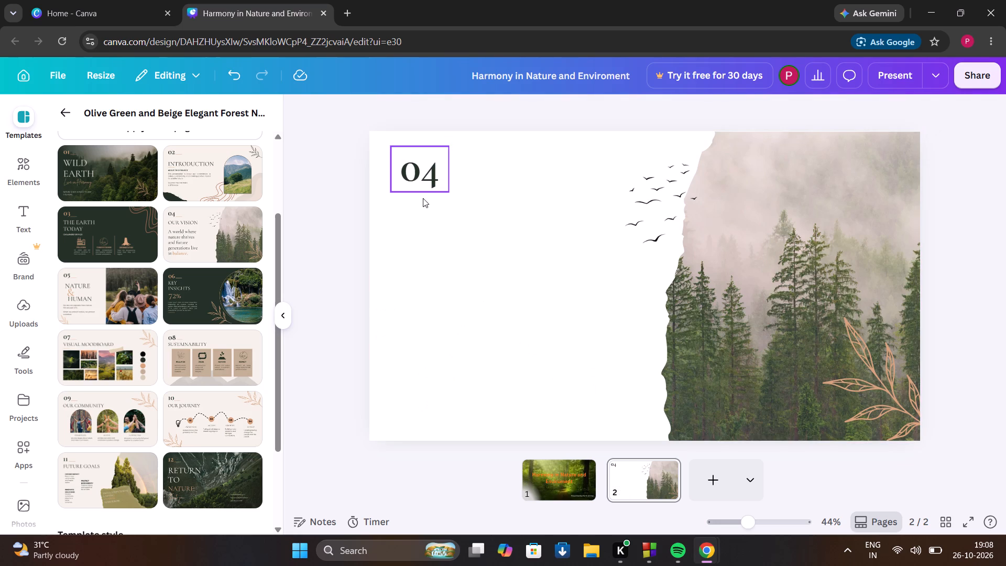
{"action": "left_click", "coordinate": [424, 173]}
{"action": "left_click", "coordinate": [443, 211]}
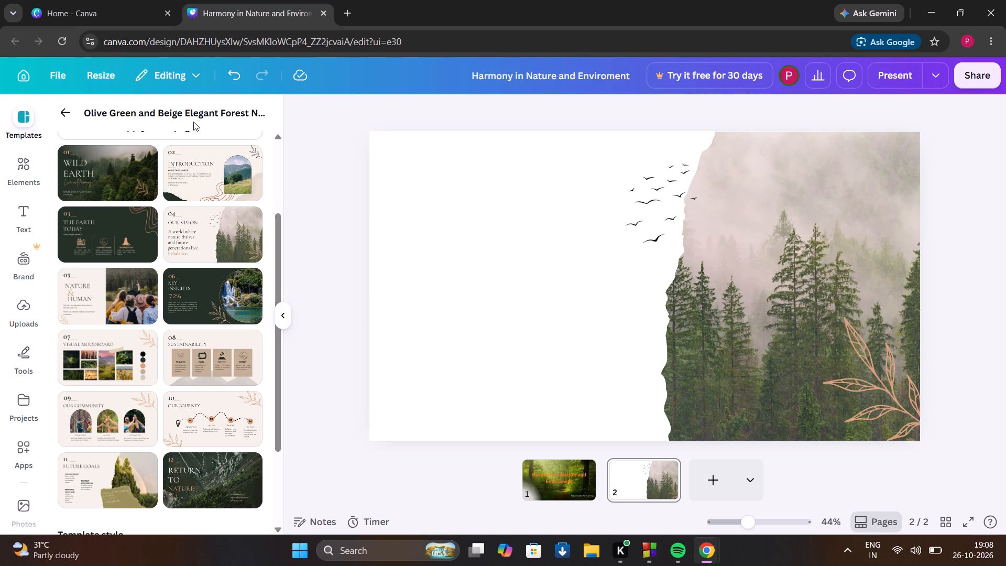
Return to the template search and search the presentation templates for "earth in hand".
{"action": "scroll", "coordinate": [193, 122], "scroll_direction": "up", "scroll_amount": 11}
{"action": "left_click_drag", "start_coordinate": [67, 107], "coordinate": [136, 117]}
{"action": "left_click_drag", "start_coordinate": [136, 117], "coordinate": [71, 112]}
{"action": "left_click", "coordinate": [71, 112]}
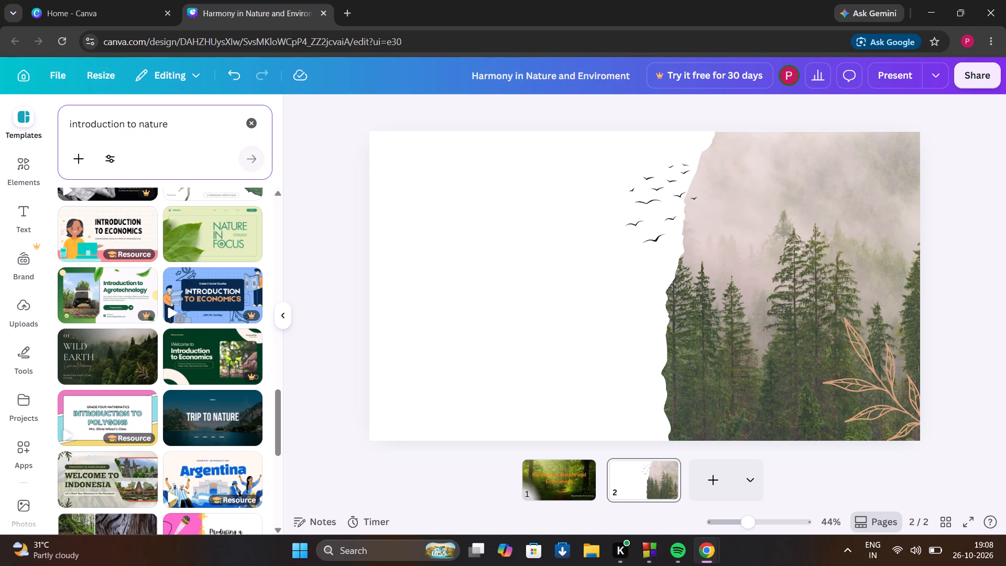
{"action": "left_click", "coordinate": [245, 124]}
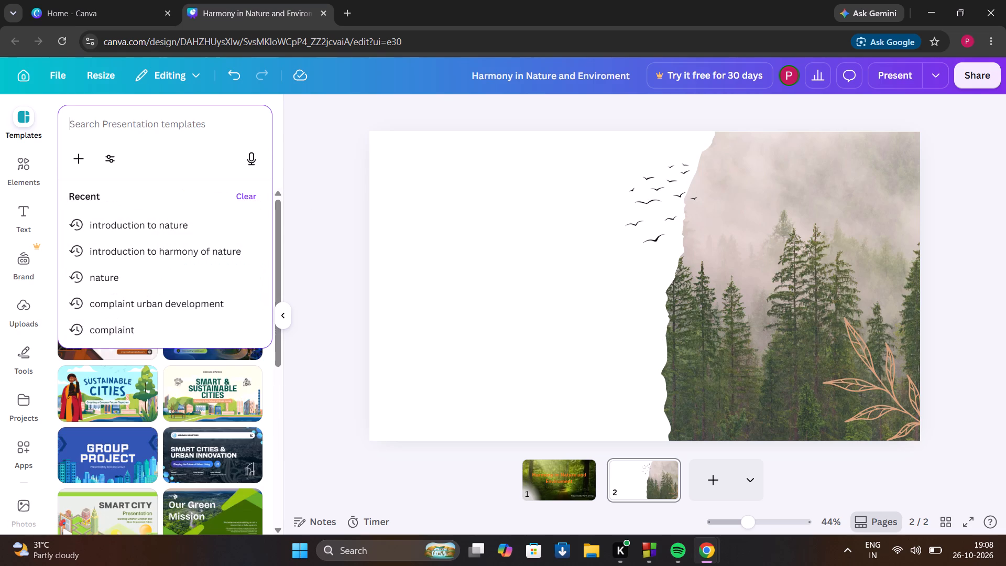
{"action": "type", "text": "earth in hab"}
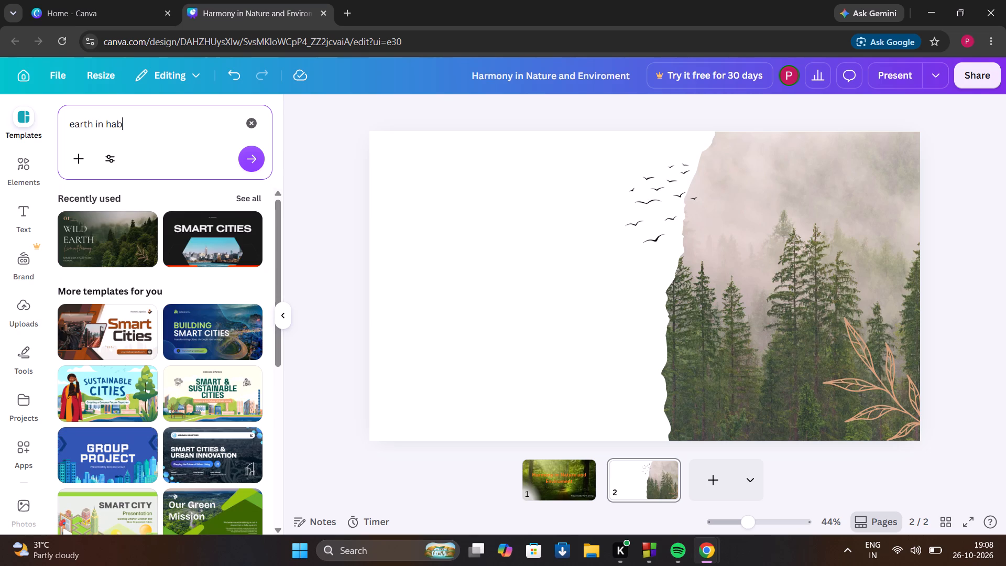
{"action": "key", "text": "BackSpace"}
{"action": "type", "text": "nd"}
{"action": "left_click", "coordinate": [253, 155]}
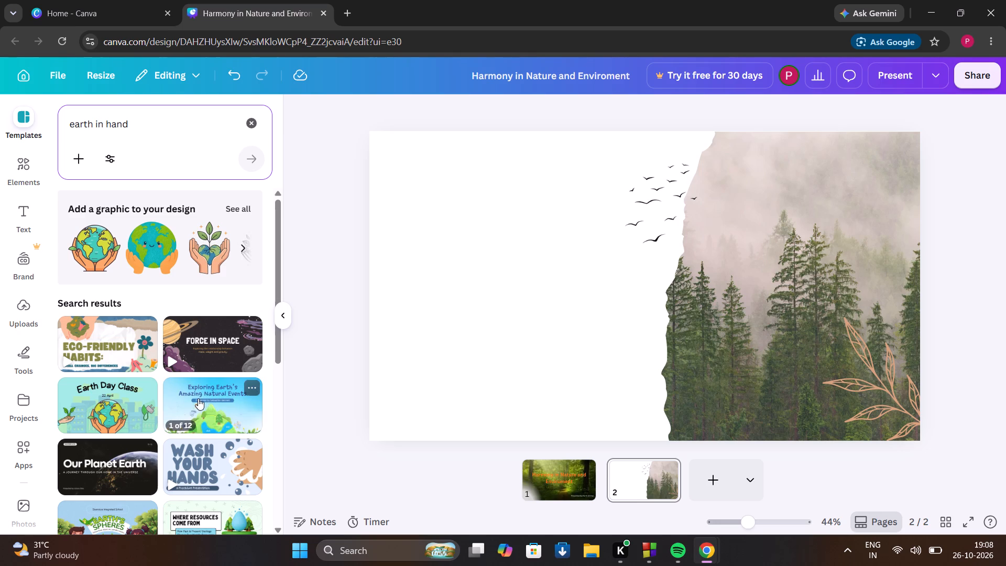
Look through the "earth in hand" template results for a suitable earth-themed design.
{"action": "scroll", "coordinate": [198, 398], "scroll_direction": "down", "scroll_amount": 2}
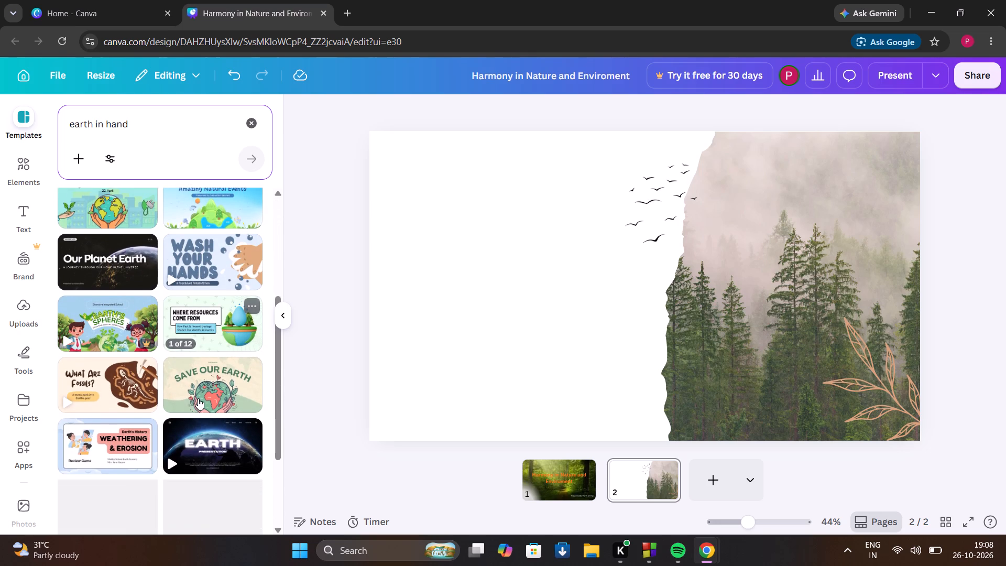
{"action": "scroll", "coordinate": [198, 398], "scroll_direction": "down", "scroll_amount": 3}
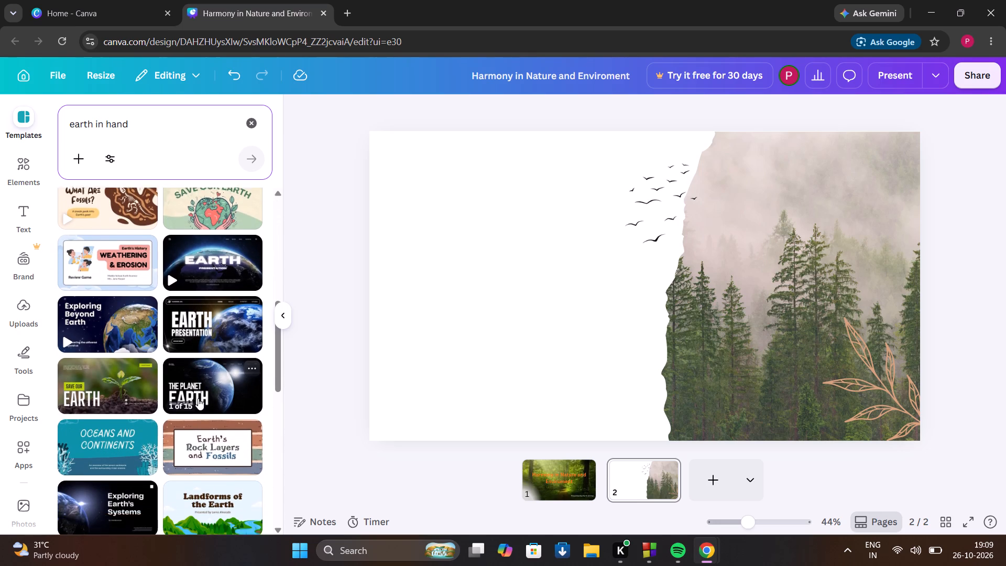
{"action": "scroll", "coordinate": [198, 398], "scroll_direction": "down", "scroll_amount": 2}
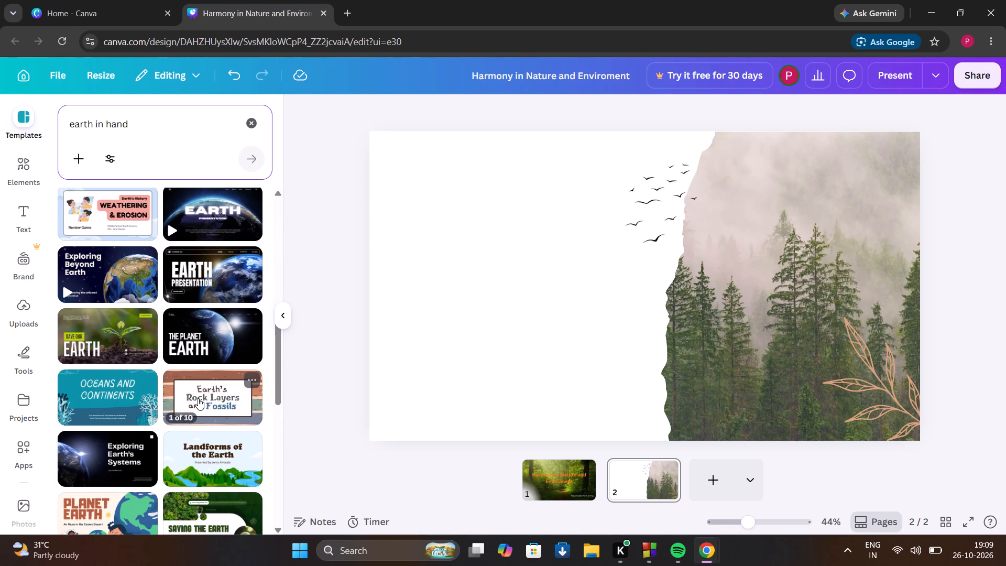
{"action": "scroll", "coordinate": [198, 398], "scroll_direction": "down", "scroll_amount": 4}
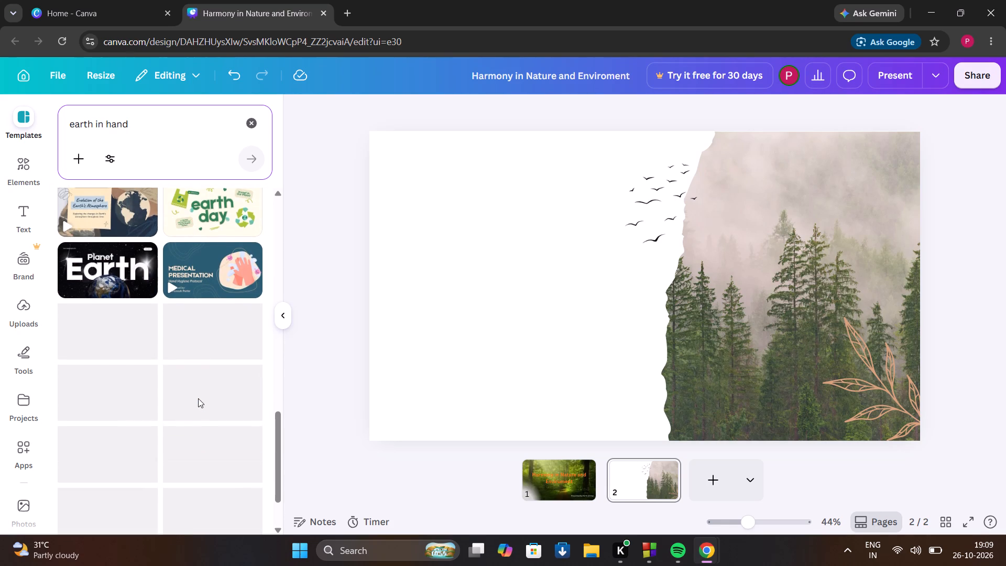
{"action": "scroll", "coordinate": [198, 398], "scroll_direction": "down", "scroll_amount": 1}
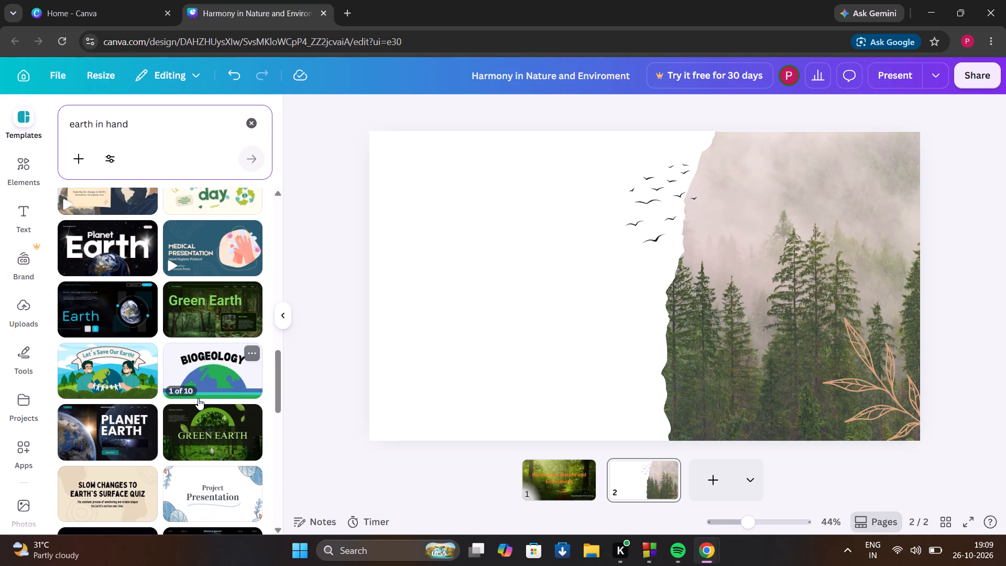
{"action": "scroll", "coordinate": [198, 398], "scroll_direction": "down", "scroll_amount": 3}
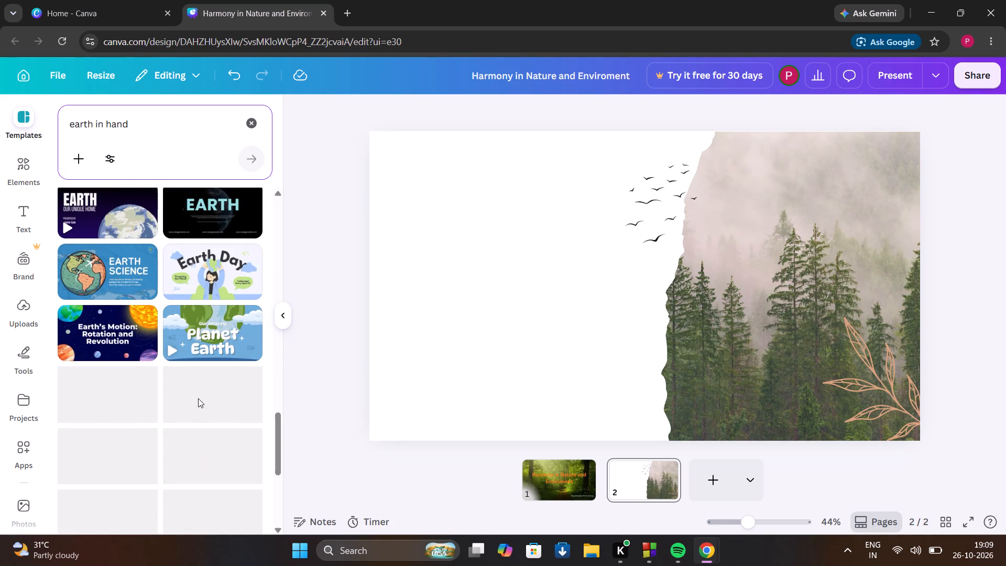
{"action": "scroll", "coordinate": [198, 398], "scroll_direction": "down", "scroll_amount": 3}
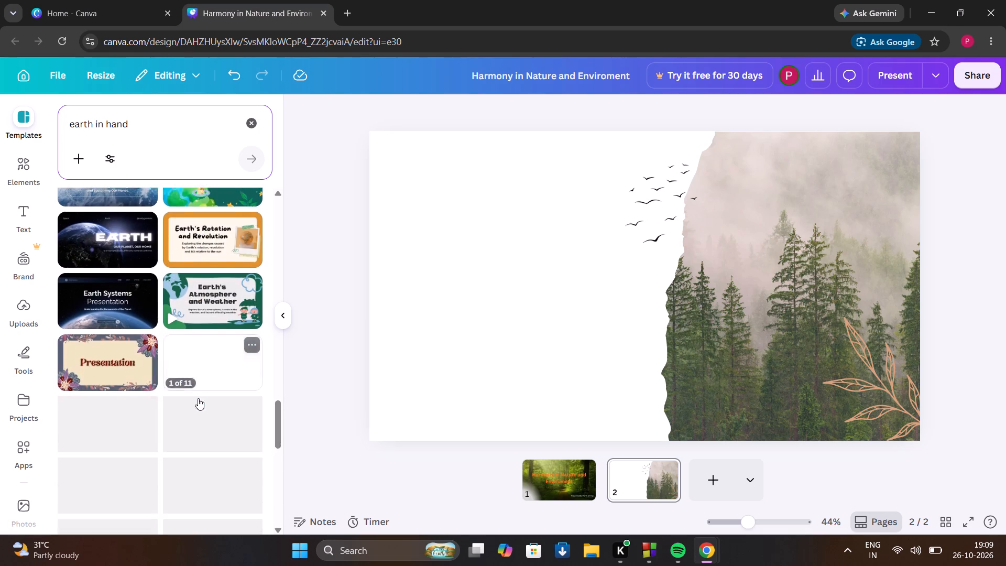
{"action": "scroll", "coordinate": [198, 398], "scroll_direction": "down", "scroll_amount": 1}
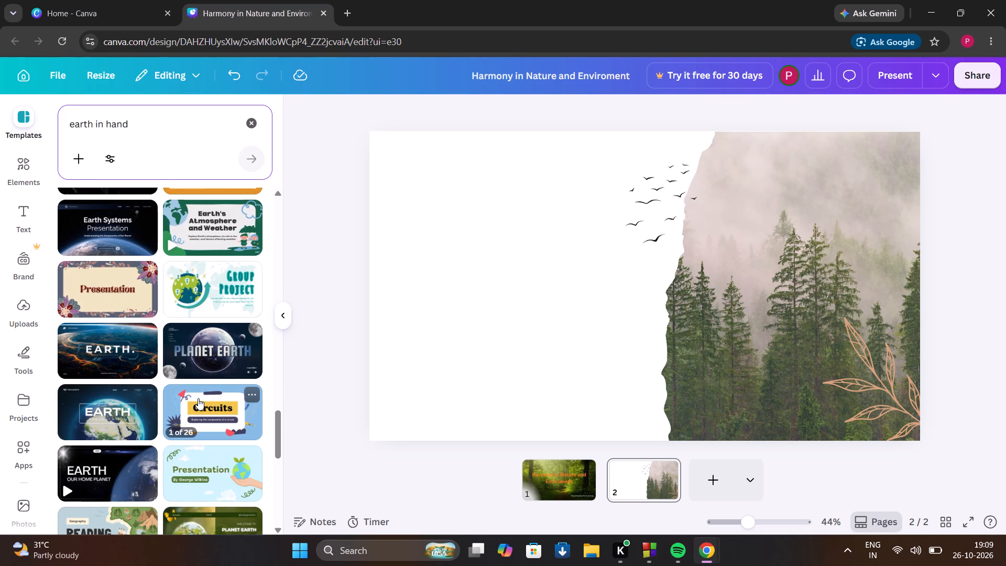
{"action": "scroll", "coordinate": [198, 398], "scroll_direction": "up", "scroll_amount": 1}
{"action": "left_click", "coordinate": [198, 398]}
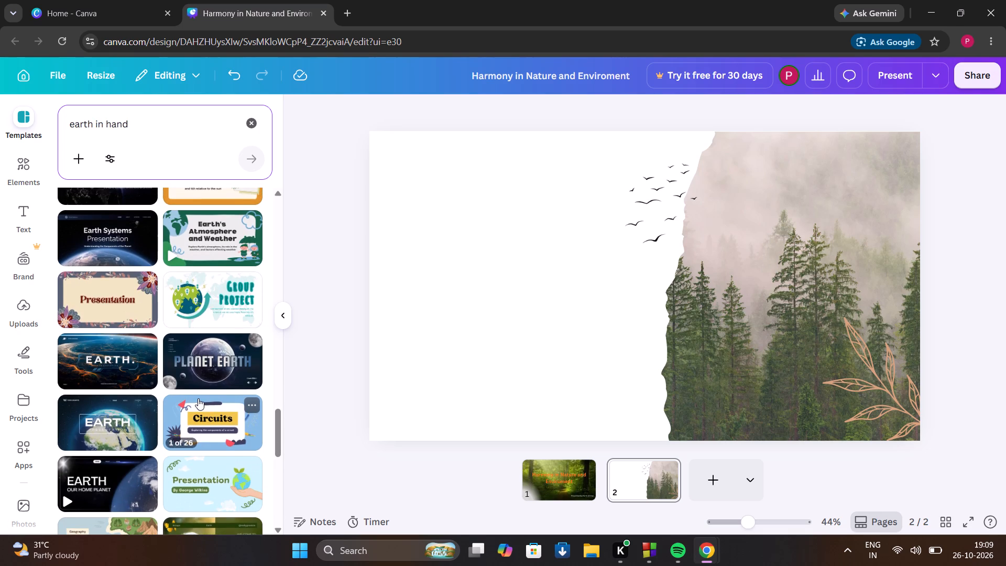
{"action": "scroll", "coordinate": [198, 398], "scroll_direction": "up", "scroll_amount": 4}
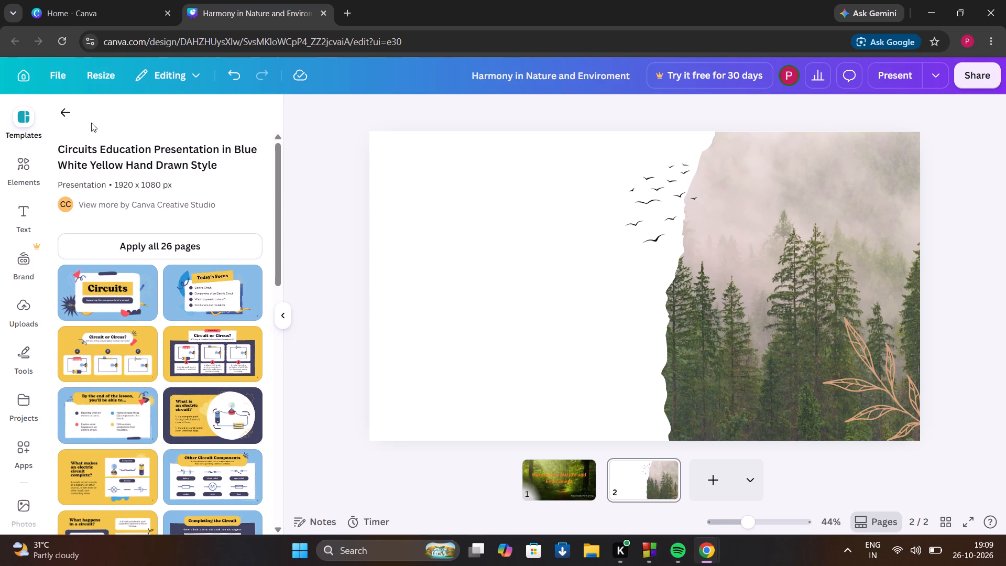
{"action": "left_click", "coordinate": [78, 106]}
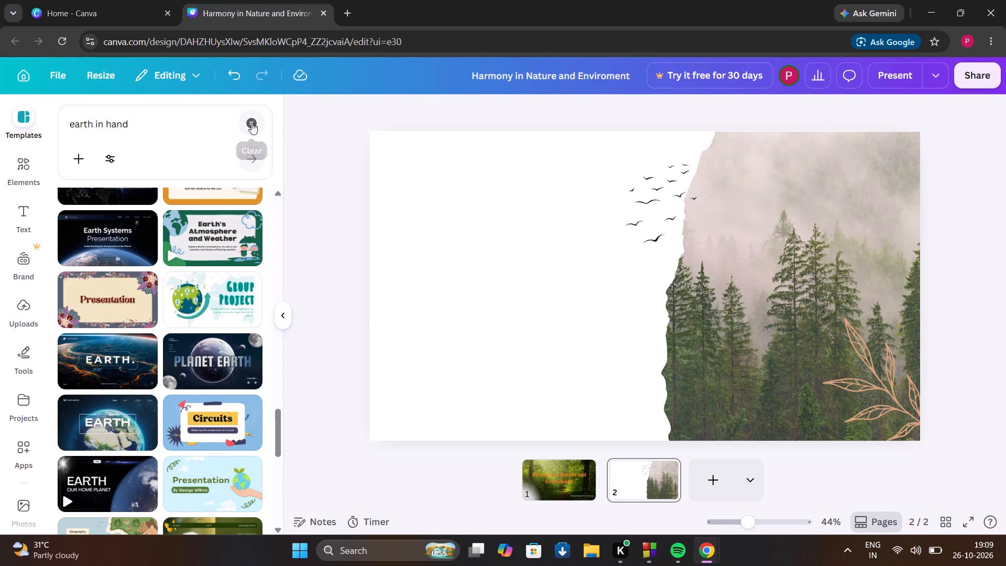
Search the templates for "save earth symbol" and apply the cover page of the green and white "Saving The Earth" template to page 2.
{"action": "left_click", "coordinate": [251, 123]}
{"action": "type", "text": "save earth symbol"}
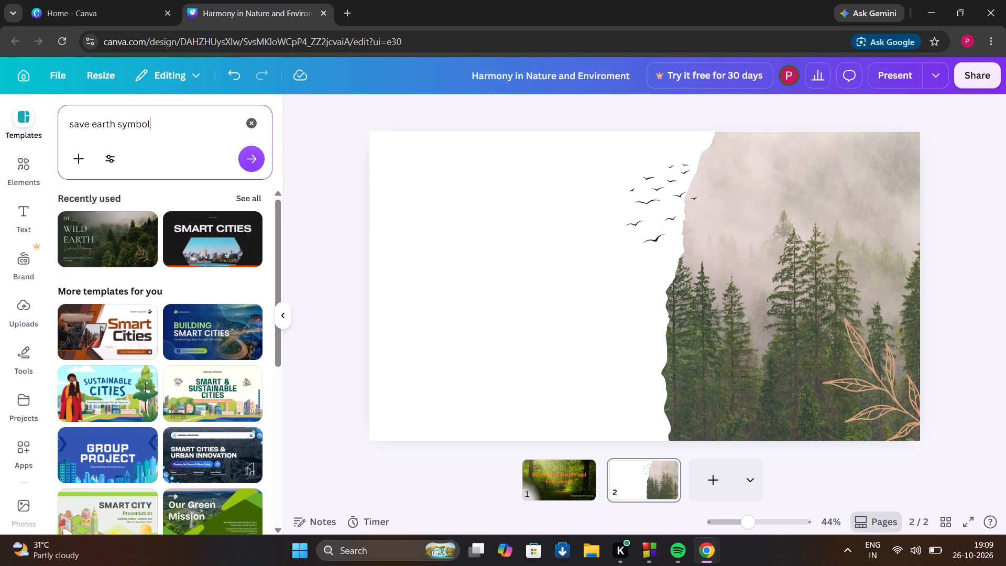
{"action": "left_click", "coordinate": [254, 160]}
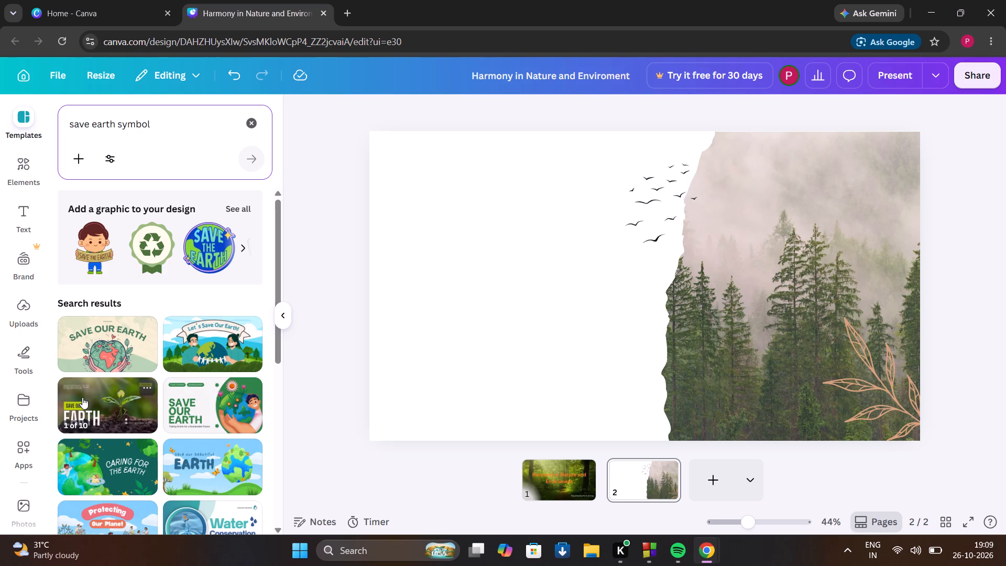
{"action": "scroll", "coordinate": [127, 506], "scroll_direction": "down", "scroll_amount": 3}
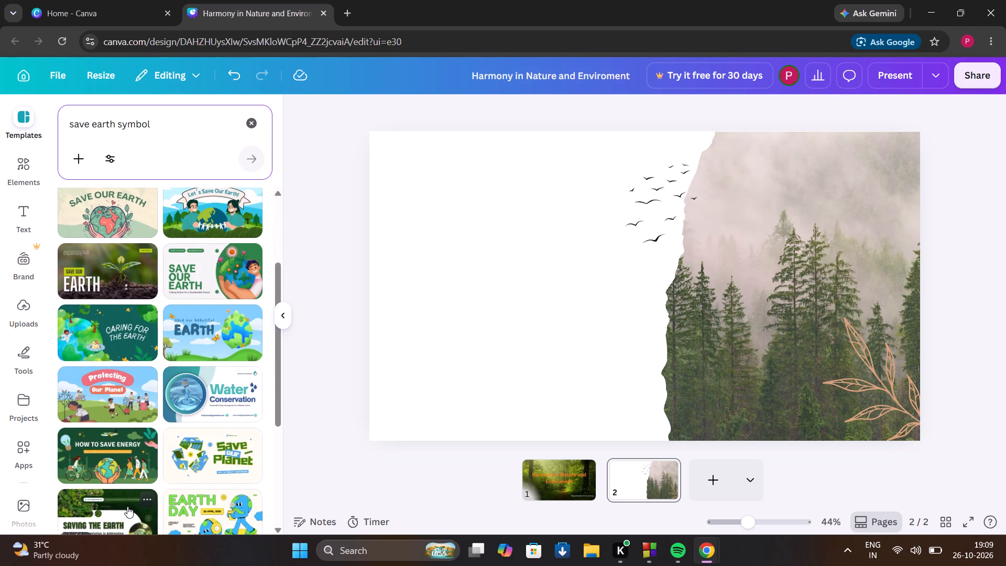
{"action": "scroll", "coordinate": [127, 506], "scroll_direction": "down", "scroll_amount": 1}
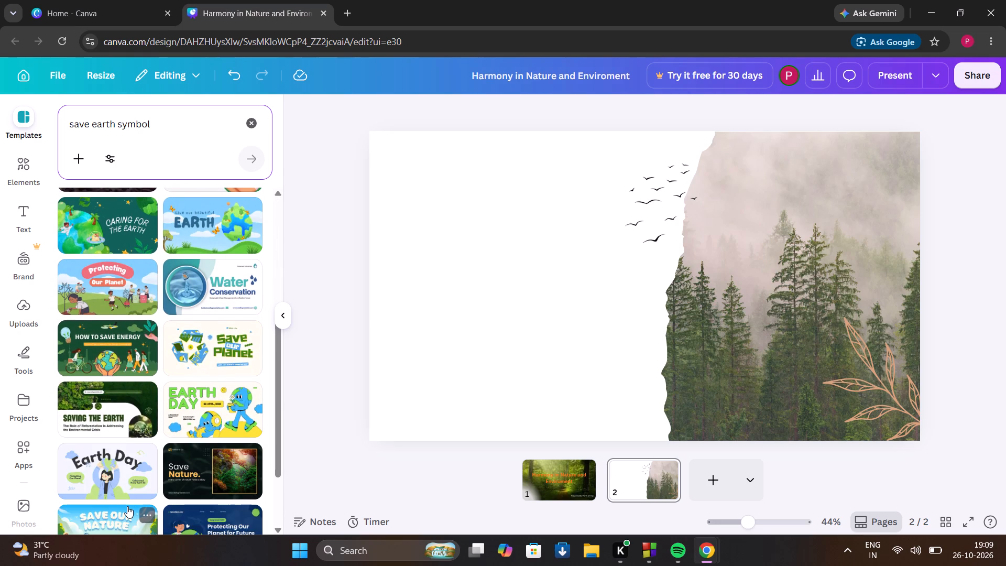
{"action": "left_click", "coordinate": [83, 402]}
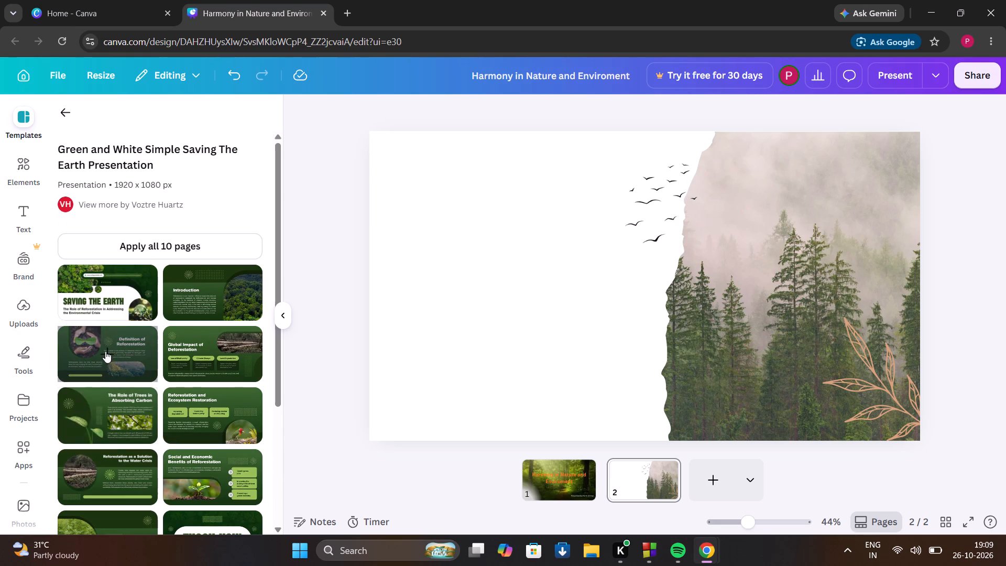
{"action": "left_click", "coordinate": [95, 309]}
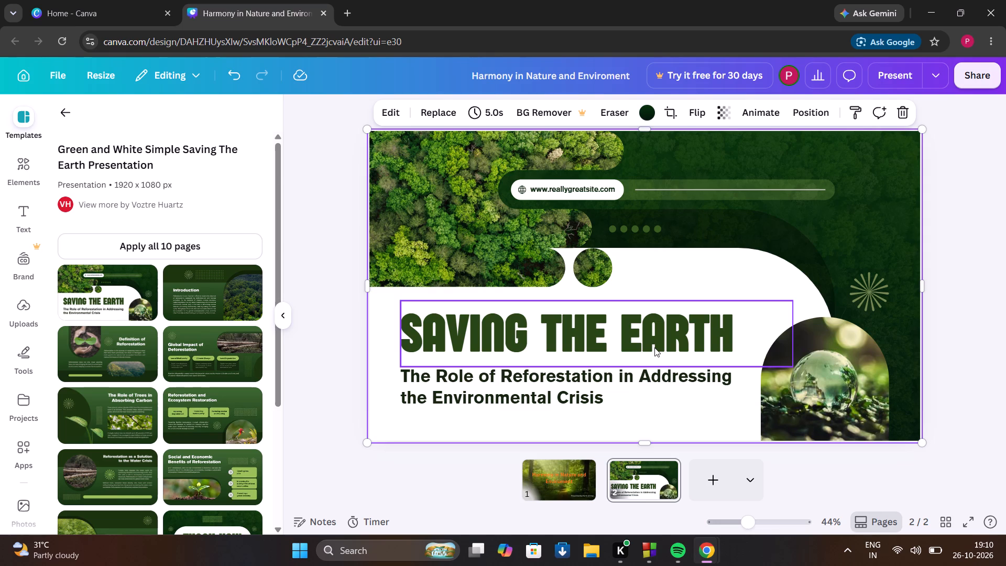
Delete the "SAVING THE EARTH" heading from page 2.
{"action": "left_click", "coordinate": [670, 190]}
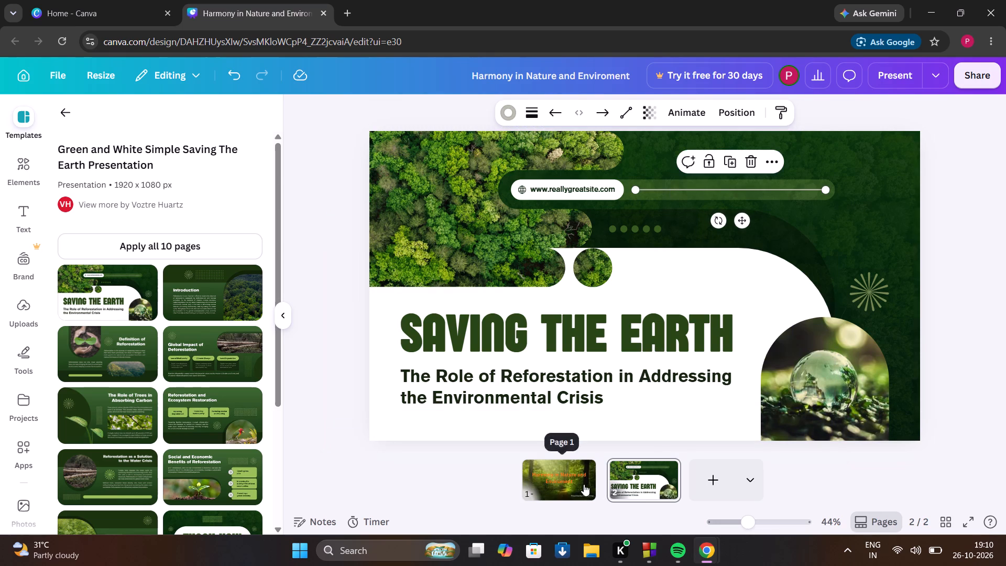
{"action": "left_click", "coordinate": [584, 484]}
{"action": "left_click", "coordinate": [615, 477]}
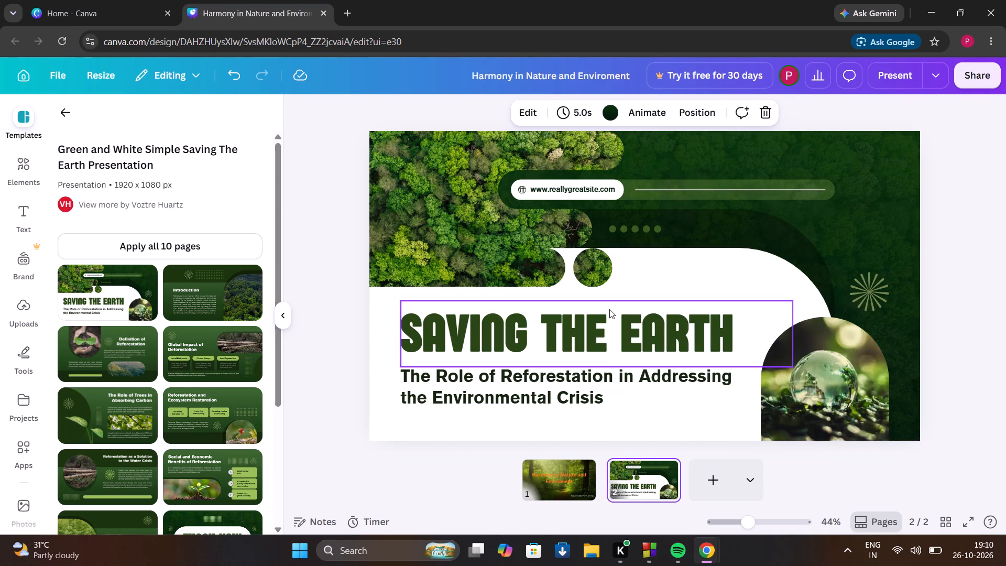
{"action": "left_click", "coordinate": [609, 312]}
{"action": "left_click", "coordinate": [617, 279]}
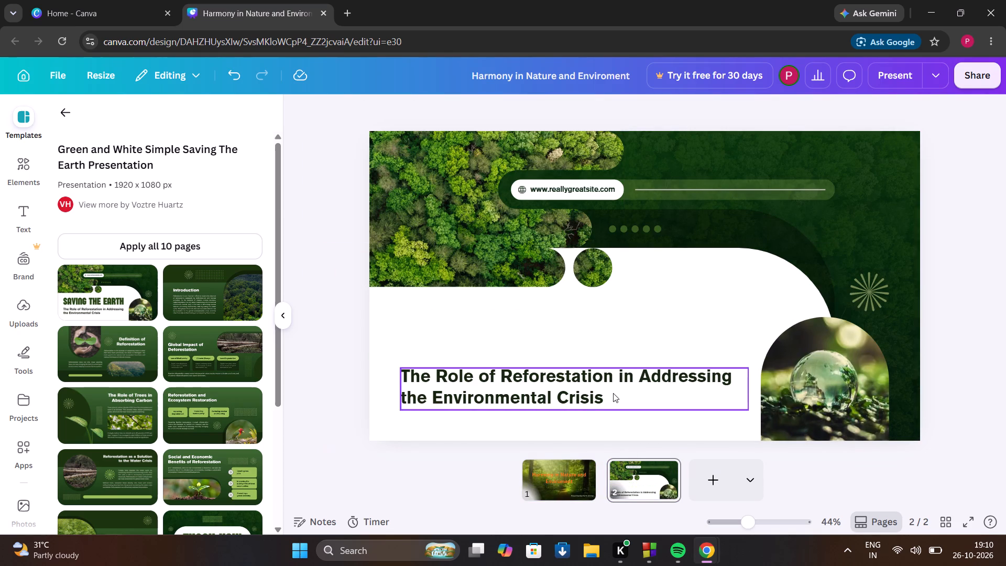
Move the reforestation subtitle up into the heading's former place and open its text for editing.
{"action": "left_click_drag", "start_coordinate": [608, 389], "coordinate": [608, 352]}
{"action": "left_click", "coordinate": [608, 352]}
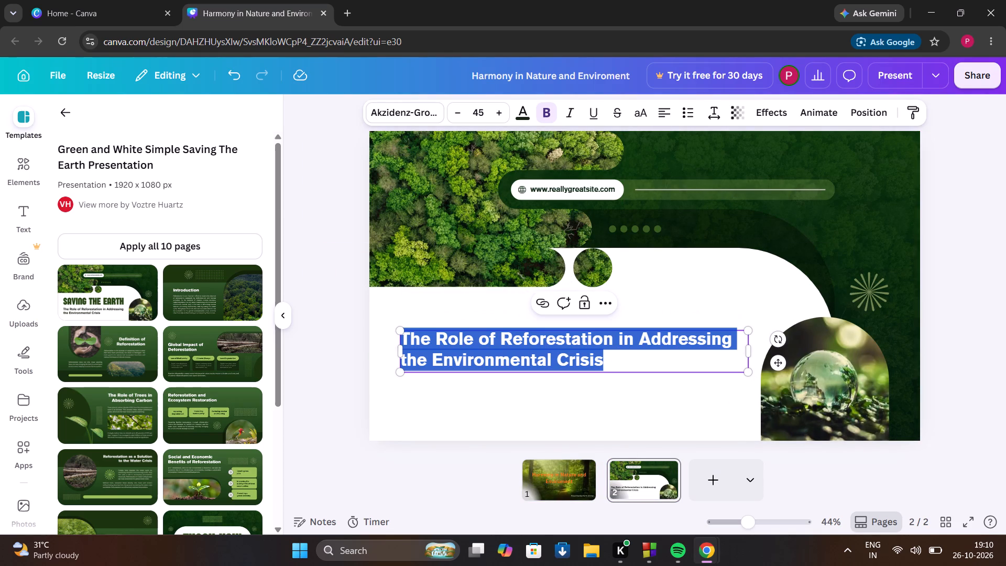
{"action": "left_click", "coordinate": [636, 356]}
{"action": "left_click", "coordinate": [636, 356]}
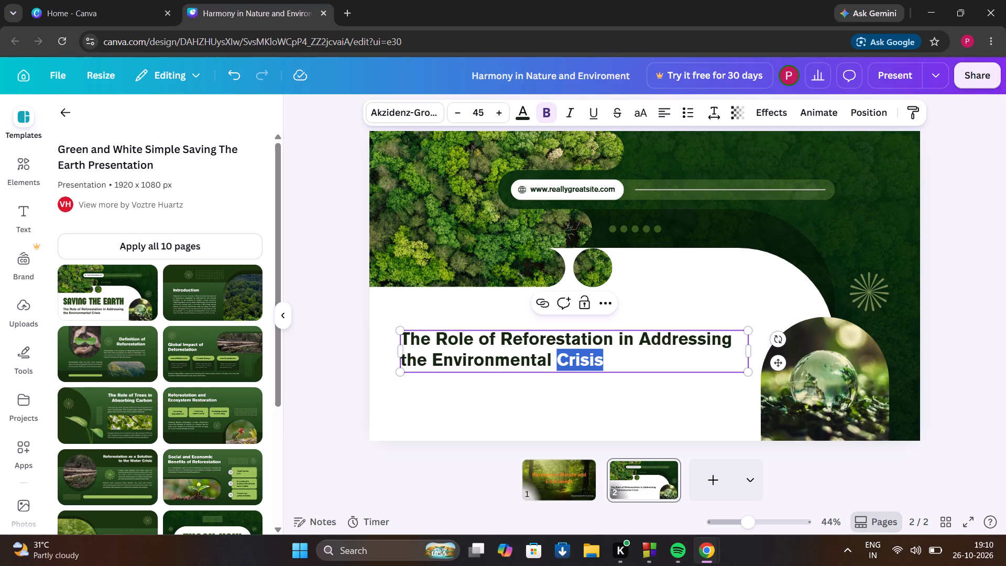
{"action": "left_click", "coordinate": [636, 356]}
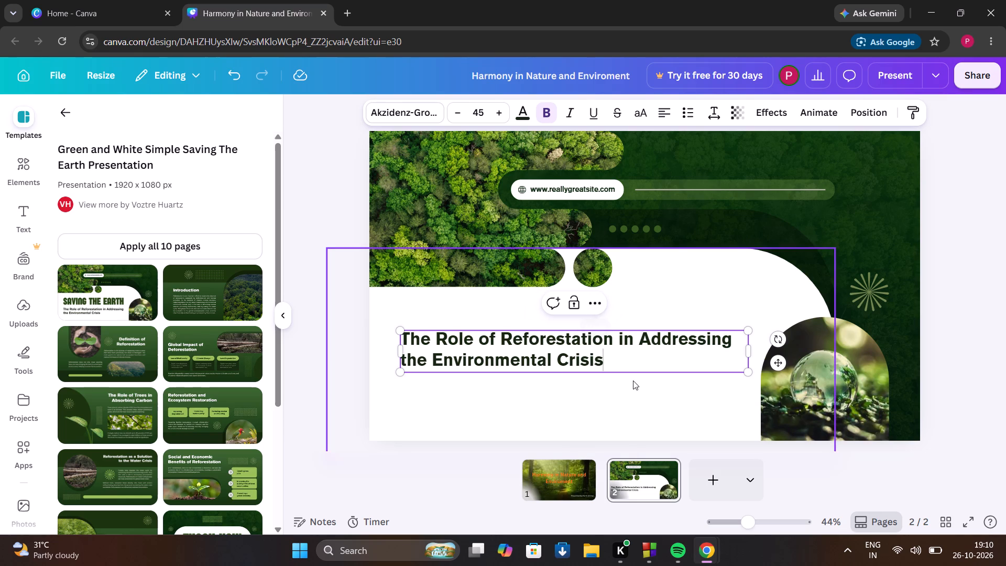
Delete the row of dots, the website address, its white pill with the globe, the translucent bar and the thin line from page 2.
{"action": "left_click", "coordinate": [632, 228]}
{"action": "left_click", "coordinate": [652, 204]}
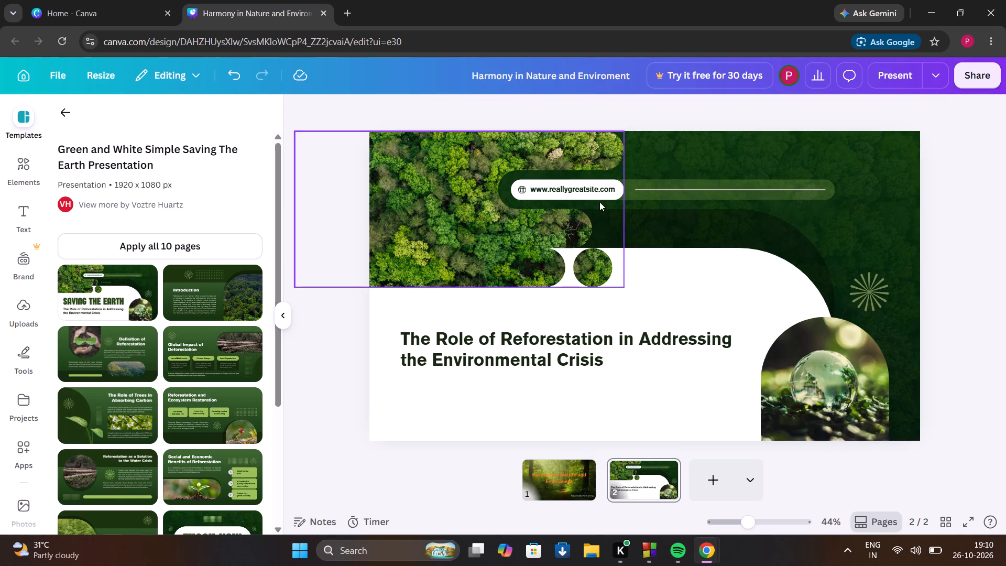
{"action": "left_click", "coordinate": [599, 201]}
{"action": "left_click", "coordinate": [589, 190]}
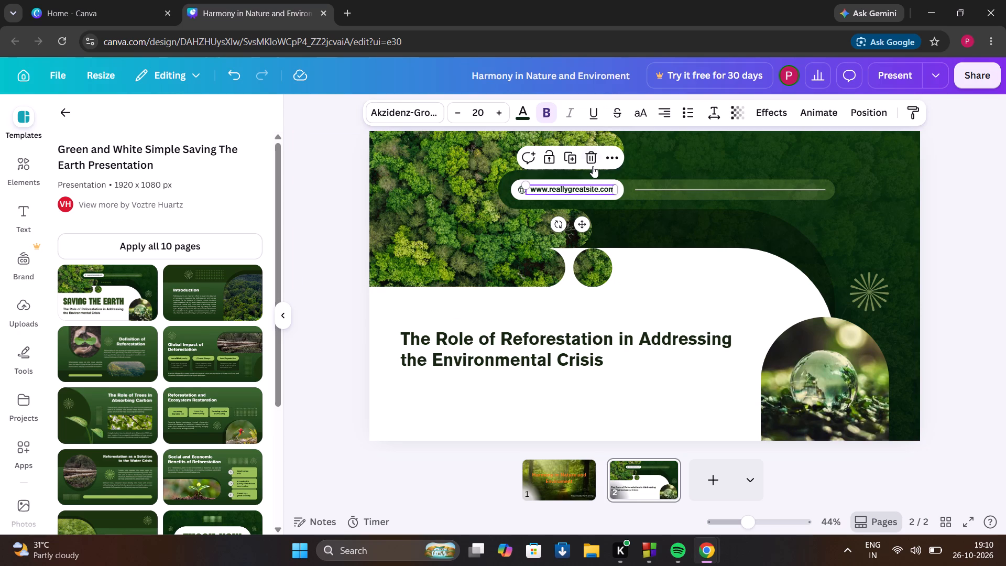
{"action": "left_click", "coordinate": [587, 166]}
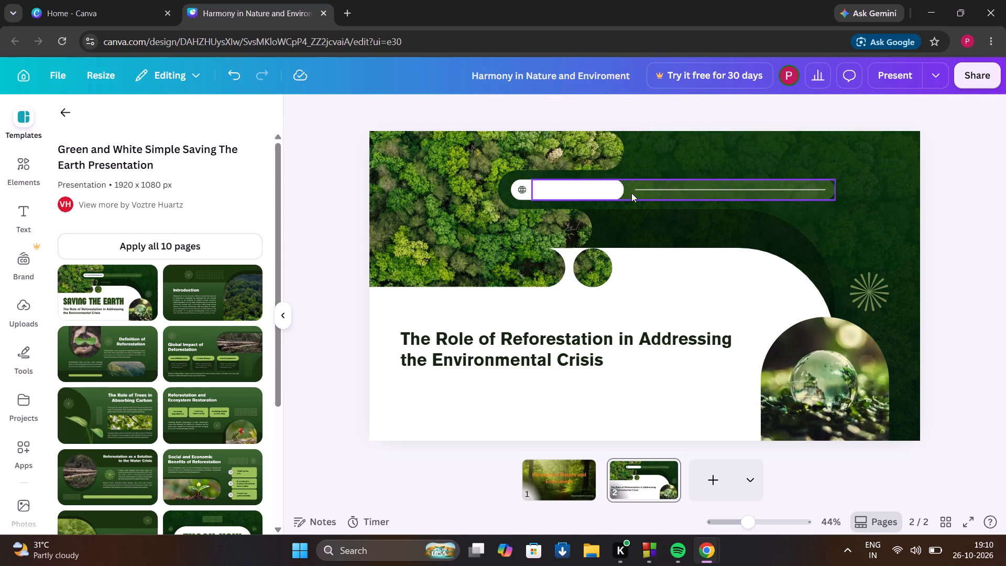
{"action": "left_click", "coordinate": [631, 193]}
{"action": "left_click", "coordinate": [706, 150]}
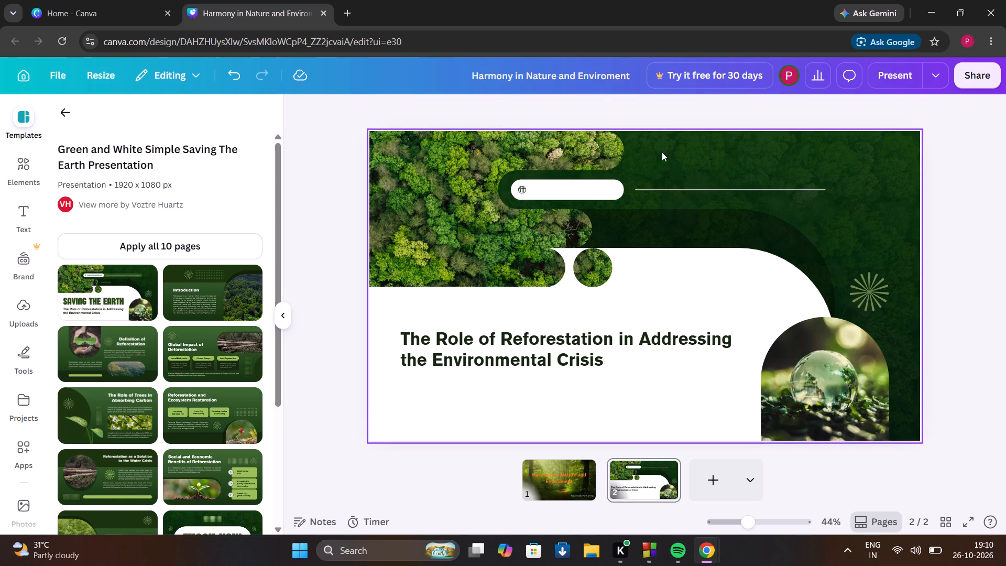
{"action": "left_click", "coordinate": [611, 178]}
{"action": "left_click", "coordinate": [603, 191]}
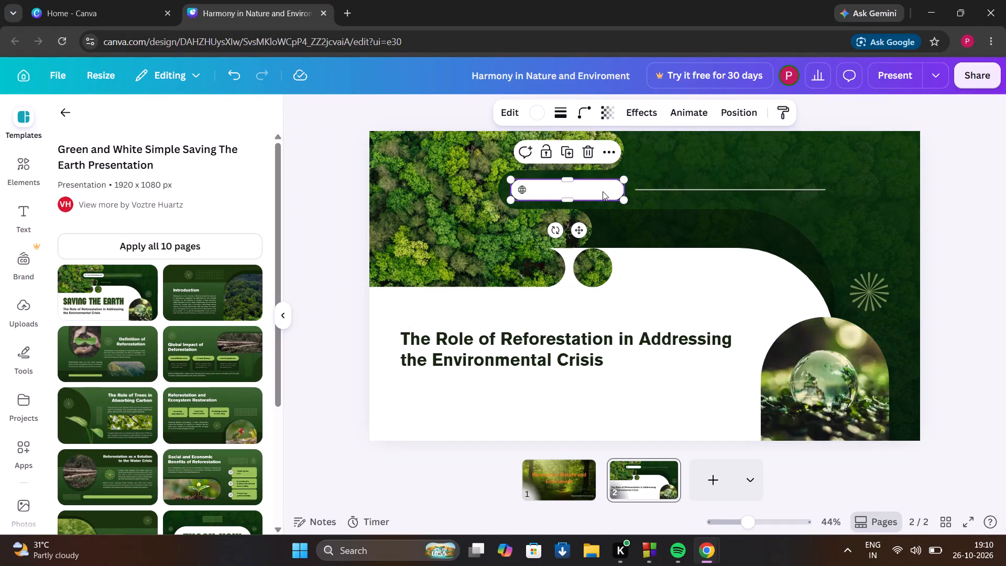
{"action": "left_click", "coordinate": [589, 157]}
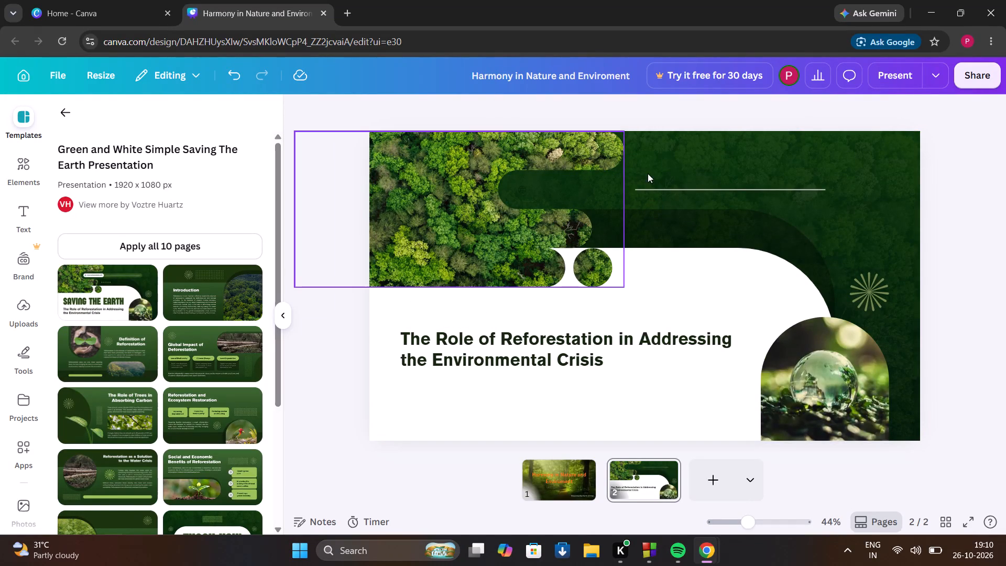
{"action": "left_click", "coordinate": [662, 189]}
{"action": "left_click", "coordinate": [754, 160]}
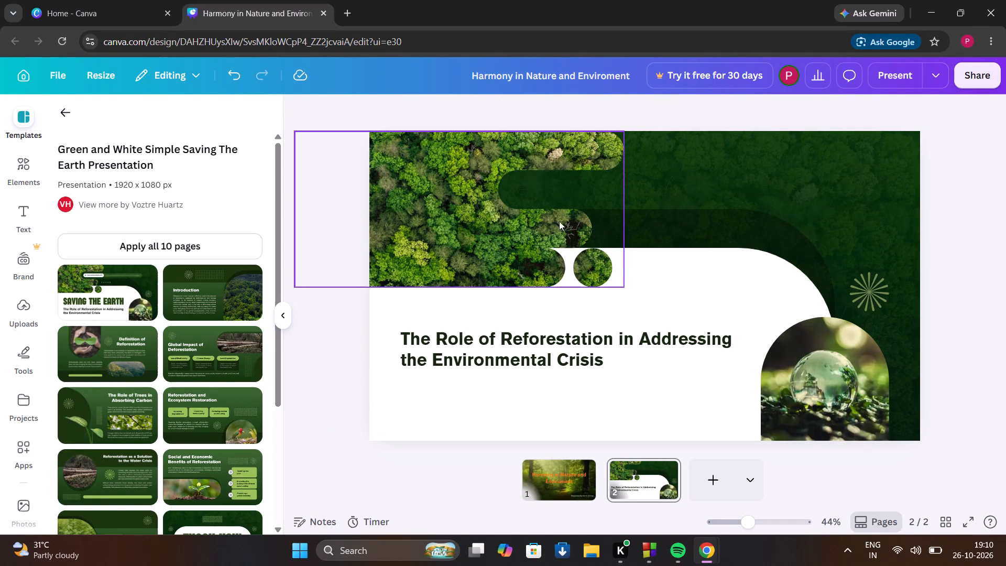
Delete the subtitle "The Role of Reforestation in Addressing the Environmental Crisis" from page 2.
{"action": "left_click", "coordinate": [538, 338]}
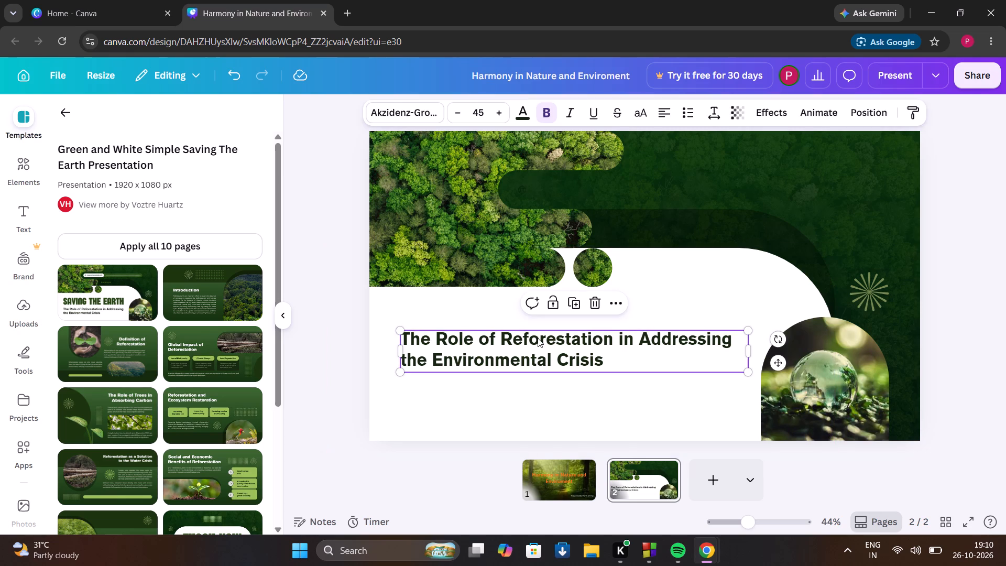
{"action": "left_click", "coordinate": [593, 300]}
{"action": "left_click", "coordinate": [476, 326]}
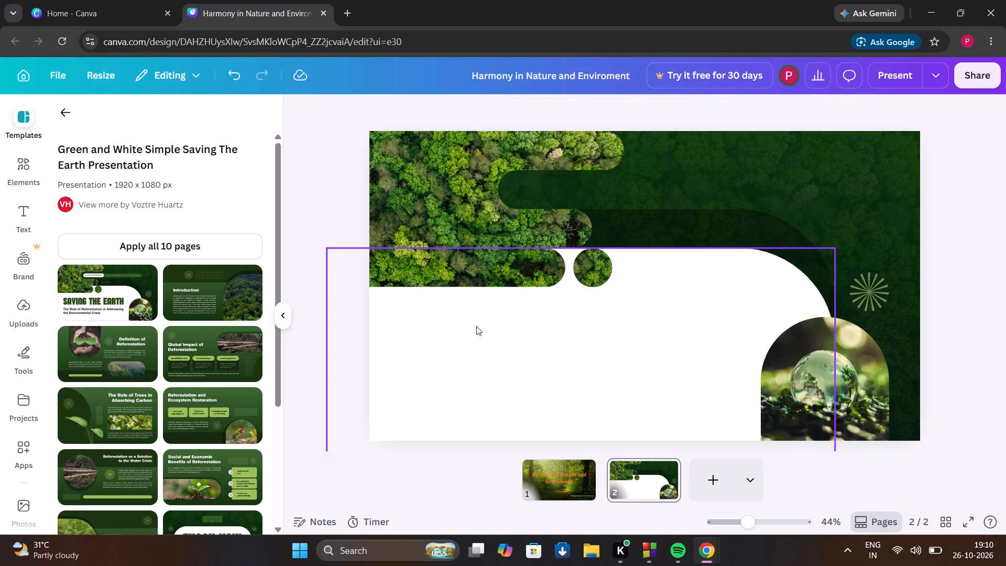
{"action": "left_click", "coordinate": [427, 305]}
{"action": "left_click", "coordinate": [425, 309]}
{"action": "left_click", "coordinate": [665, 176]}
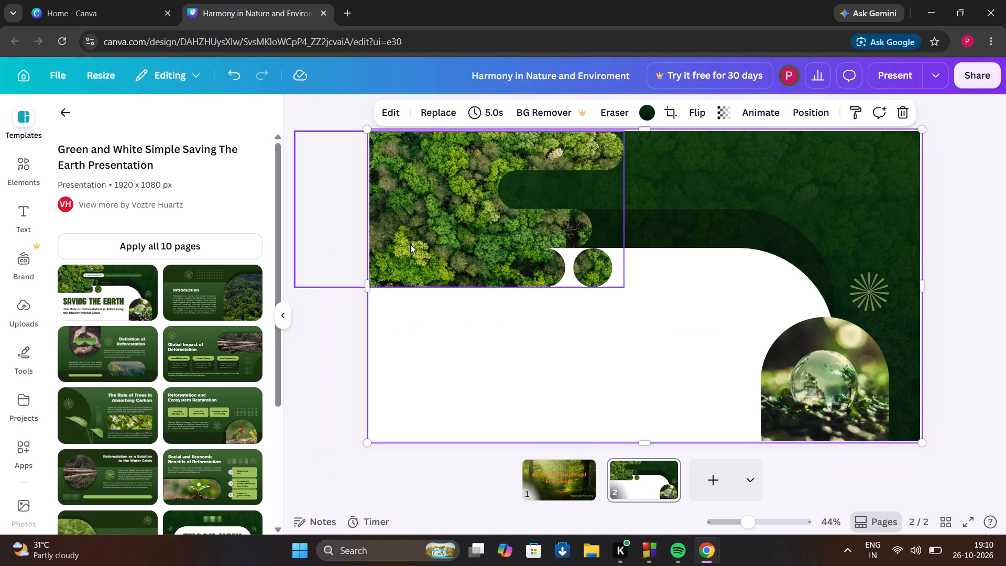
Add a heading text box to page 2 and place it on the dark green area beside the forest photo.
{"action": "left_click", "coordinate": [14, 214]}
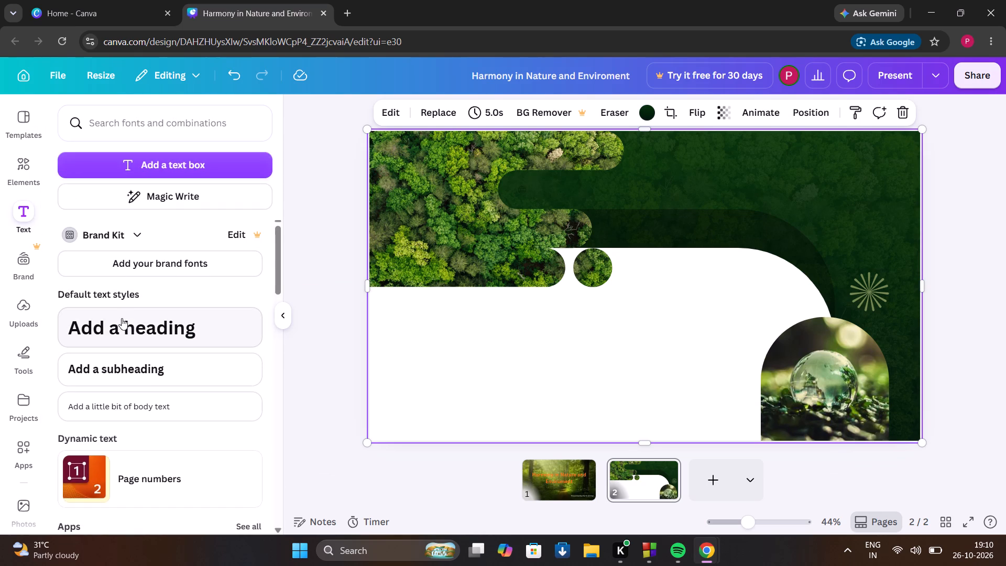
{"action": "left_click", "coordinate": [156, 331]}
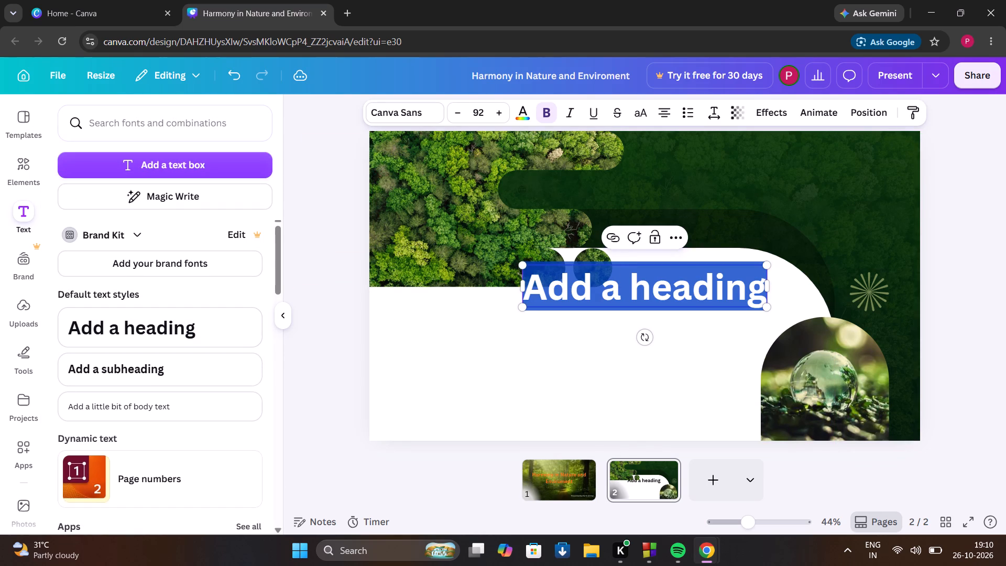
{"action": "left_click_drag", "start_coordinate": [600, 288], "coordinate": [672, 228]}
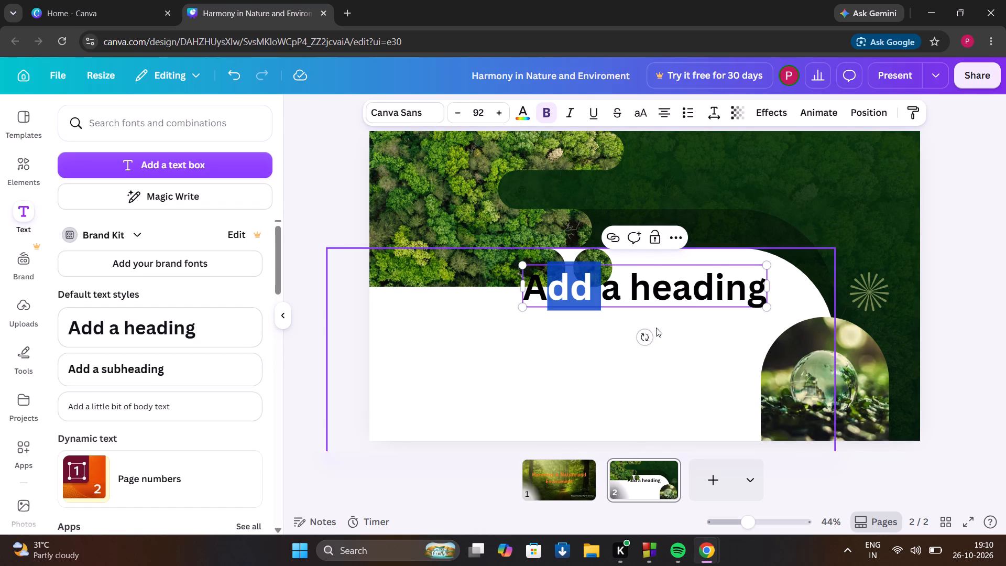
{"action": "left_click_drag", "start_coordinate": [651, 262], "coordinate": [680, 232]}
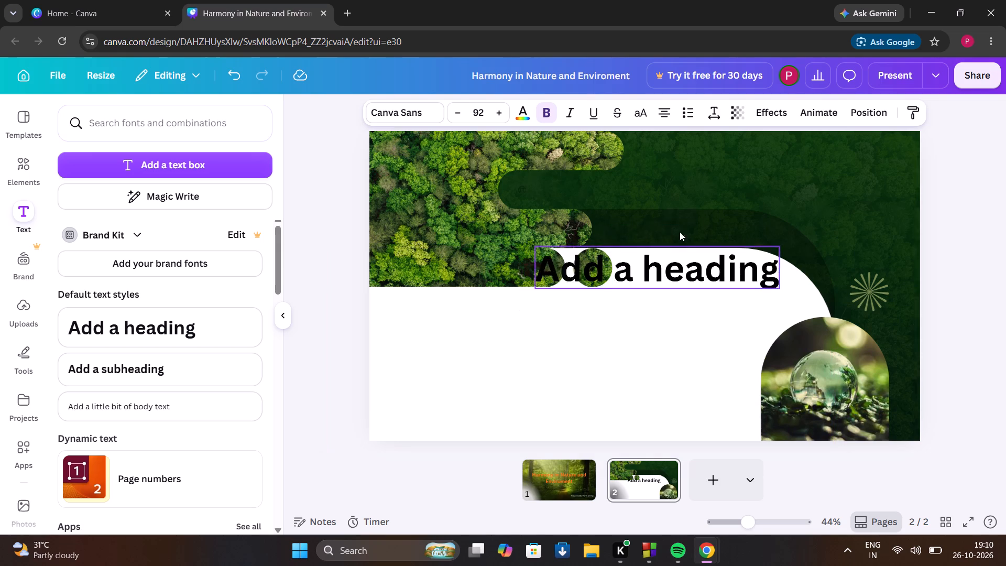
{"action": "left_click_drag", "start_coordinate": [680, 232], "coordinate": [730, 151]}
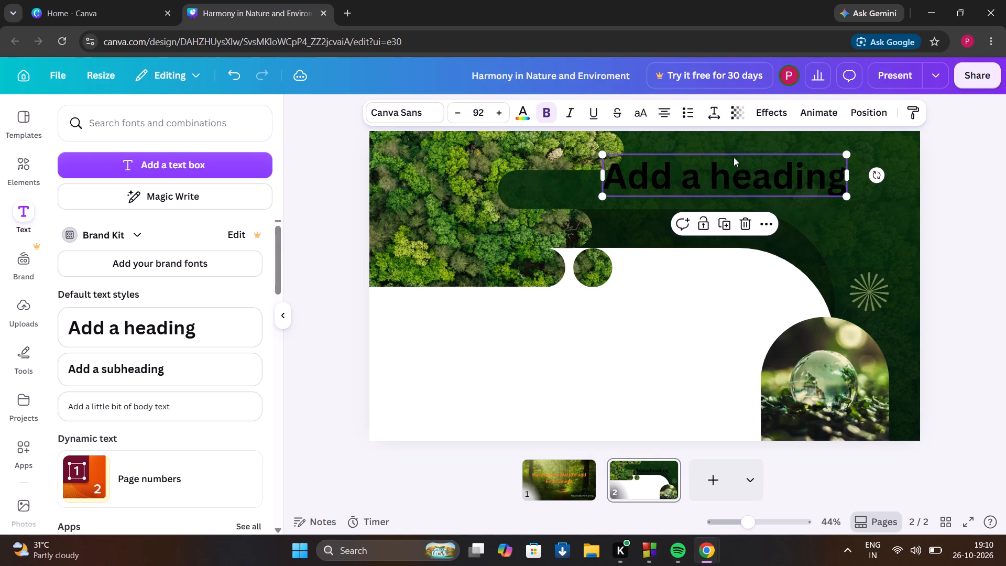
{"action": "left_click_drag", "start_coordinate": [734, 157], "coordinate": [750, 154]}
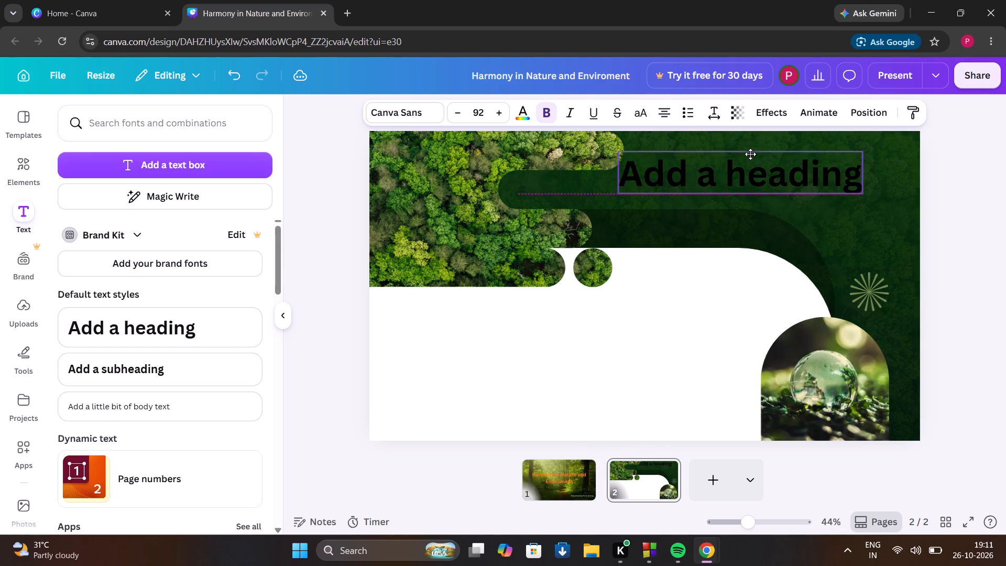
{"action": "left_click_drag", "start_coordinate": [750, 154], "coordinate": [751, 155]}
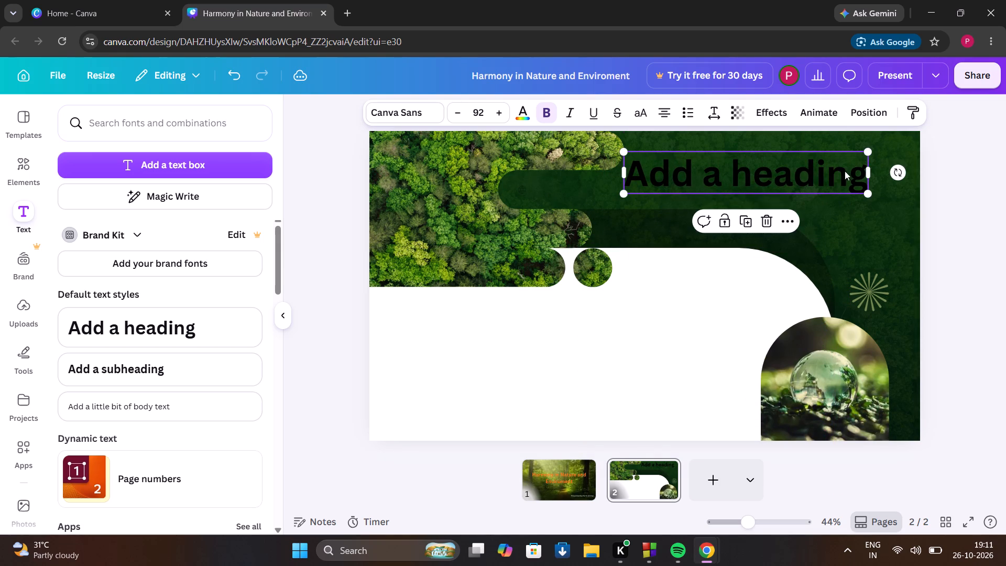
Replace the heading's placeholder text with "Introduction to Harmony in Nature".
{"action": "left_click", "coordinate": [856, 171]}
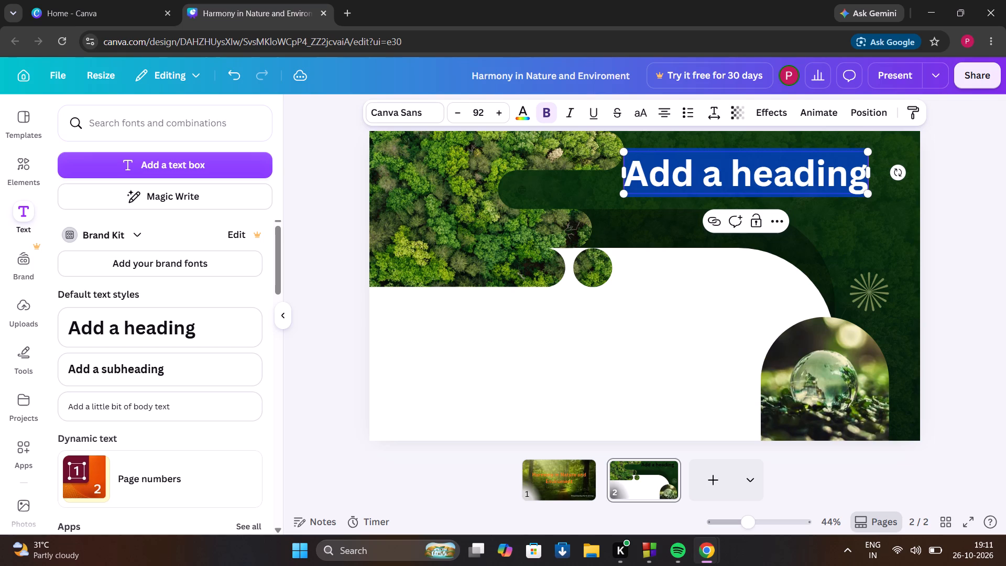
{"action": "key", "text": "BackSpace"}
{"action": "type", "text": "In"}
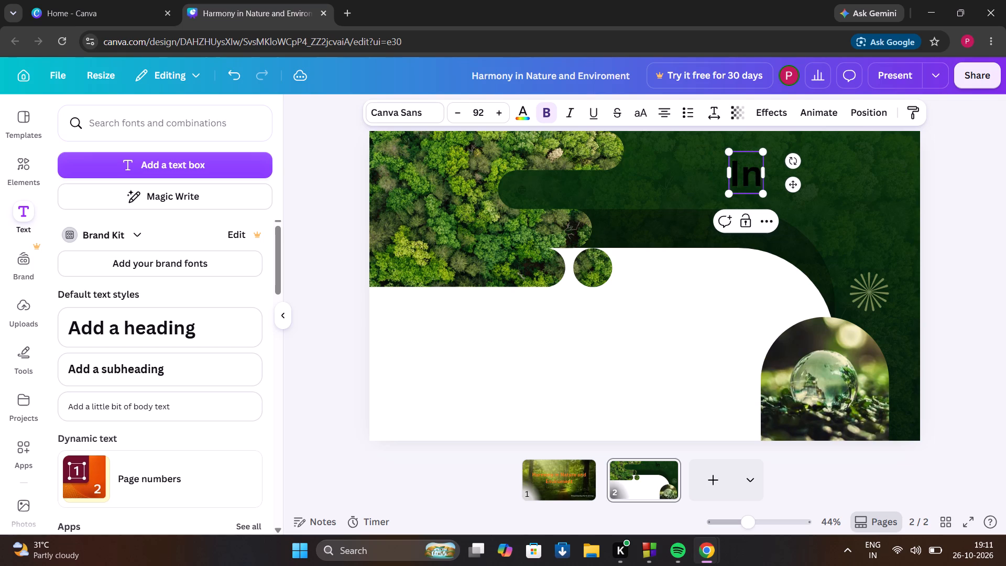
{"action": "type", "text": "troduction"}
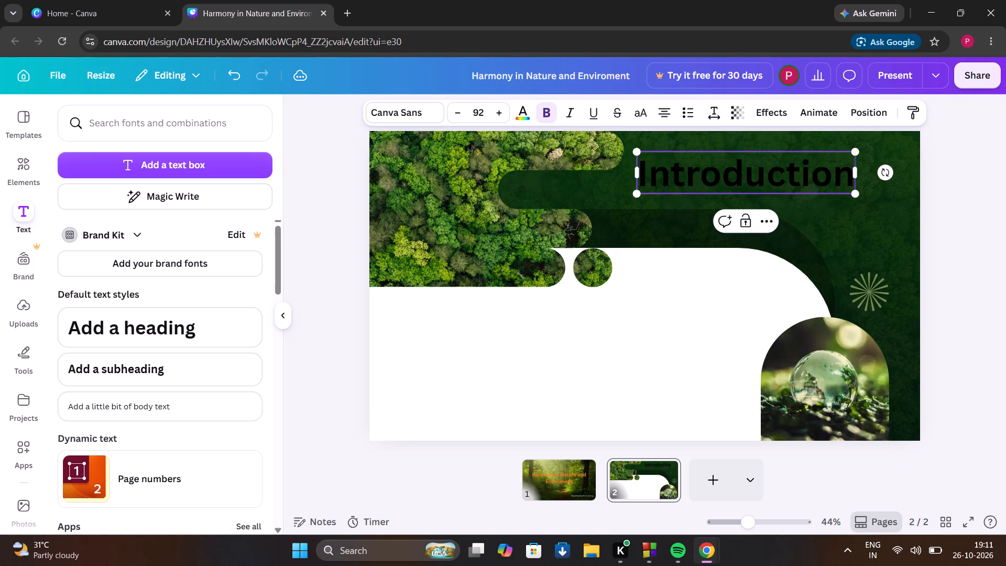
{"action": "key", "text": "space"}
{"action": "type", "text": "to"}
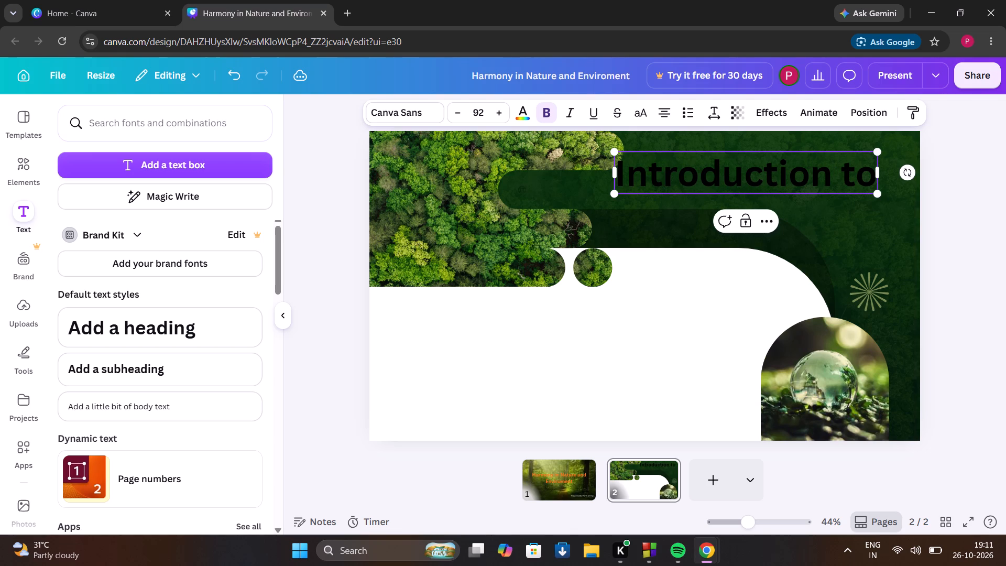
{"action": "key", "text": "space"}
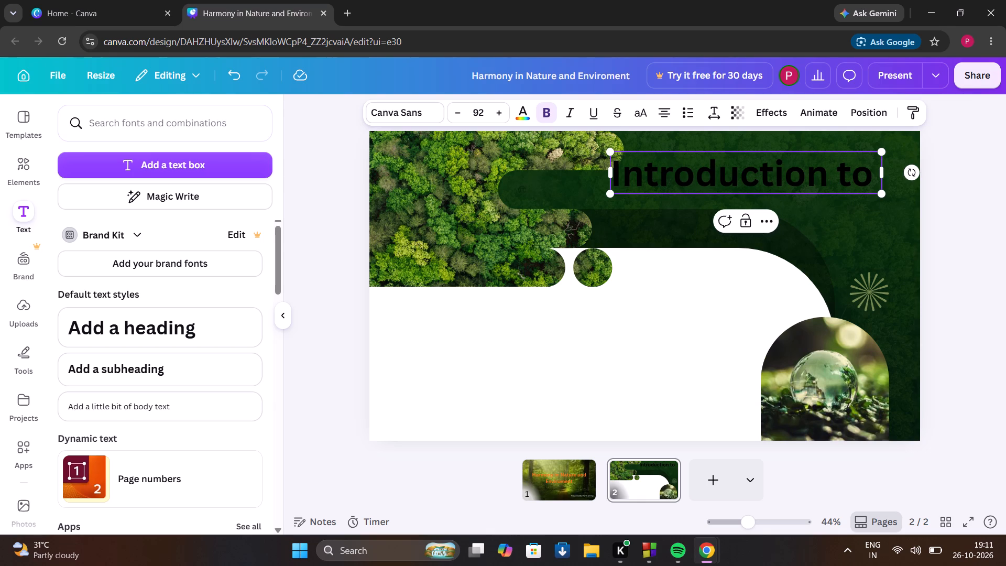
{"action": "type", "text": "Har"}
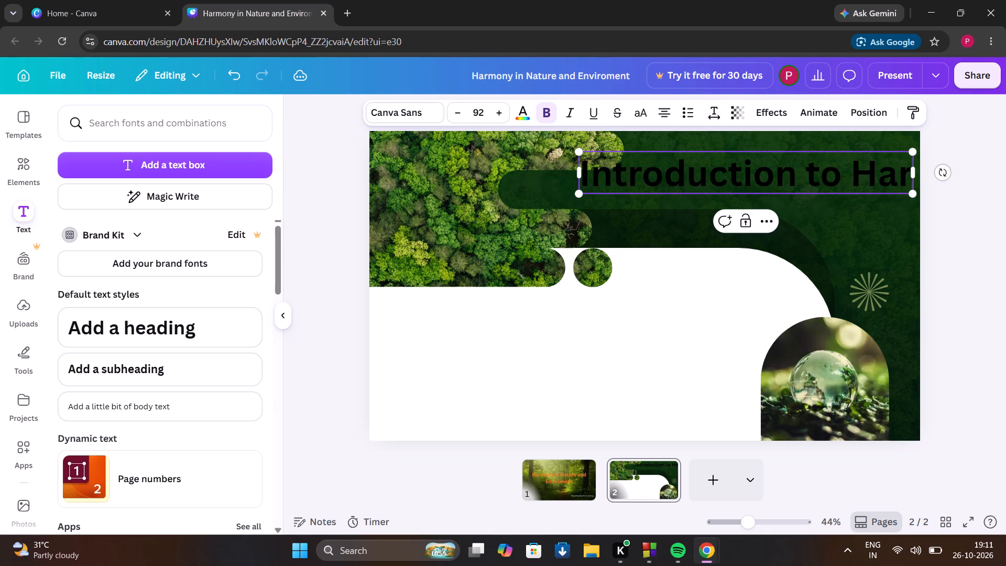
{"action": "type", "text": "mo"}
{"action": "type", "text": "ny in an"}
{"action": "key", "text": "BackSpace"}
{"action": "key", "text": "BackSpace"}
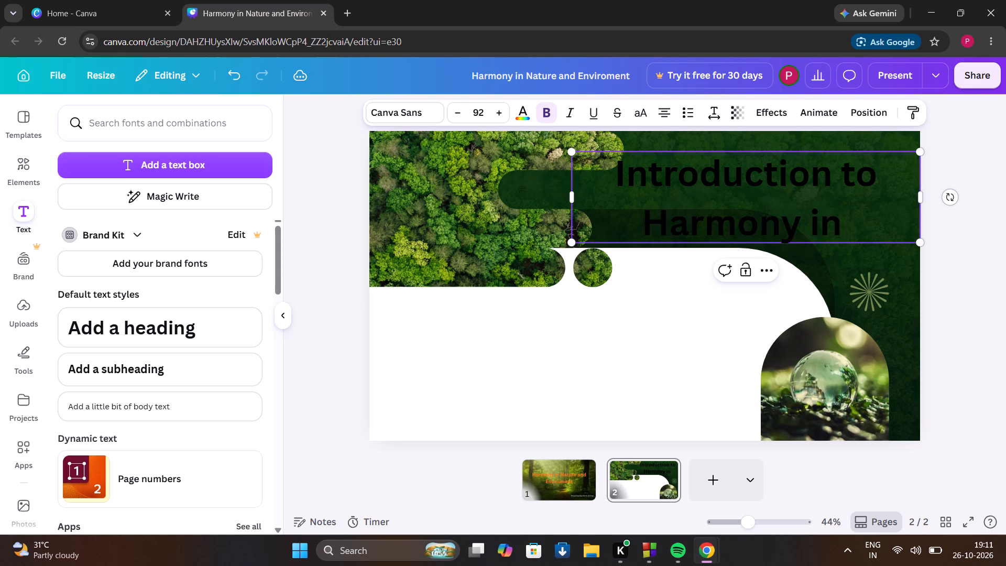
{"action": "type", "text": "Nat"}
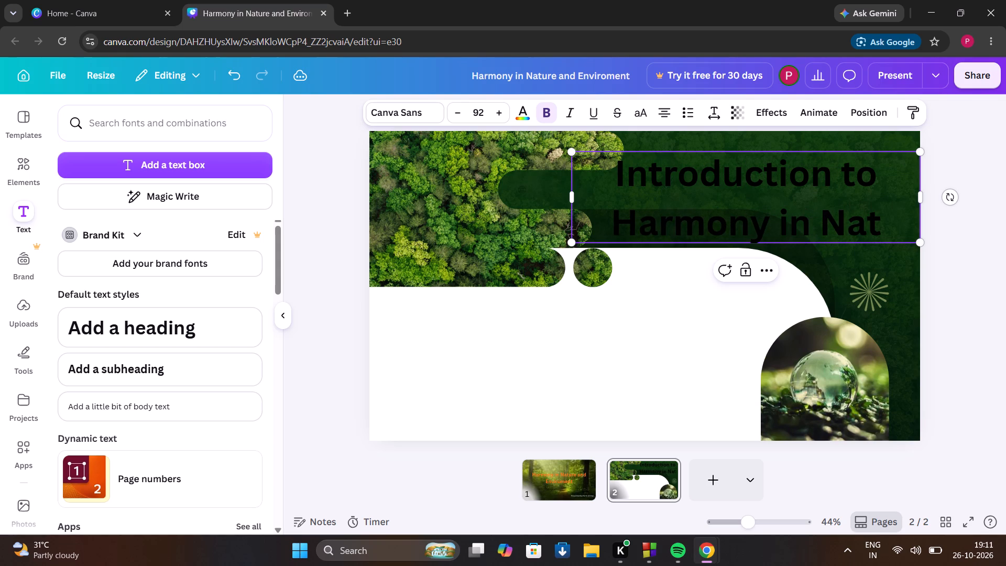
{"action": "type", "text": "ure"}
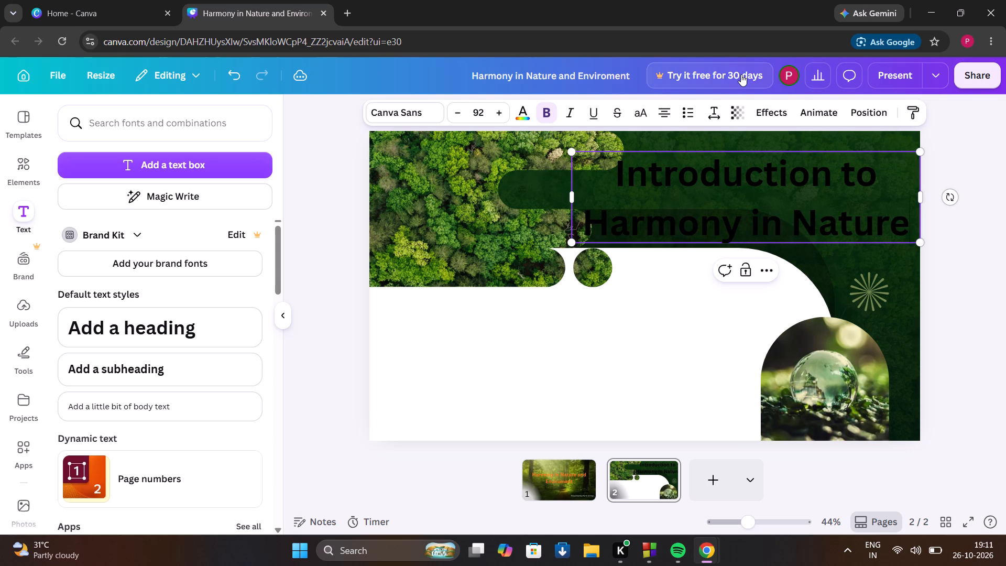
Colour the "Introduction to Harmony in Nature" heading white and nudge it slightly up and to the left.
{"action": "left_click", "coordinate": [525, 107]}
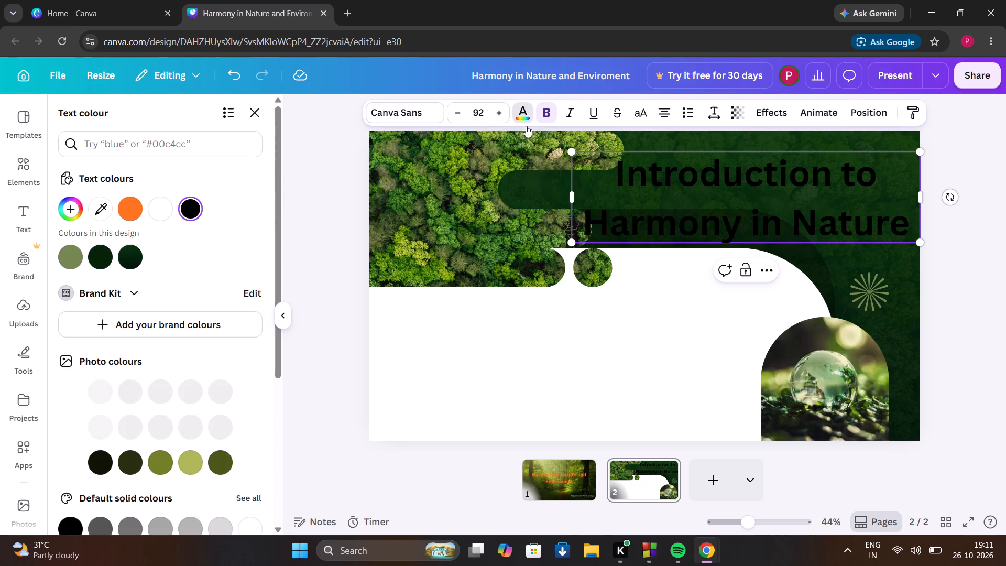
{"action": "left_click", "coordinate": [251, 526]}
{"action": "left_click", "coordinate": [229, 502]}
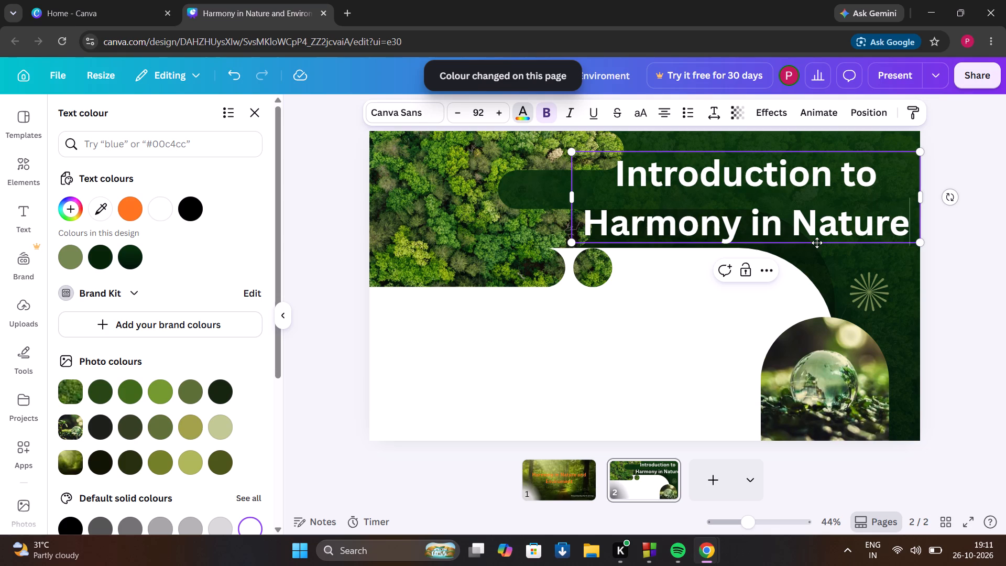
{"action": "left_click_drag", "start_coordinate": [817, 243], "coordinate": [801, 228]}
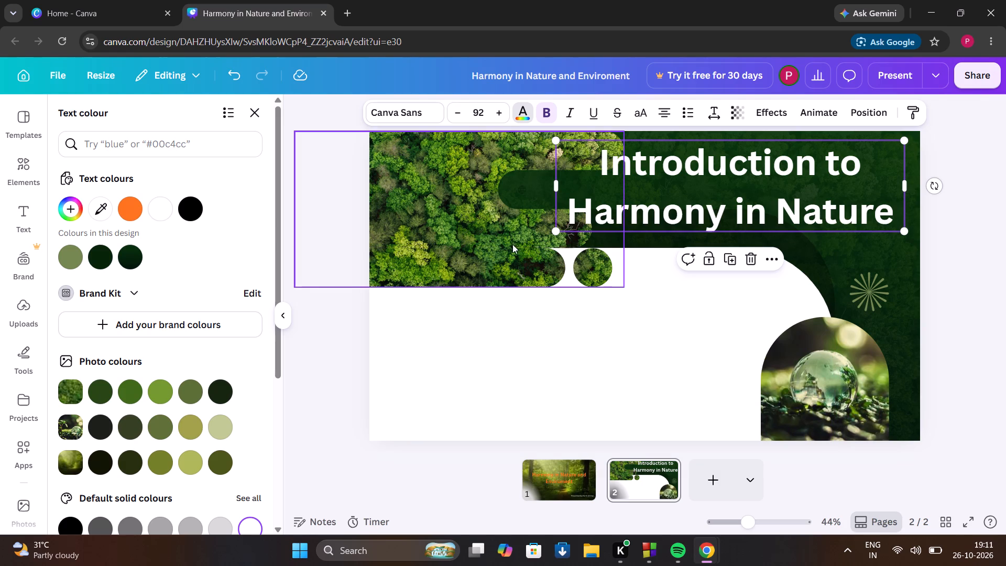
Shorten the forest photo from its bottom edge so it ends slightly below the top of the white shape.
{"action": "left_click", "coordinate": [627, 261]}
{"action": "left_click", "coordinate": [529, 269]}
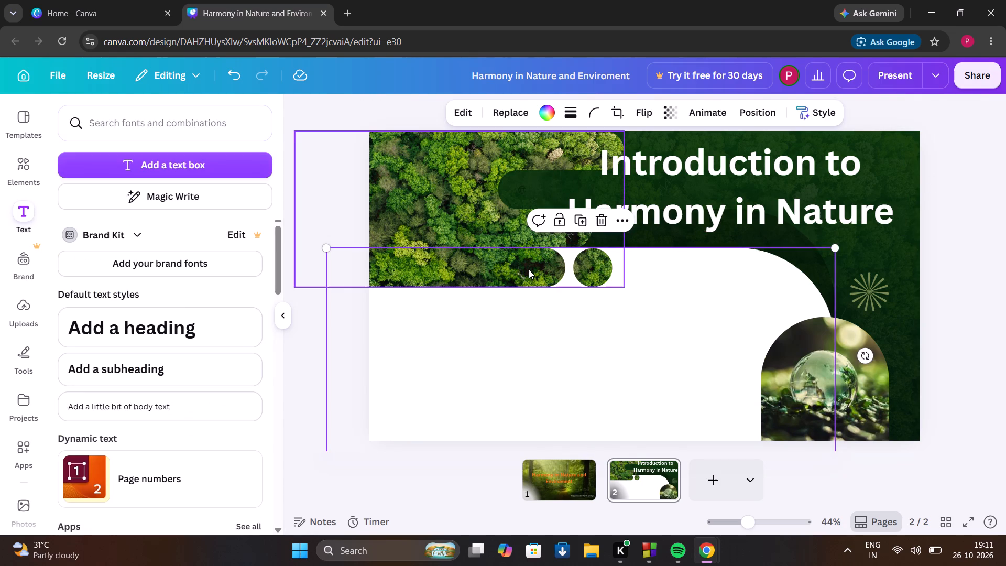
{"action": "left_click_drag", "start_coordinate": [519, 287], "coordinate": [518, 262]}
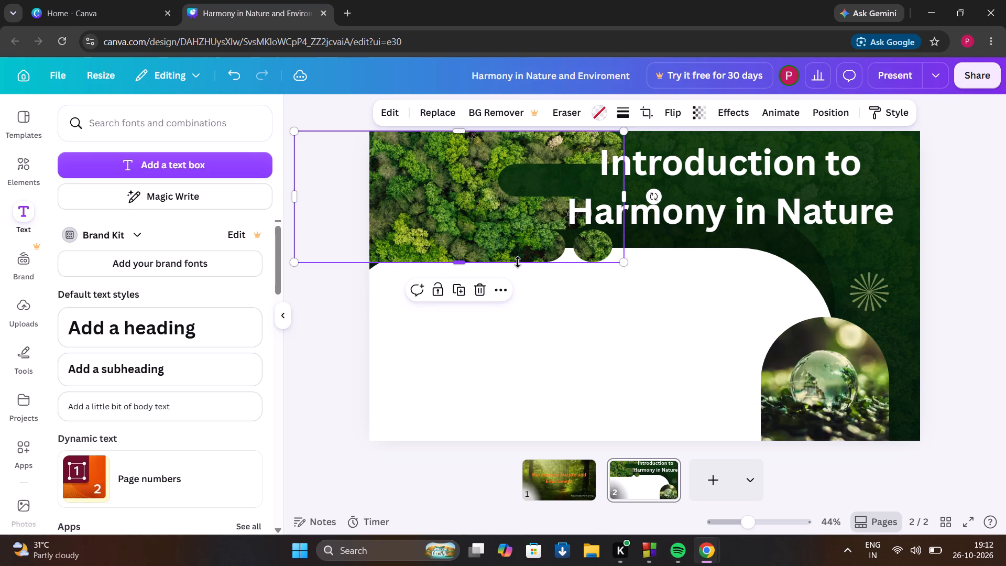
{"action": "left_click_drag", "start_coordinate": [518, 262], "coordinate": [520, 280]}
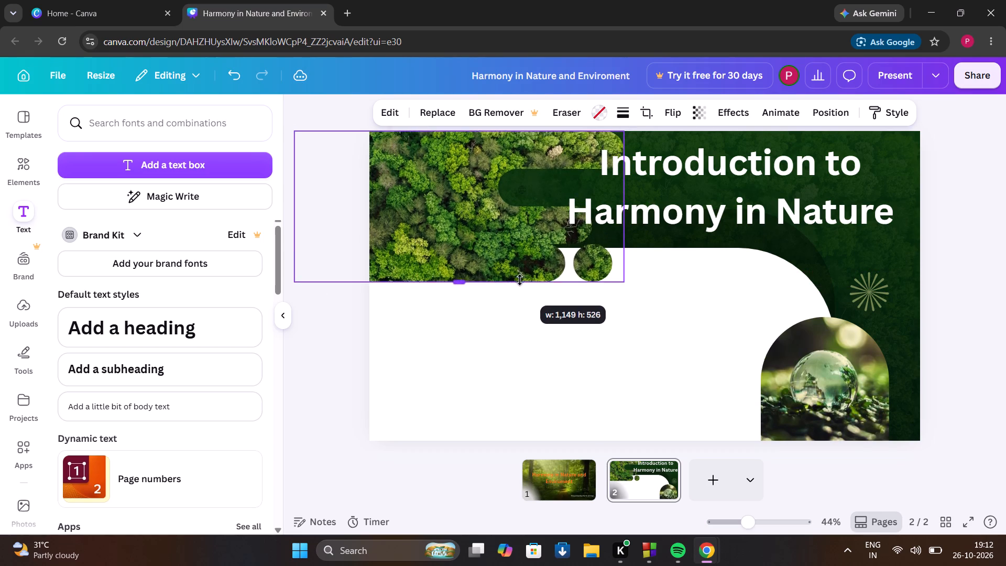
{"action": "left_click_drag", "start_coordinate": [520, 280], "coordinate": [519, 270]}
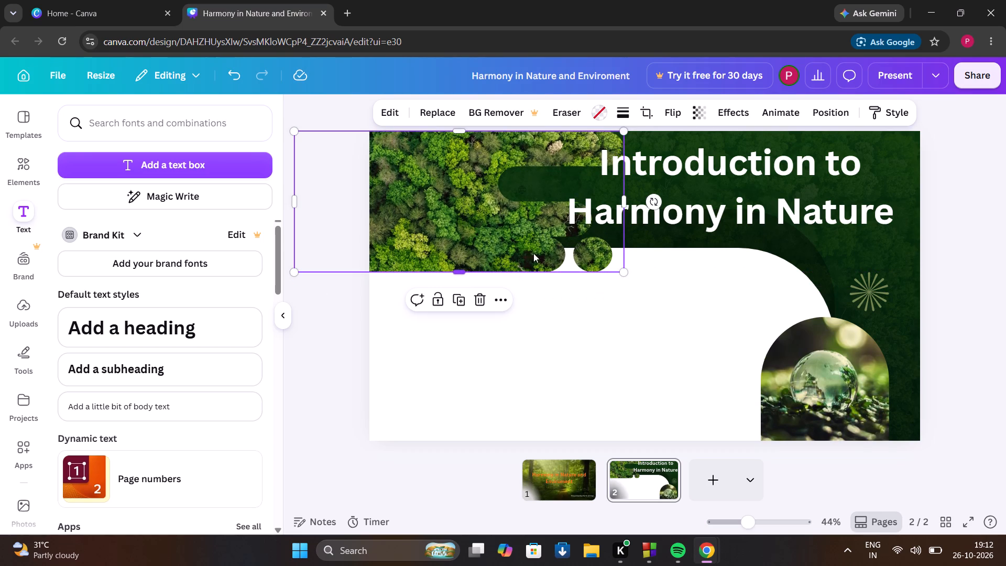
Scale the "Introduction to Harmony in Nature" heading down to font size 83, keeping its upper-right corner in place.
{"action": "left_click", "coordinate": [675, 198]}
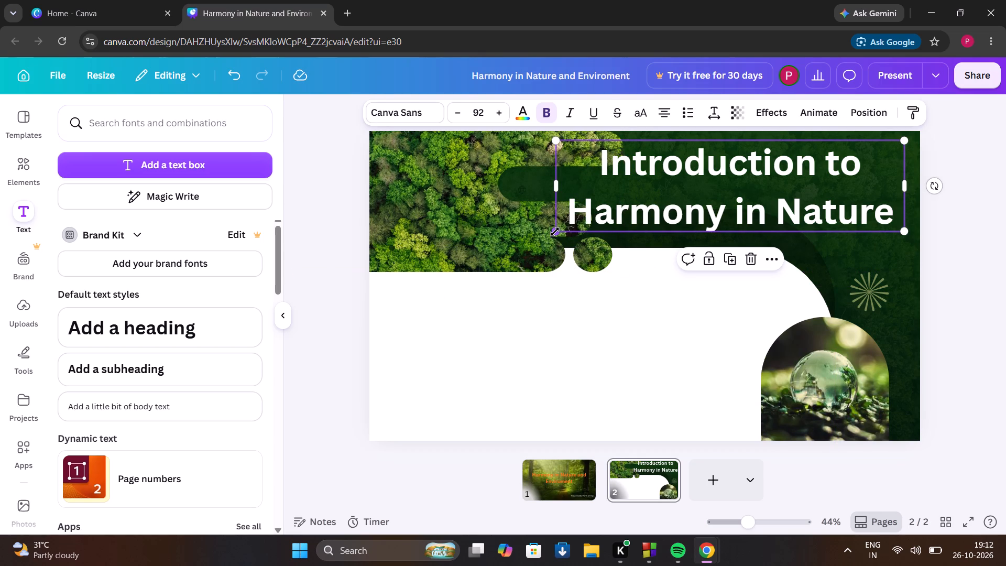
{"action": "left_click_drag", "start_coordinate": [555, 232], "coordinate": [564, 226]}
{"action": "left_click_drag", "start_coordinate": [564, 226], "coordinate": [571, 226]}
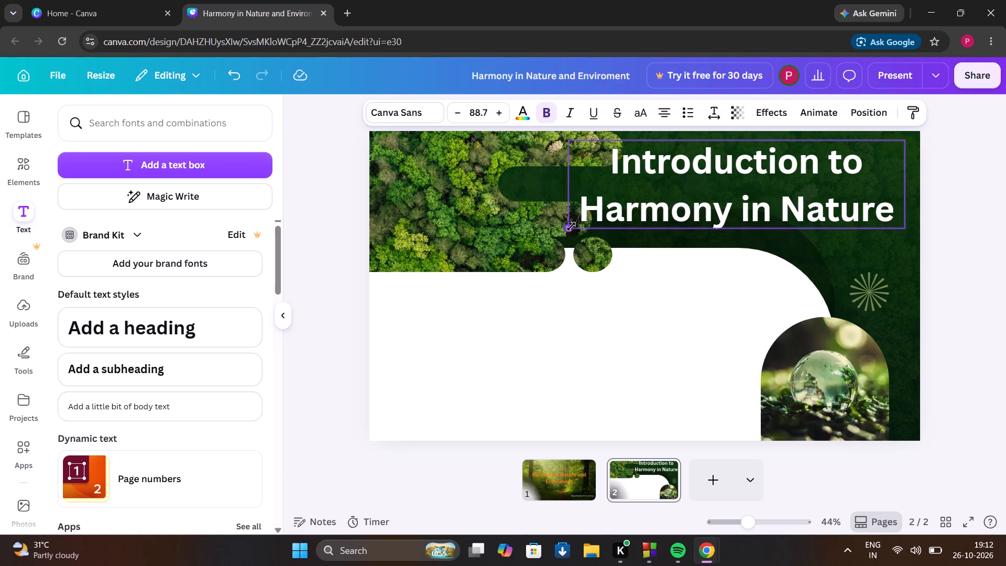
{"action": "left_click_drag", "start_coordinate": [571, 226], "coordinate": [591, 227]}
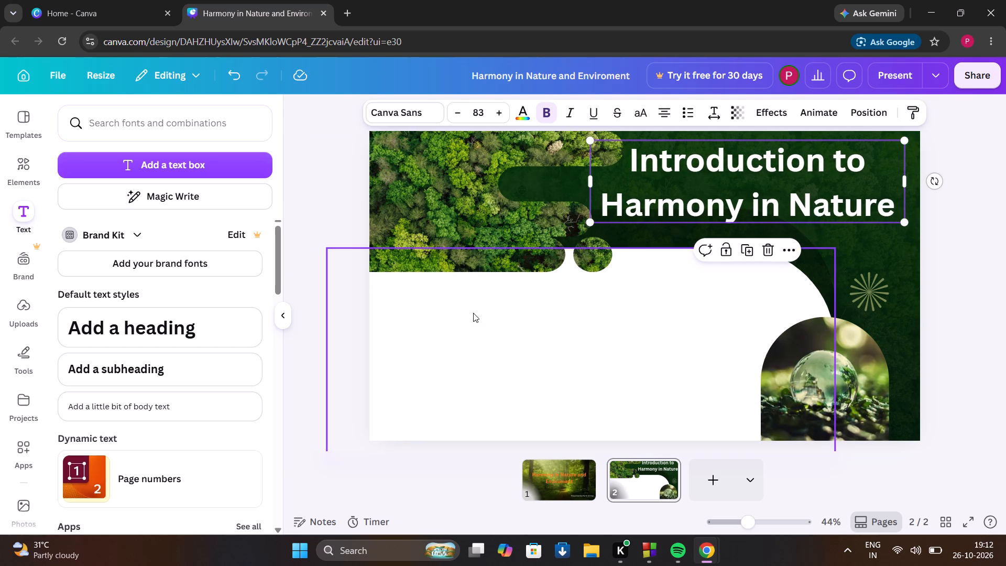
{"action": "left_click", "coordinate": [473, 313]}
{"action": "left_click", "coordinate": [659, 397]}
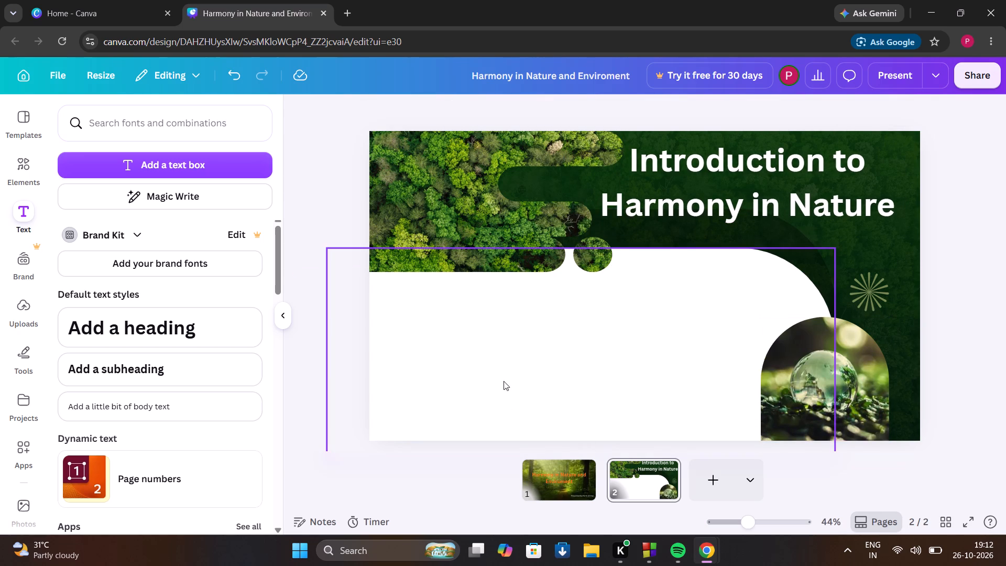
Add a body text box and place it in the white area just below the forest photo.
{"action": "left_click", "coordinate": [224, 408]}
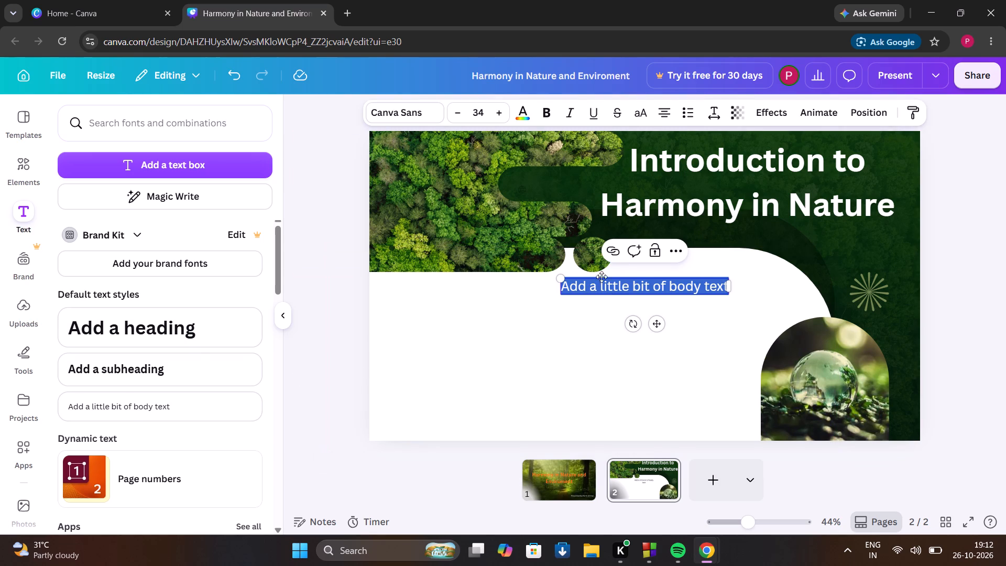
{"action": "left_click_drag", "start_coordinate": [603, 296], "coordinate": [603, 296]}
{"action": "left_click_drag", "start_coordinate": [603, 296], "coordinate": [431, 303]}
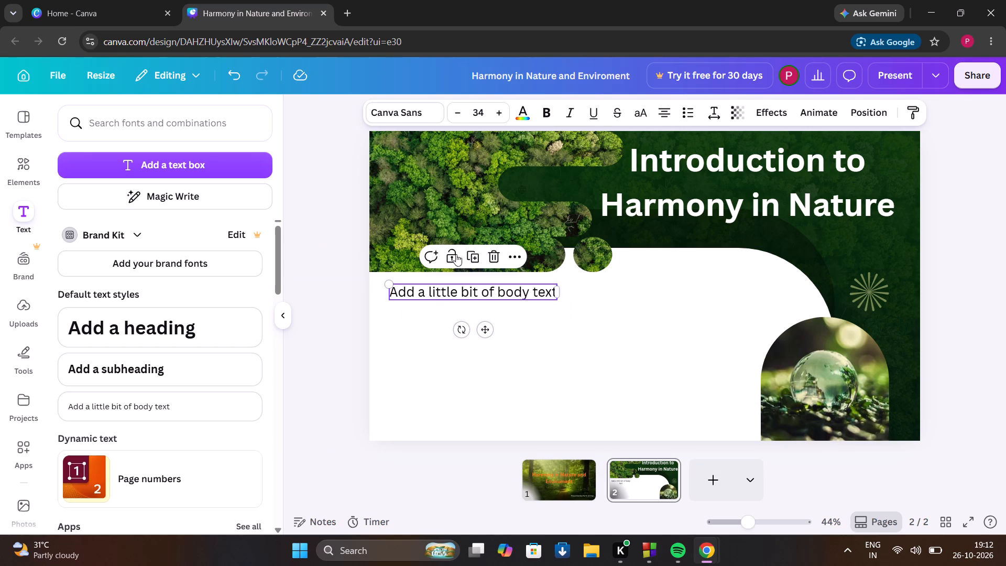
Clear the placeholder wording from the body text box below the forest photo.
{"action": "left_click", "coordinate": [551, 289]}
{"action": "left_click", "coordinate": [551, 289]}
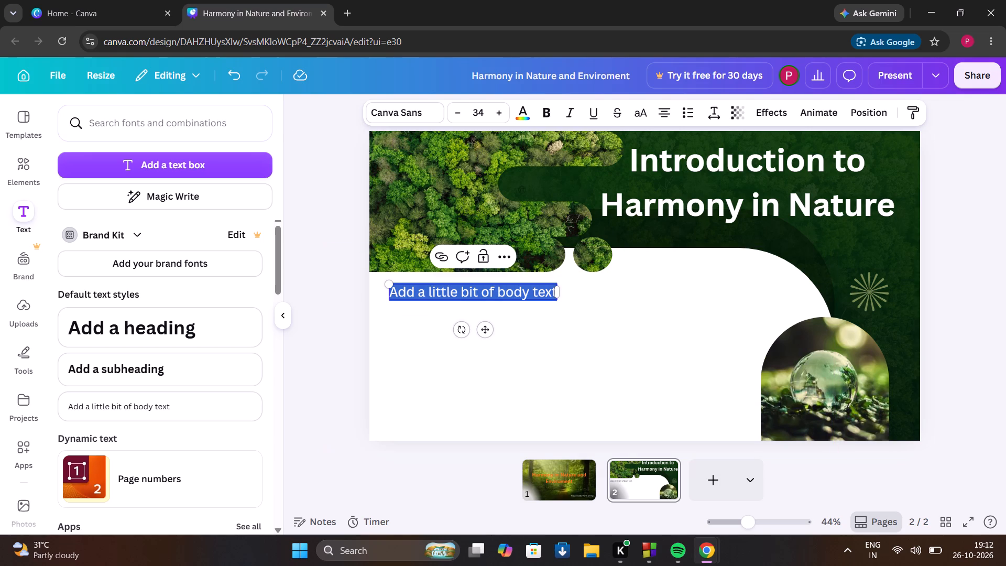
{"action": "double_click", "coordinate": [551, 289]}
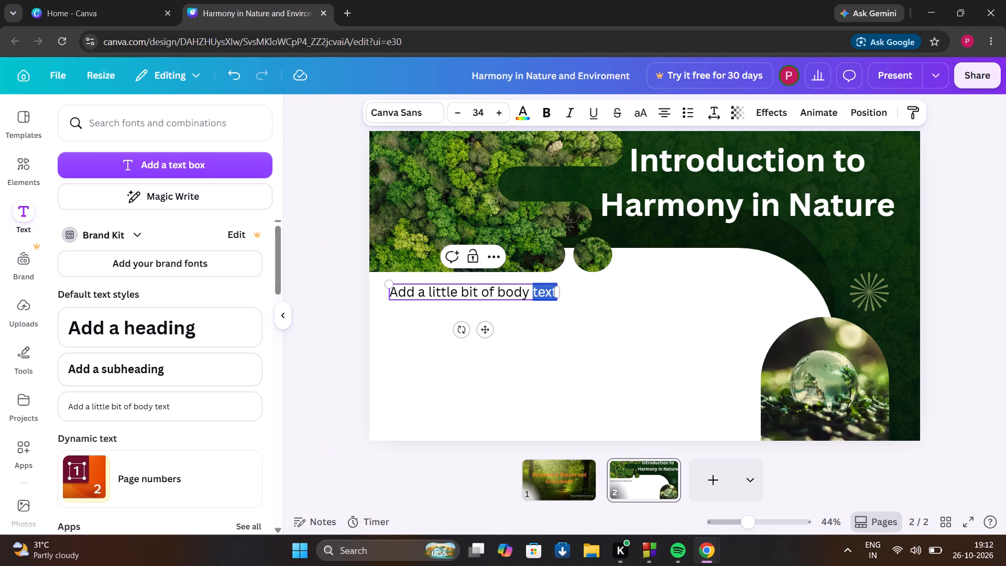
{"action": "key", "text": "BackSpace"}
{"action": "key", "text": "BackSpace"}
{"action": "key", "text": "BackSpace"}
{"action": "key", "text": "BackSpace"}
{"action": "key", "text": "BackSpace"}
{"action": "key", "text": "BackSpace"}
{"action": "key", "text": "BackSpace"}
{"action": "key", "text": "BackSpace"}
{"action": "key", "text": "BackSpace"}
{"action": "key", "text": "BackSpace"}
{"action": "key", "text": "BackSpace"}
{"action": "key", "text": "BackSpace"}
{"action": "key", "text": "BackSpace"}
{"action": "key", "text": "BackSpace"}
{"action": "key", "text": "BackSpace"}
{"action": "key", "text": "BackSpace"}
{"action": "key", "text": "BackSpace"}
{"action": "key", "text": "BackSpace"}
{"action": "key", "text": "BackSpace"}
{"action": "key", "text": "BackSpace"}
{"action": "key", "text": "BackSpace"}
{"action": "key", "text": "BackSpace"}
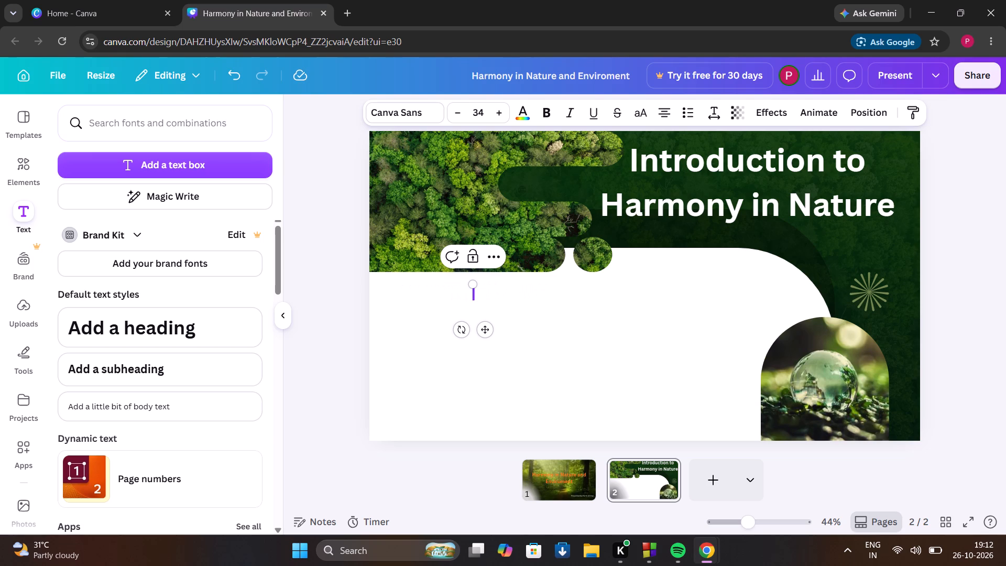
Enter "Harmony in Nature means that all" in the body text box.
{"action": "key", "text": "shift+h"}
{"action": "type", "text": "armony"}
{"action": "key", "text": "space"}
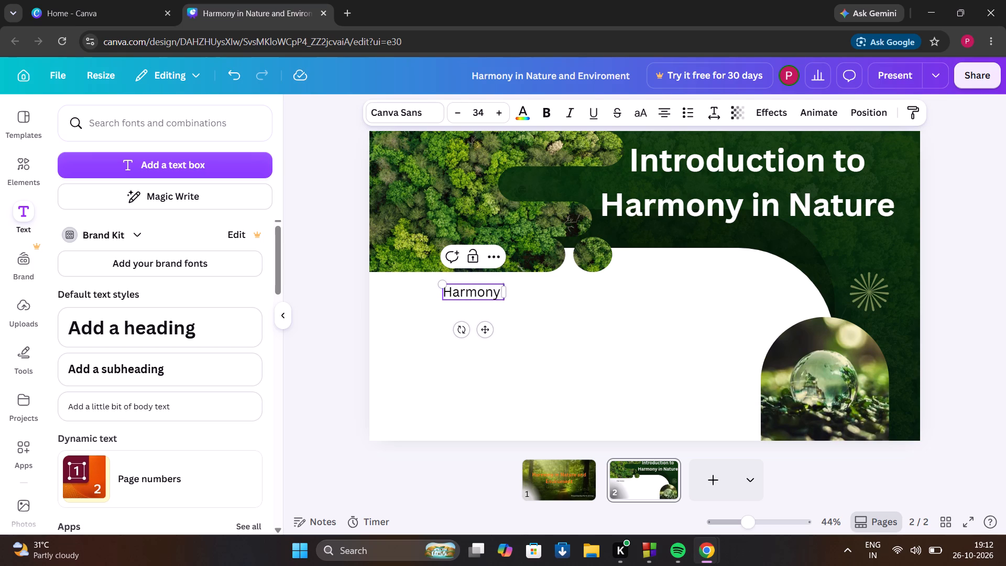
{"action": "type", "text": "in Nture"}
{"action": "key", "text": "BackSpace"}
{"action": "key", "text": "BackSpace"}
{"action": "key", "text": "BackSpace"}
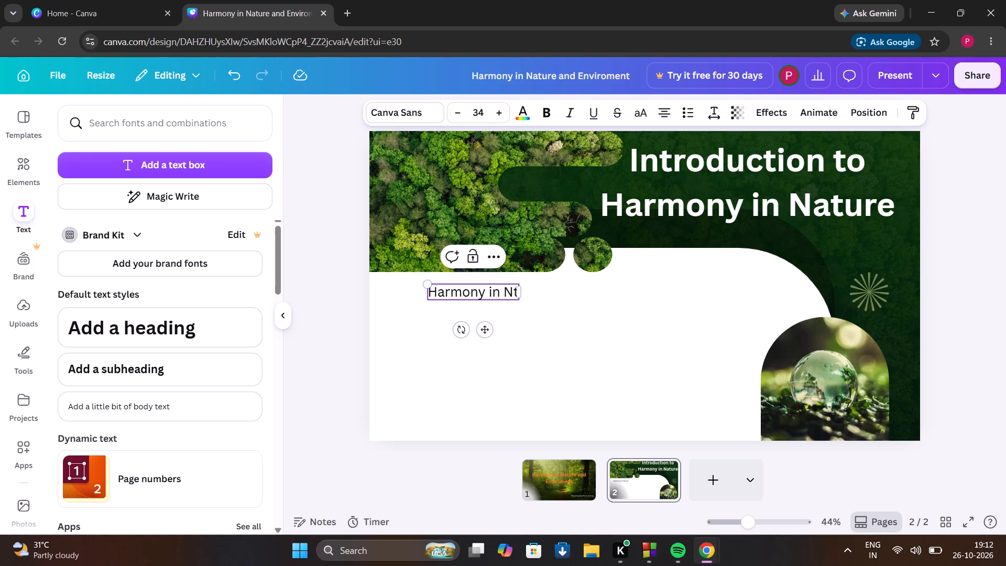
{"action": "key", "text": "BackSpace"}
{"action": "type", "text": "ature"}
{"action": "key", "text": "space"}
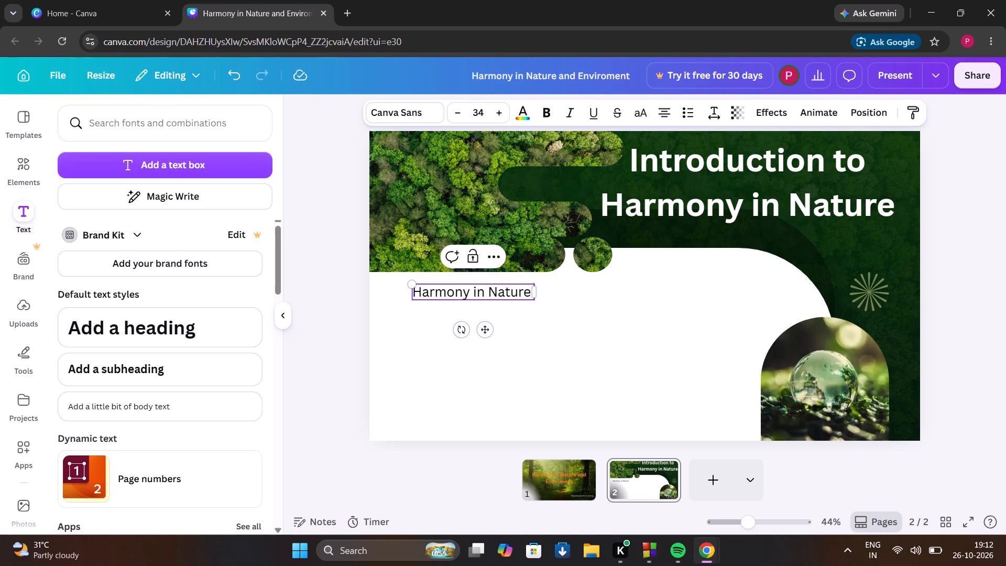
{"action": "type", "text": "means"}
{"action": "key", "text": "space"}
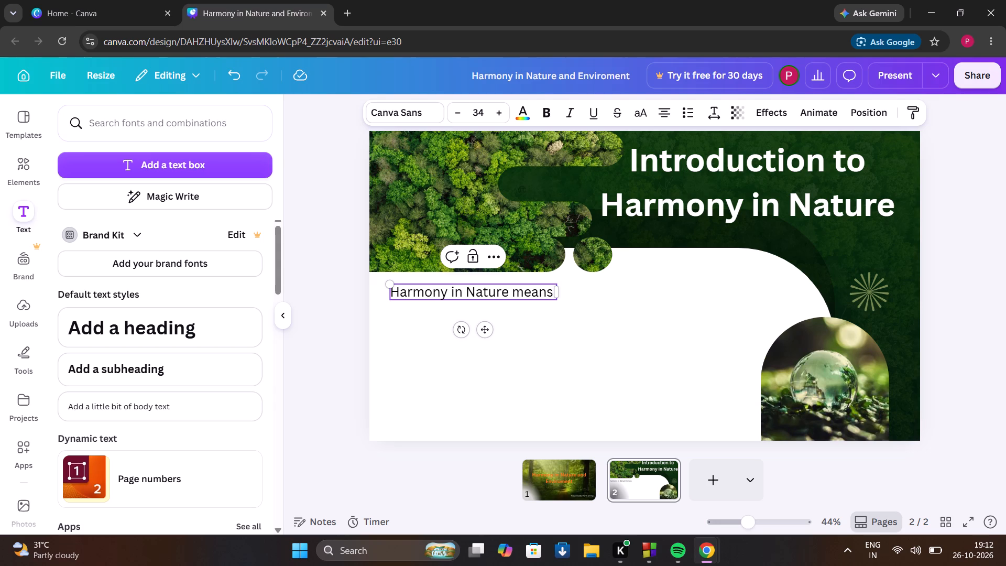
{"action": "type", "text": "that"}
{"action": "key", "text": "space"}
{"action": "type", "text": "all"}
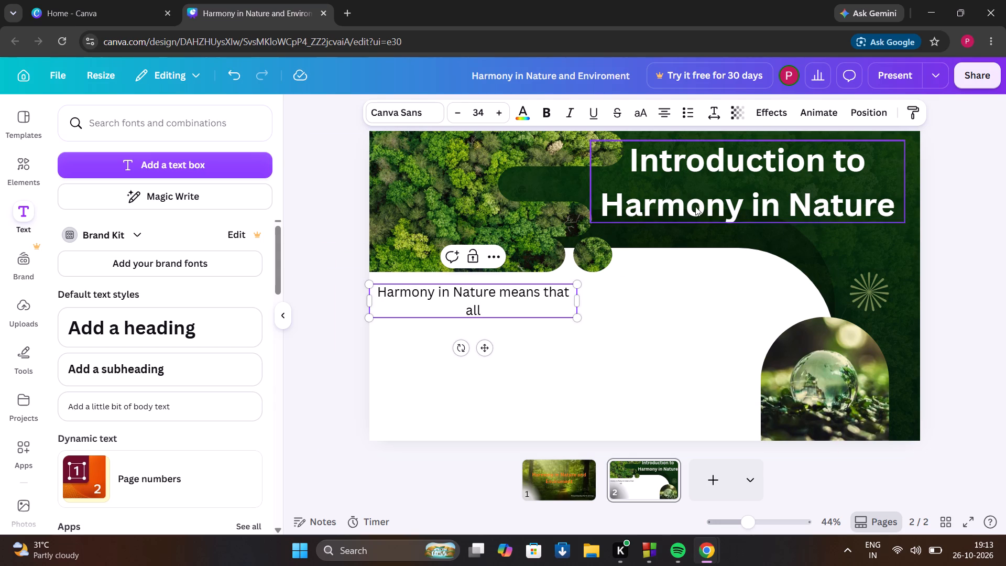
Shift the body text box slightly right and widen it from its right edge to span most of the white area.
{"action": "left_click_drag", "start_coordinate": [577, 299], "coordinate": [628, 289]}
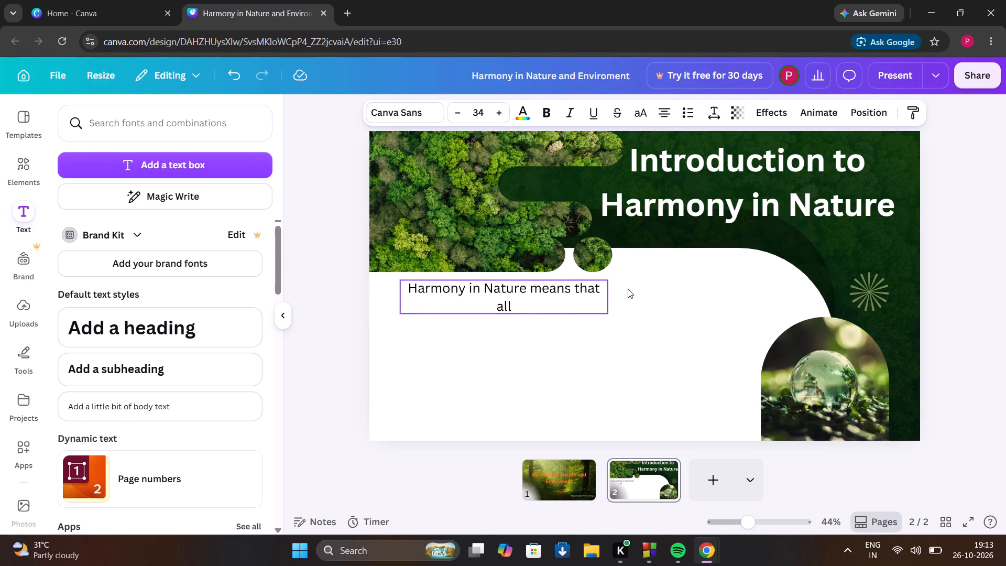
{"action": "left_click_drag", "start_coordinate": [628, 289], "coordinate": [587, 296]}
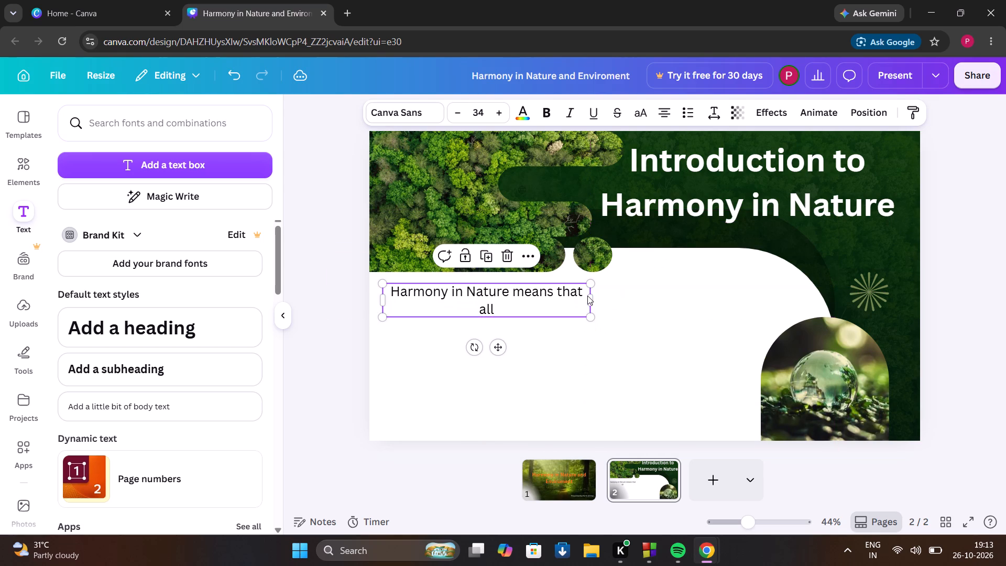
{"action": "left_click_drag", "start_coordinate": [591, 295], "coordinate": [672, 291]}
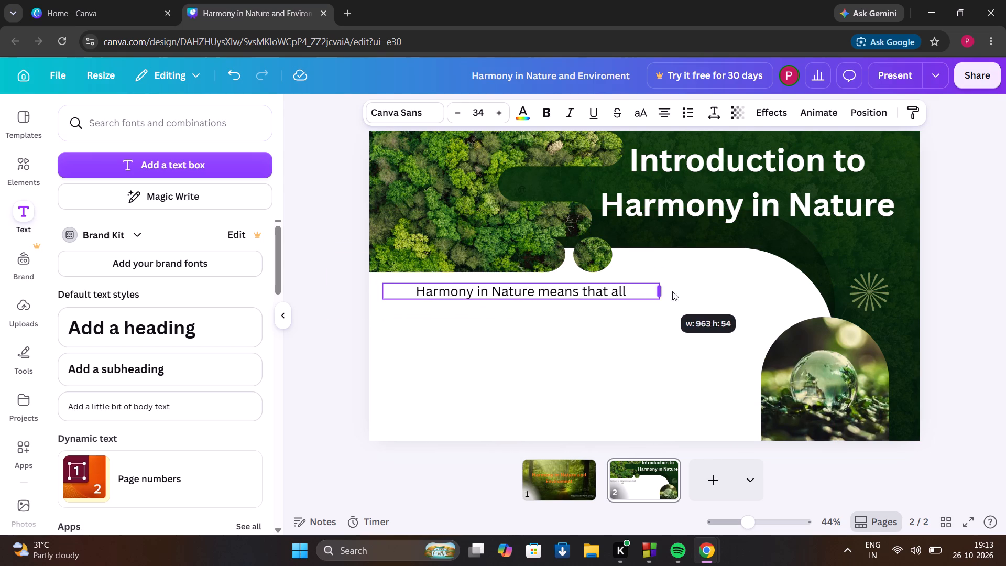
{"action": "left_click_drag", "start_coordinate": [672, 291], "coordinate": [745, 292]}
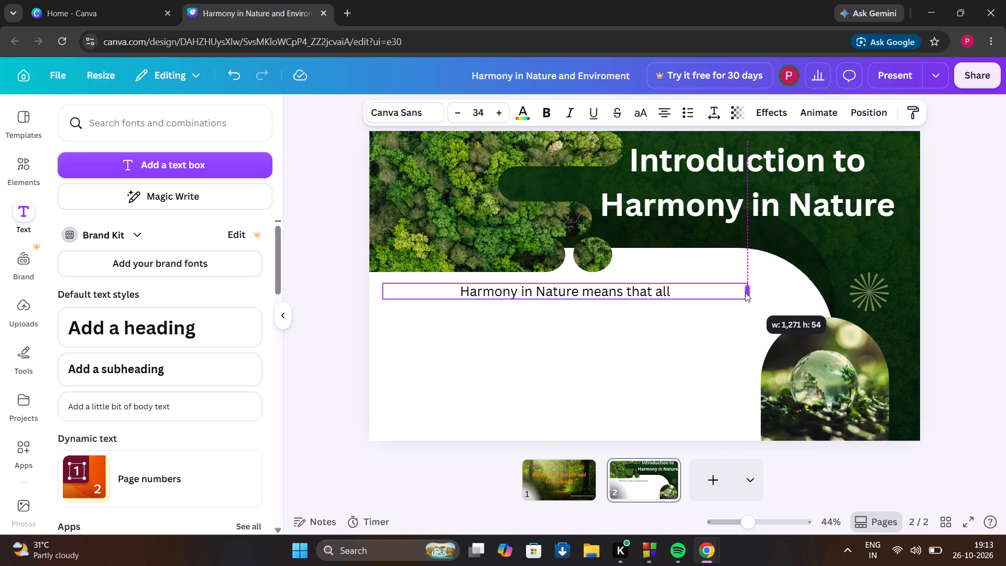
{"action": "left_click_drag", "start_coordinate": [745, 292], "coordinate": [736, 296]}
Continue the body text after "all" with "living and non-living".
{"action": "left_click", "coordinate": [668, 290]}
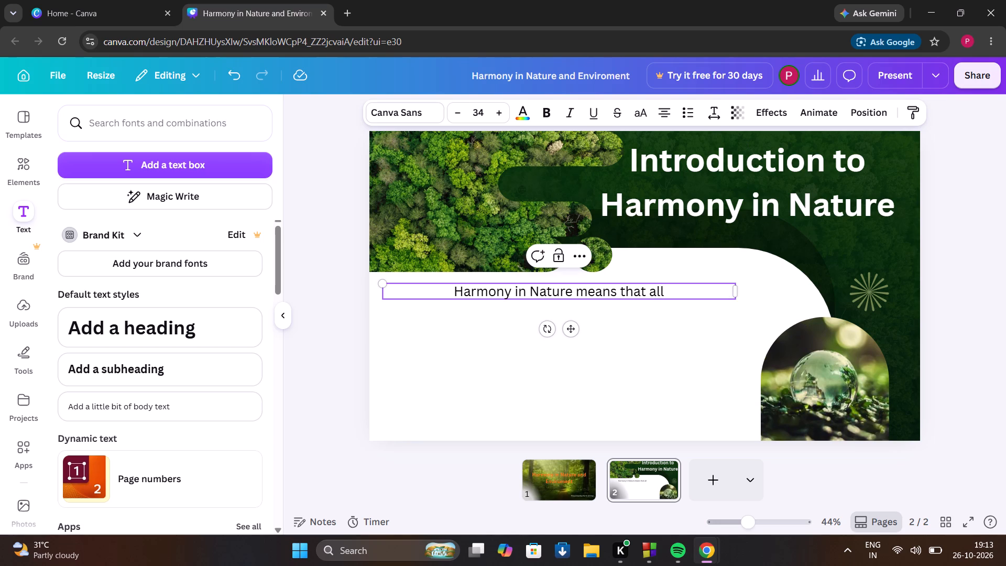
{"action": "key", "text": "space"}
{"action": "type", "text": "li"}
{"action": "type", "text": "ving"}
{"action": "key", "text": "space"}
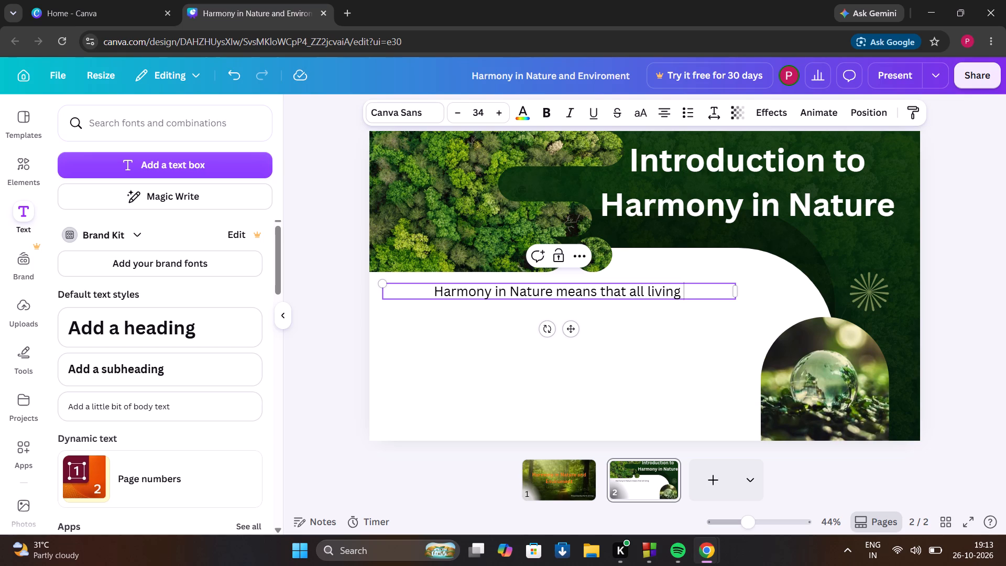
{"action": "type", "text": "and"}
{"action": "key", "text": "space"}
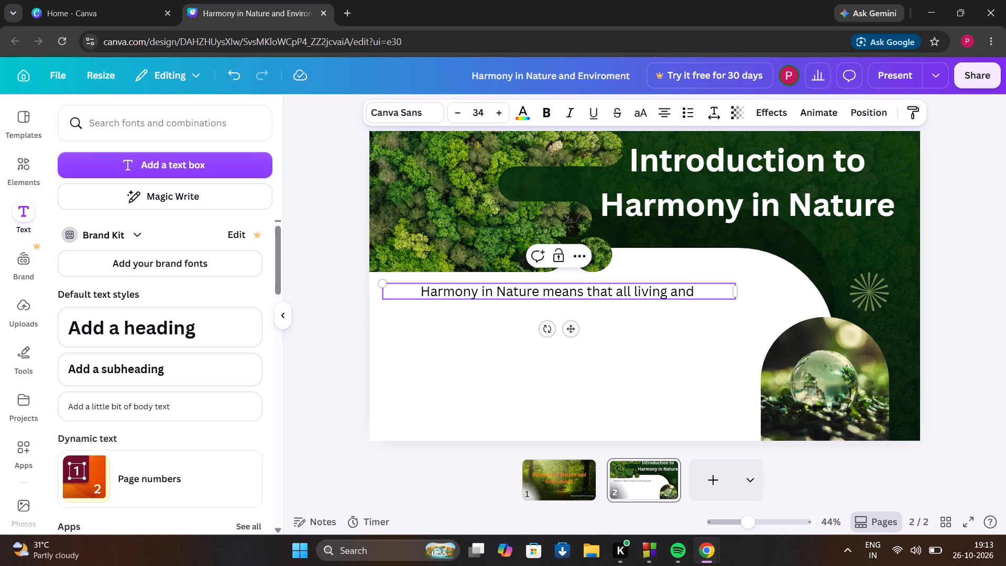
{"action": "type", "text": "non"}
{"action": "type", "text": "-living"}
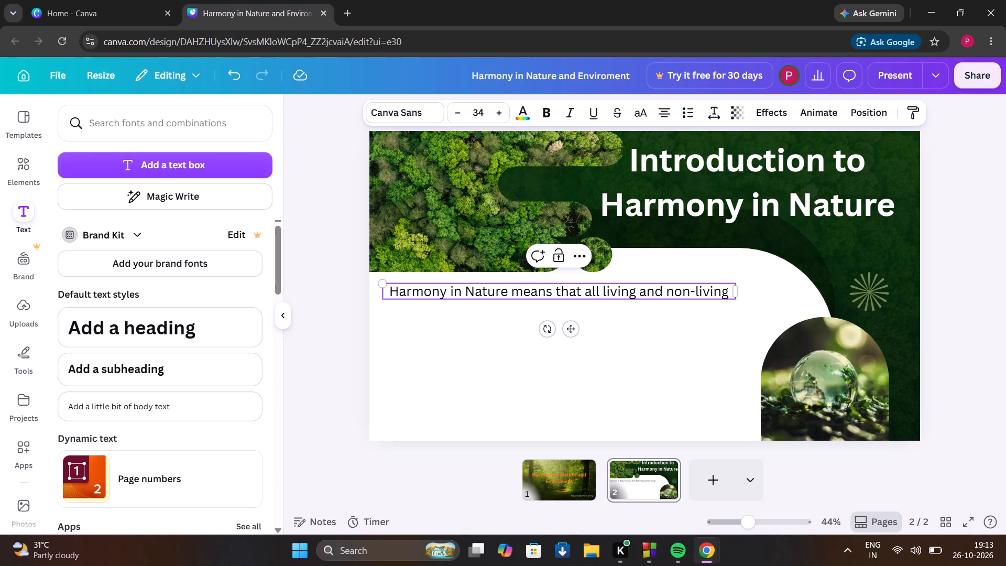
Start a second line in the body text reading "things exist togther and support one other".
{"action": "key", "text": "Return"}
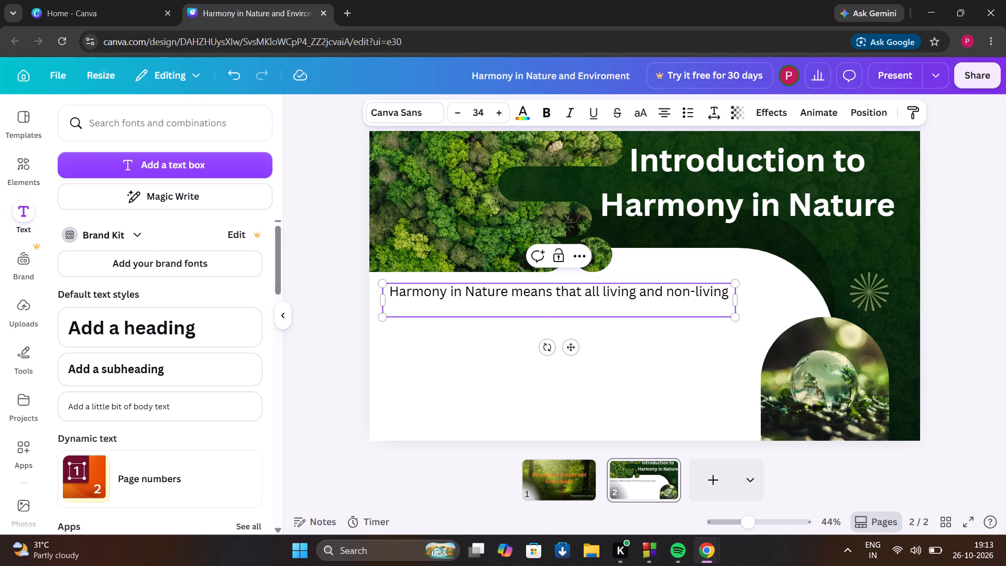
{"action": "type", "text": "thing"}
{"action": "key", "text": "s"}
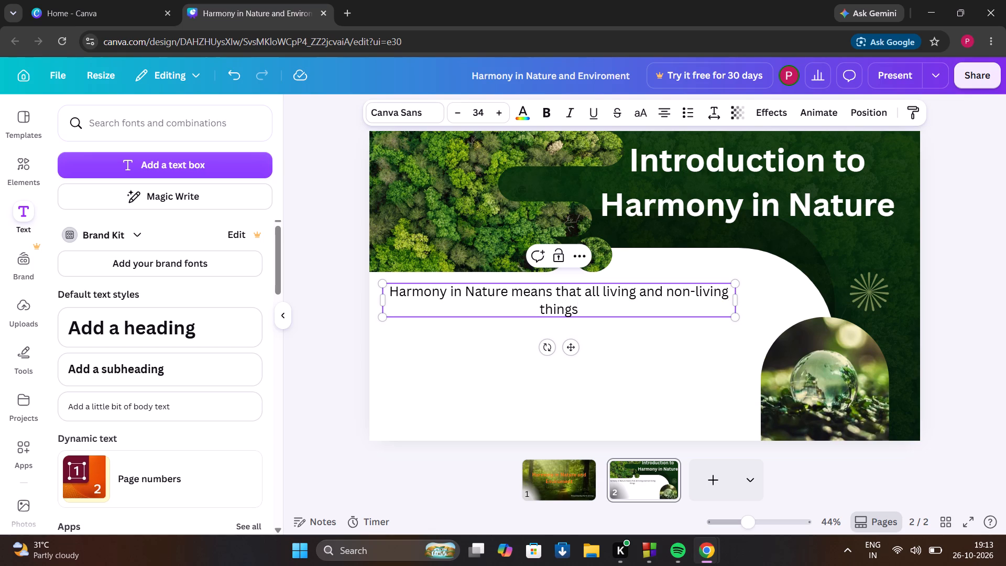
{"action": "key", "text": "space"}
{"action": "type", "text": "exist"}
{"action": "key", "text": "space"}
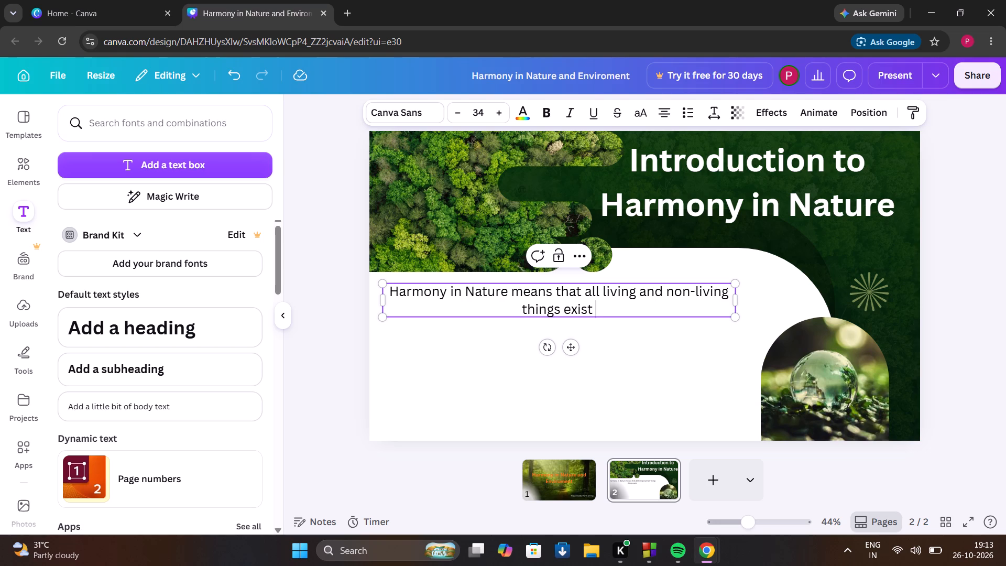
{"action": "type", "text": "tog"}
{"action": "type", "text": "thr"}
{"action": "key", "text": "BackSpace"}
{"action": "type", "text": "er"}
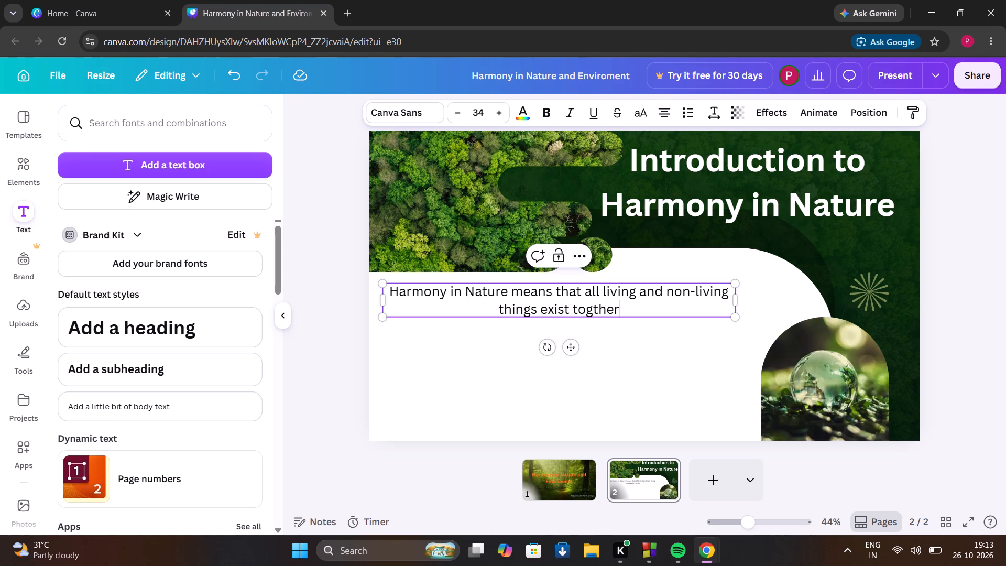
{"action": "key", "text": "space"}
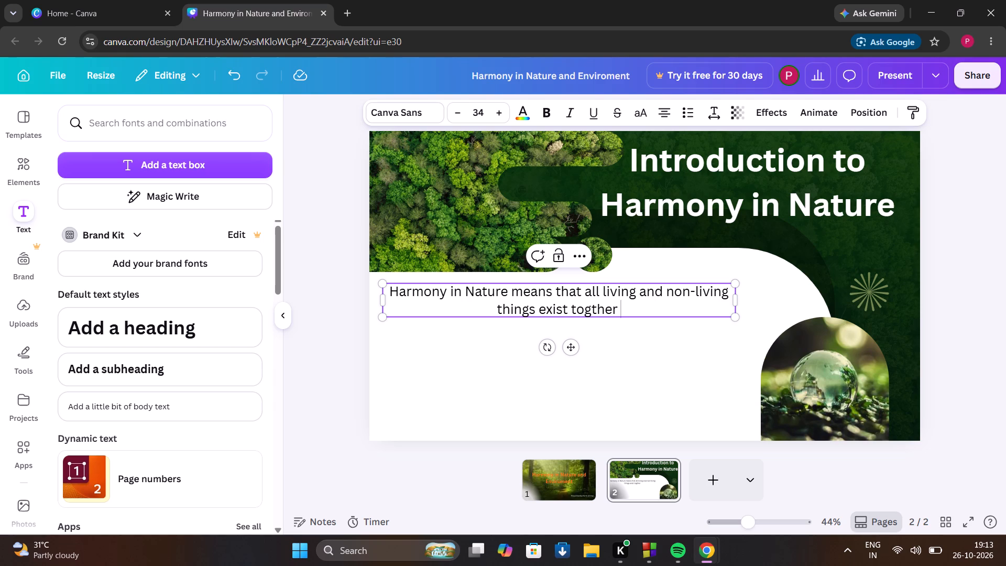
{"action": "type", "text": "and suppp"}
{"action": "key", "text": "BackSpace"}
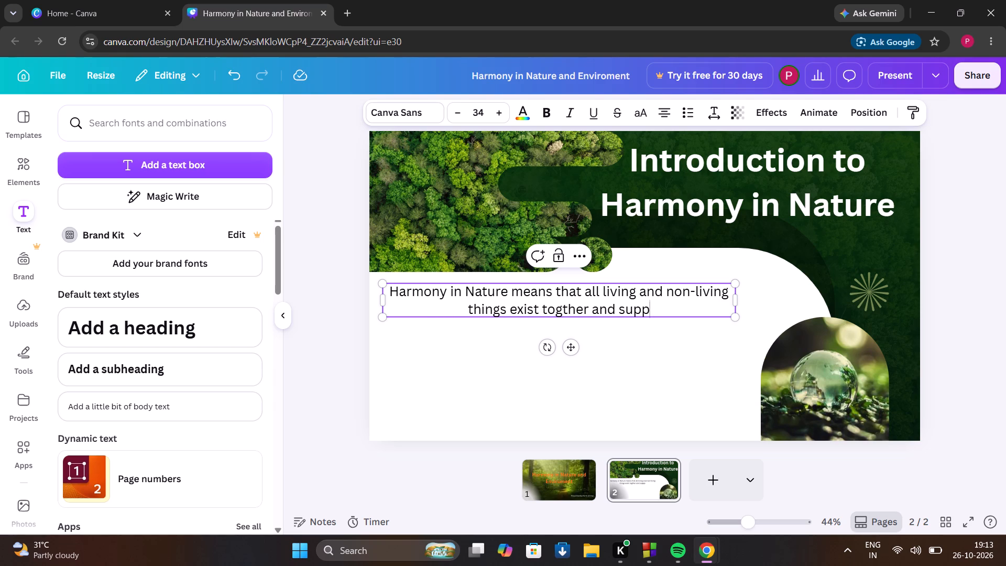
{"action": "type", "text": "ort"}
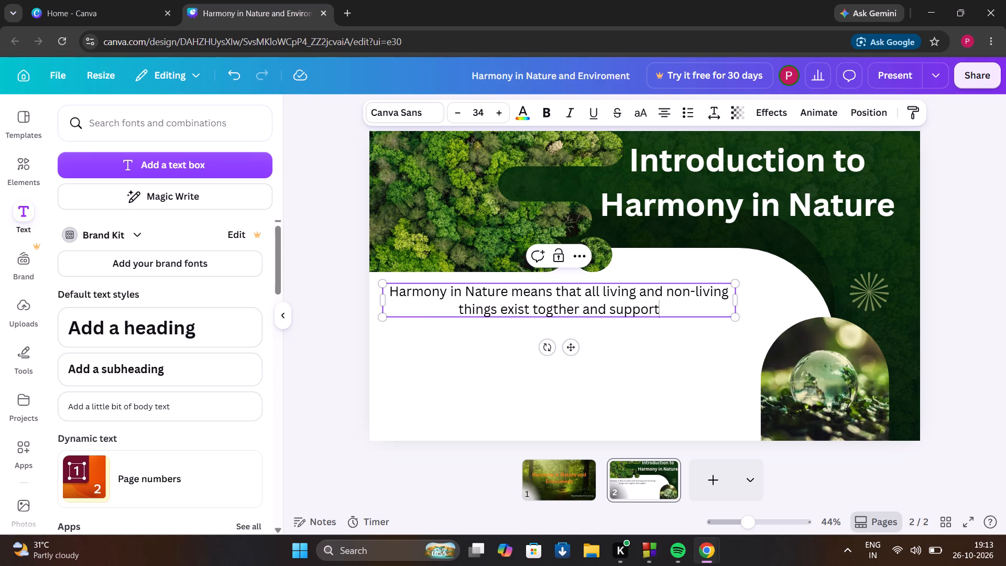
{"action": "key", "text": "space"}
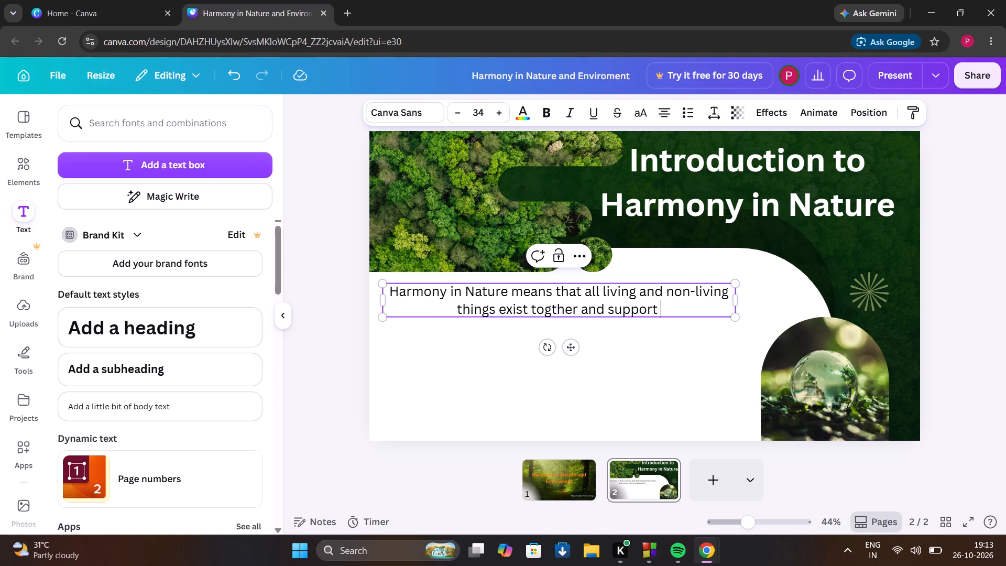
{"action": "type", "text": "onr"}
{"action": "key", "text": "BackSpace"}
{"action": "type", "text": "e"}
{"action": "key", "text": "space"}
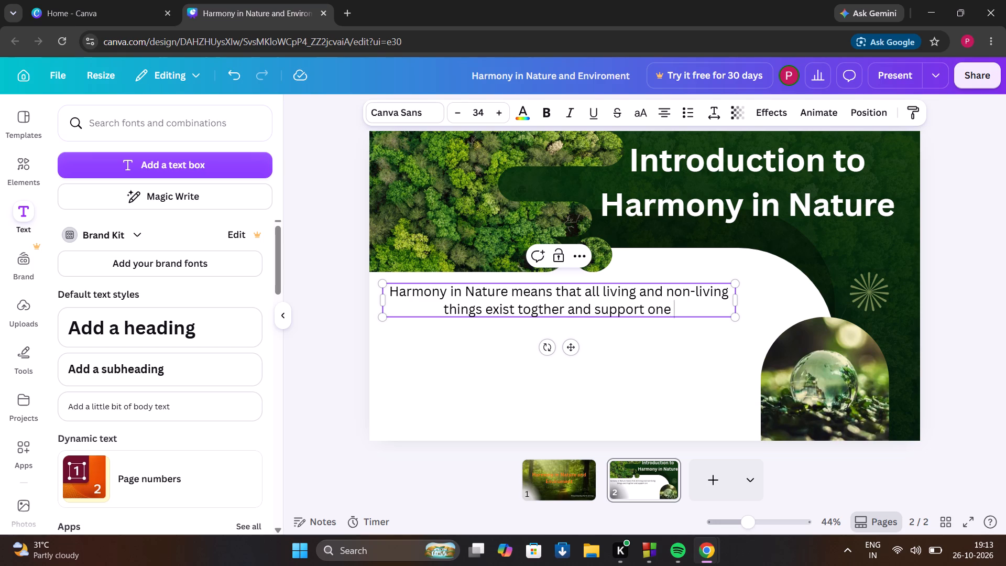
{"action": "type", "text": "other"}
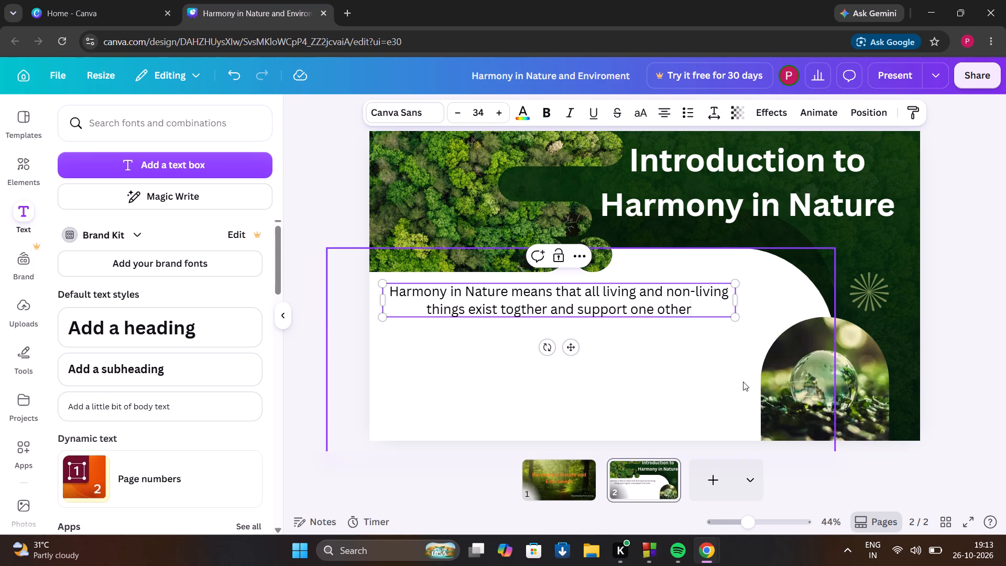
Change "other" to "another" in the body text, then close the sentence with a full stop and start a new line.
{"action": "left_click", "coordinate": [668, 310]}
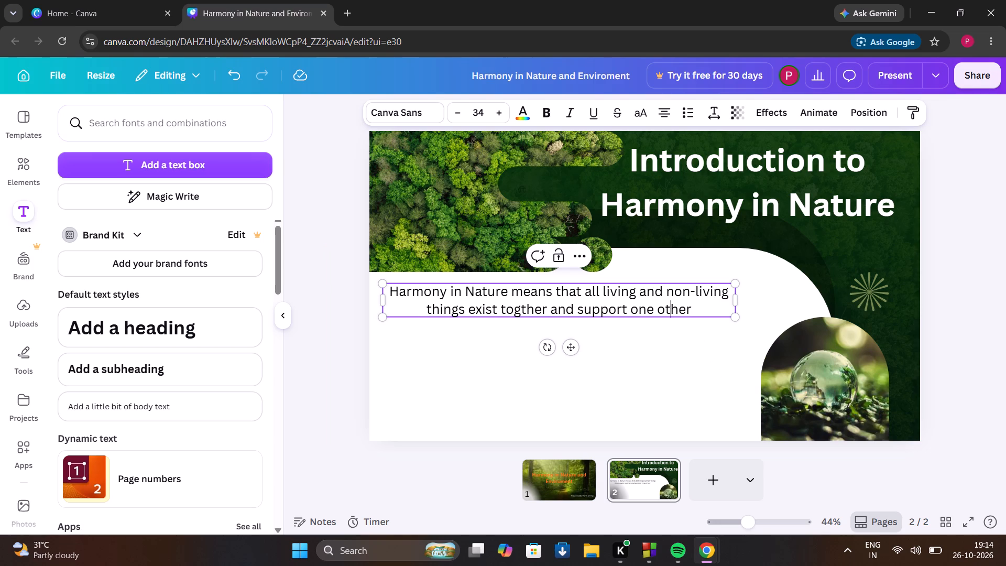
{"action": "key", "text": "BackSpace"}
{"action": "key", "text": "BackSpace"}
{"action": "type", "text": "ano"}
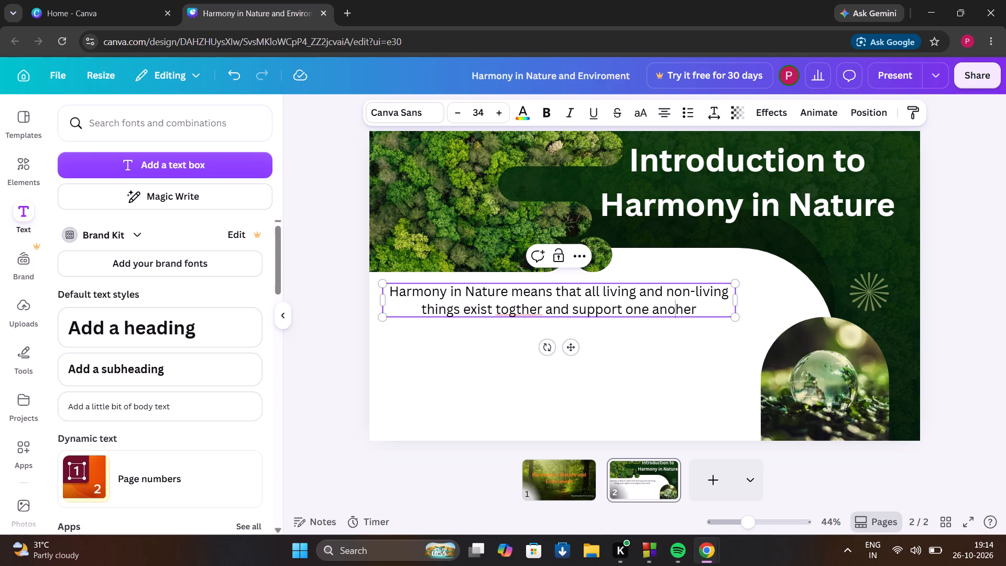
{"action": "key", "text": "t"}
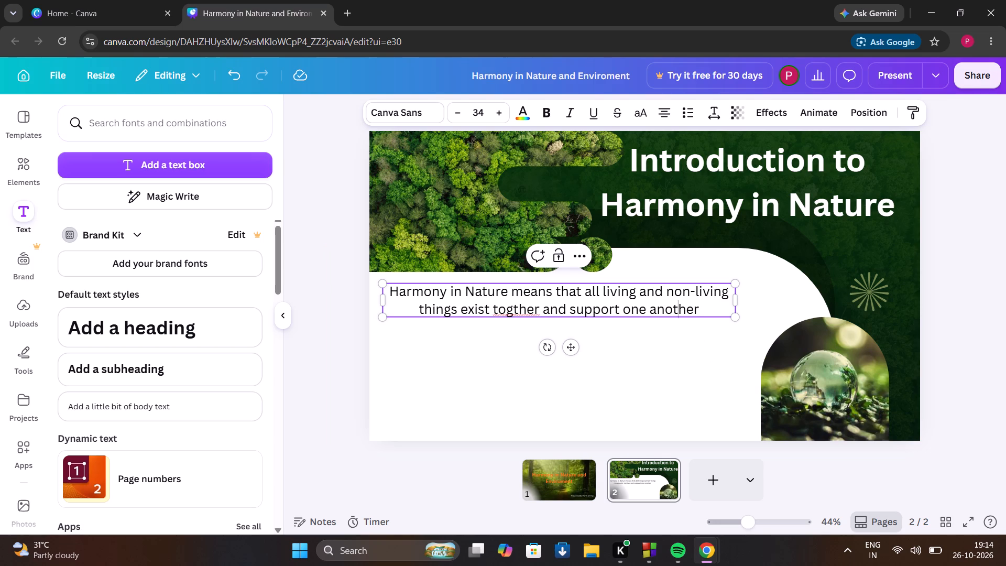
{"action": "left_click", "coordinate": [702, 310]}
{"action": "key", "text": "period"}
{"action": "key", "text": "Return"}
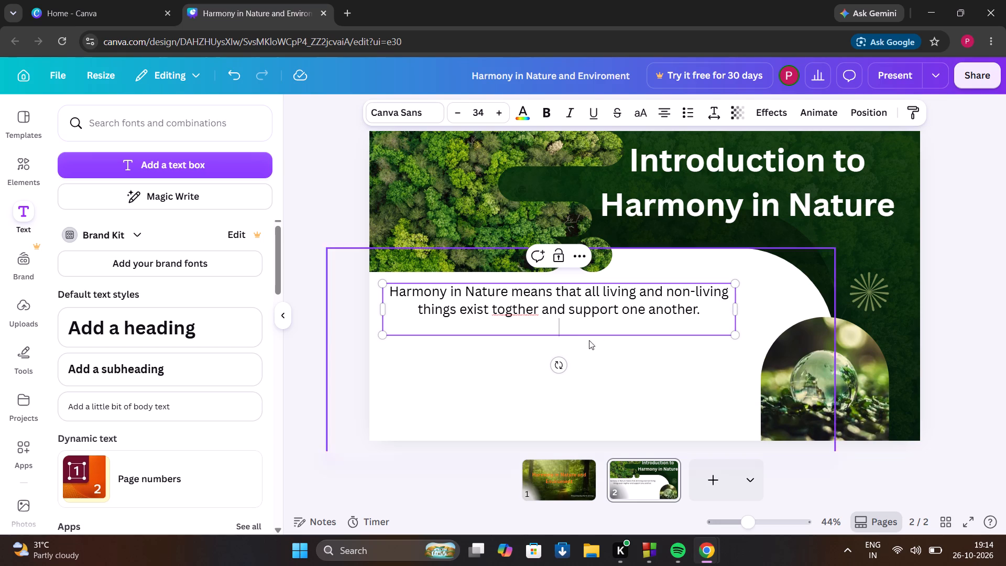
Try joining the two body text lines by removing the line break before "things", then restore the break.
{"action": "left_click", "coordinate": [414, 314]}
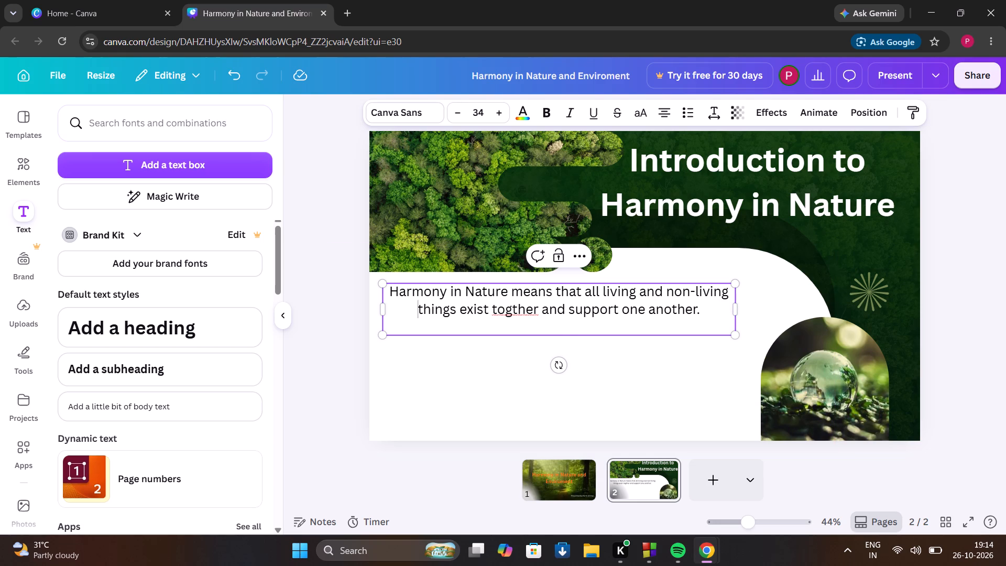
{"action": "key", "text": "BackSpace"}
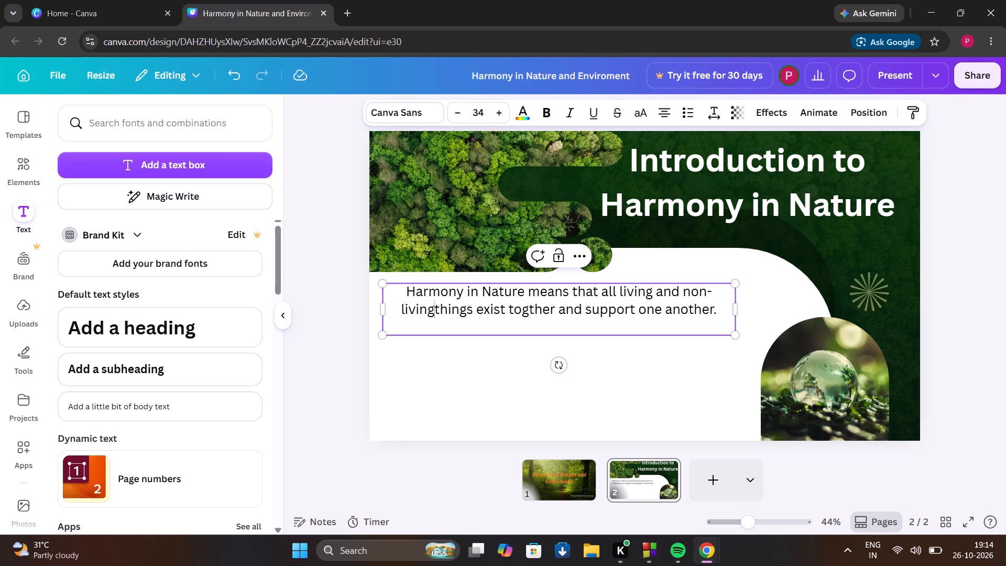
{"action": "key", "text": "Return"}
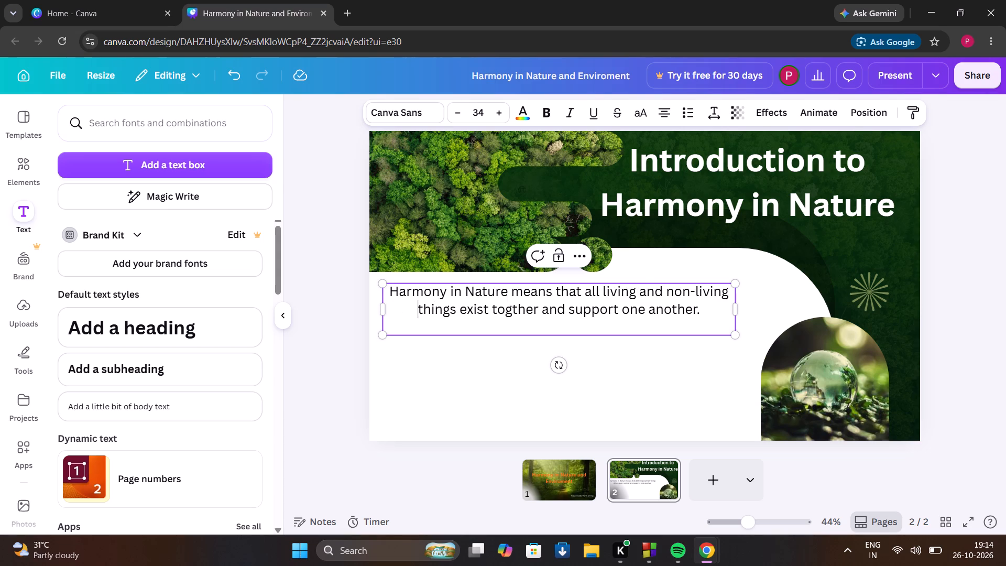
Add another blank line below the second line of the body text.
{"action": "left_click", "coordinate": [708, 314]}
{"action": "key", "text": "Return"}
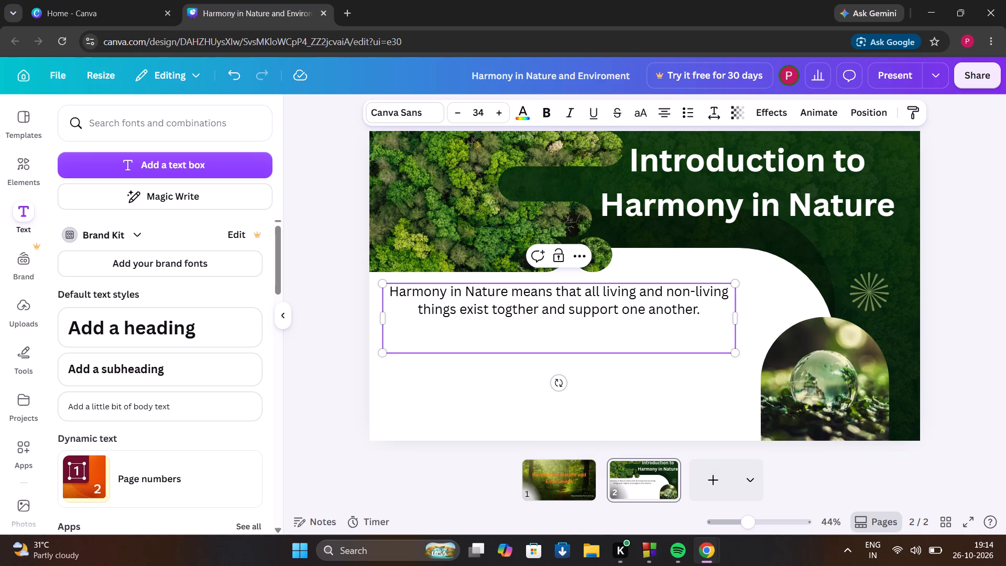
Make the body text bold from "Harmony" through "another".
{"action": "left_click_drag", "start_coordinate": [388, 290], "coordinate": [693, 317]}
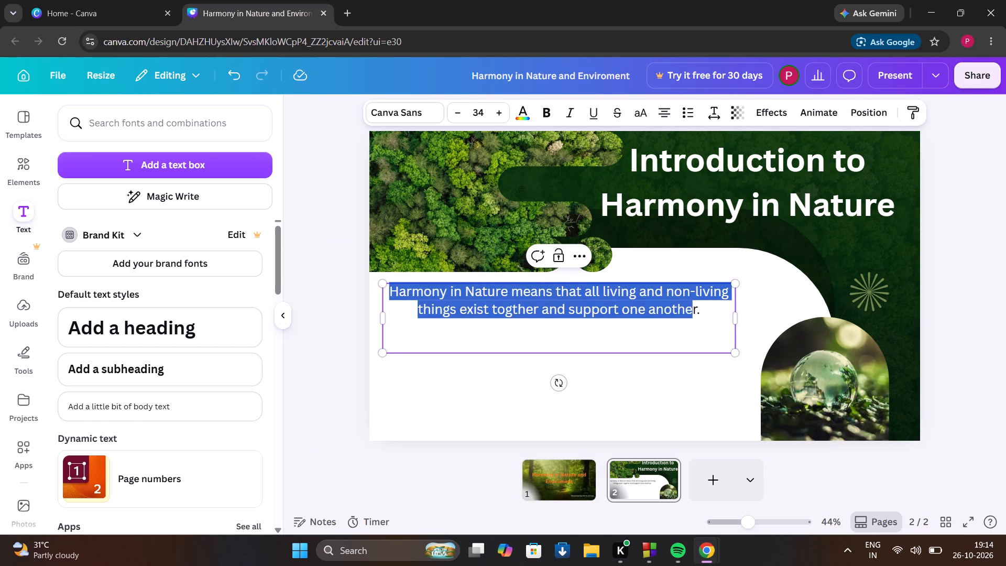
{"action": "left_click_drag", "start_coordinate": [693, 317], "coordinate": [695, 317]}
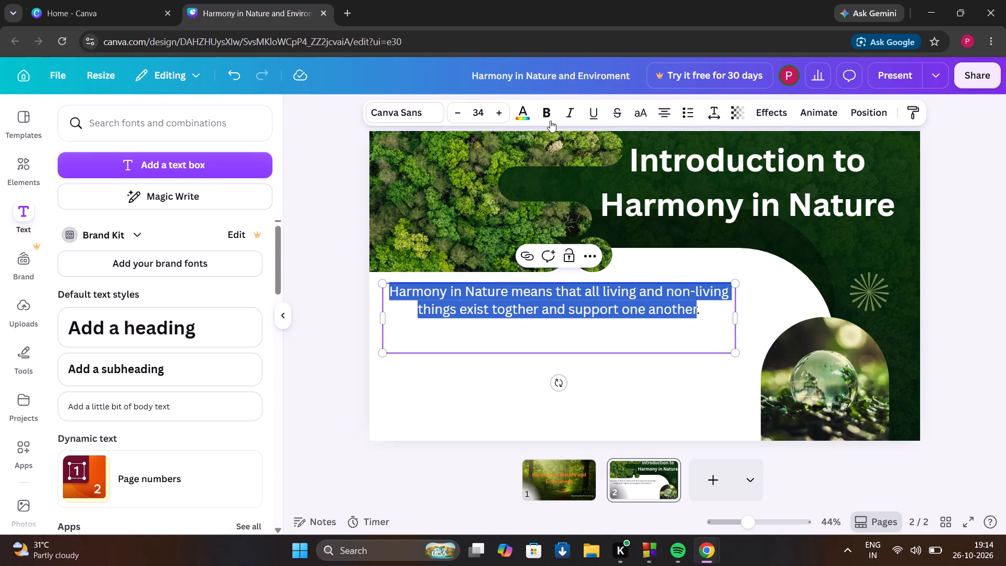
{"action": "left_click", "coordinate": [549, 108]}
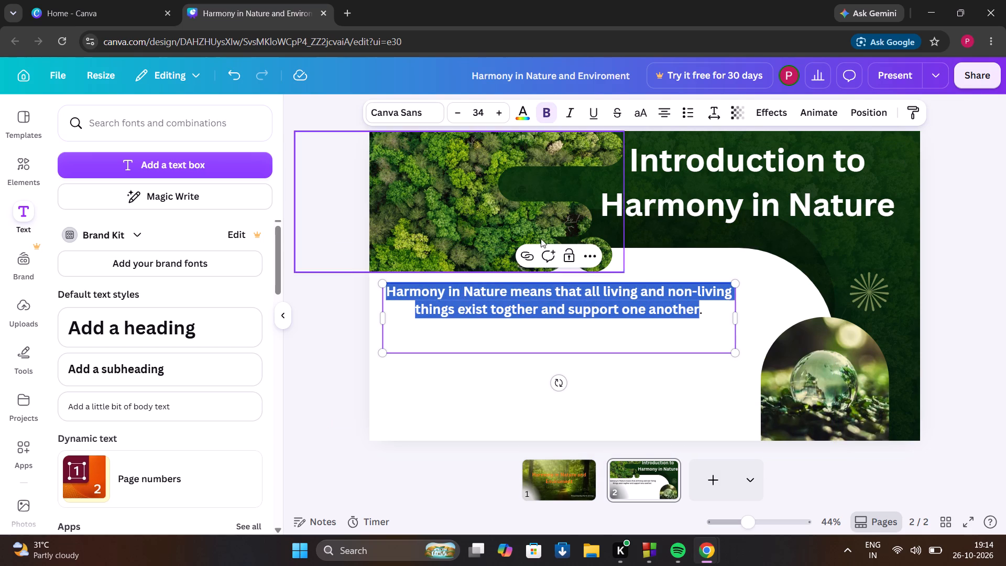
{"action": "left_click", "coordinate": [605, 331]}
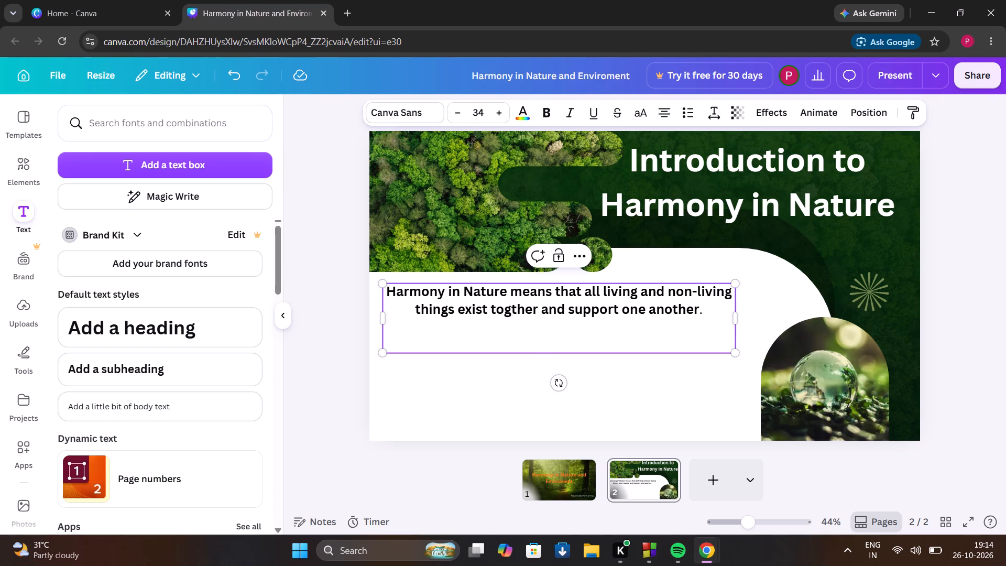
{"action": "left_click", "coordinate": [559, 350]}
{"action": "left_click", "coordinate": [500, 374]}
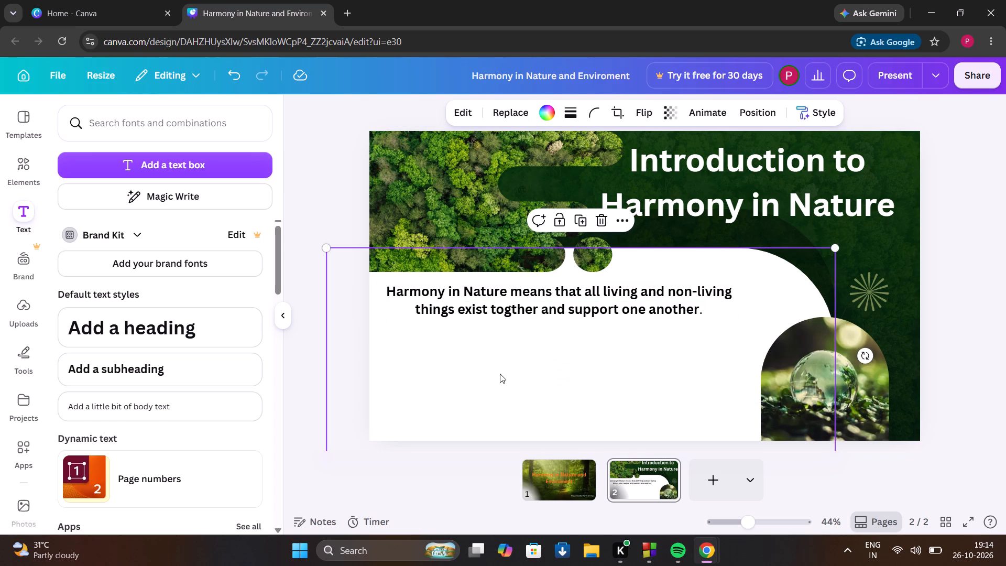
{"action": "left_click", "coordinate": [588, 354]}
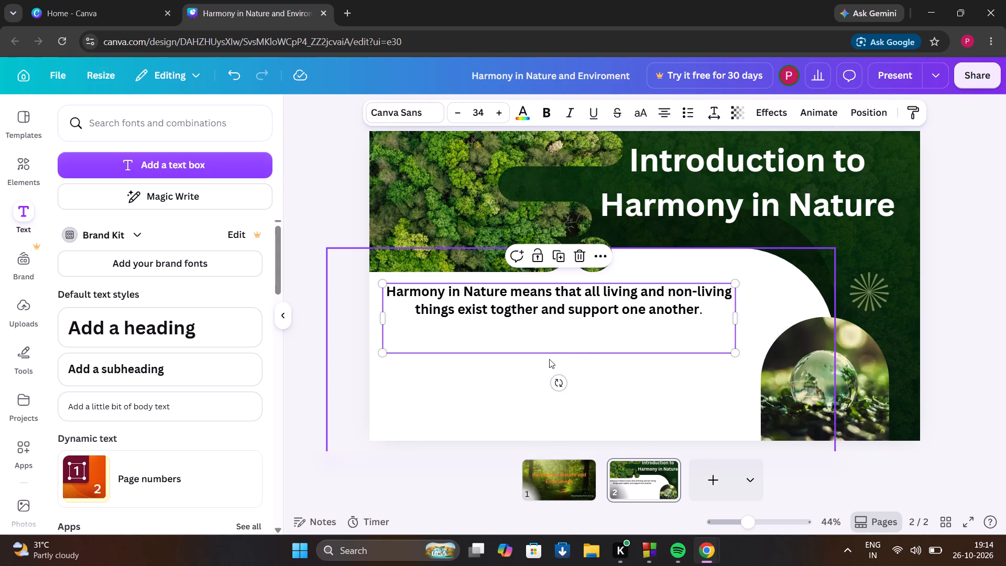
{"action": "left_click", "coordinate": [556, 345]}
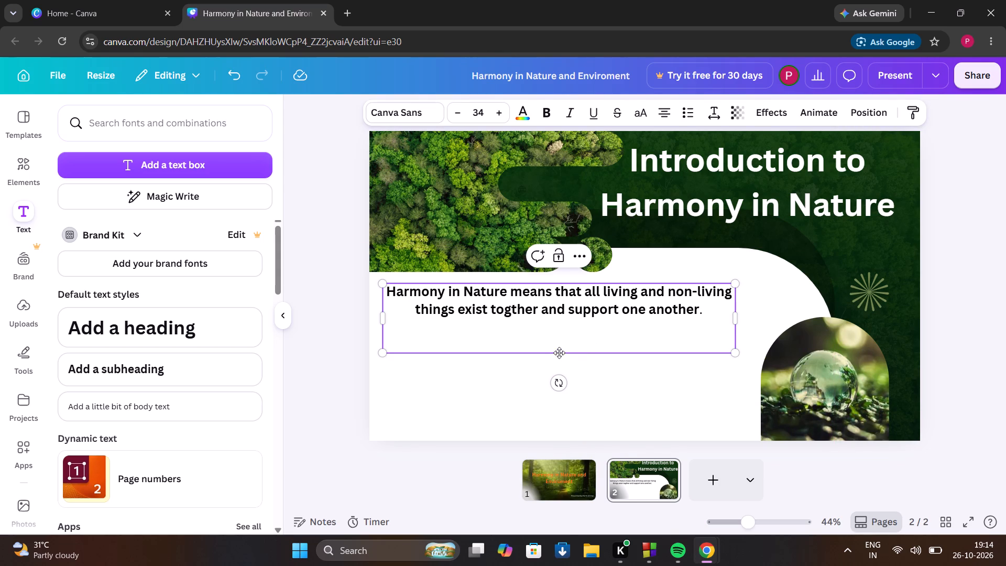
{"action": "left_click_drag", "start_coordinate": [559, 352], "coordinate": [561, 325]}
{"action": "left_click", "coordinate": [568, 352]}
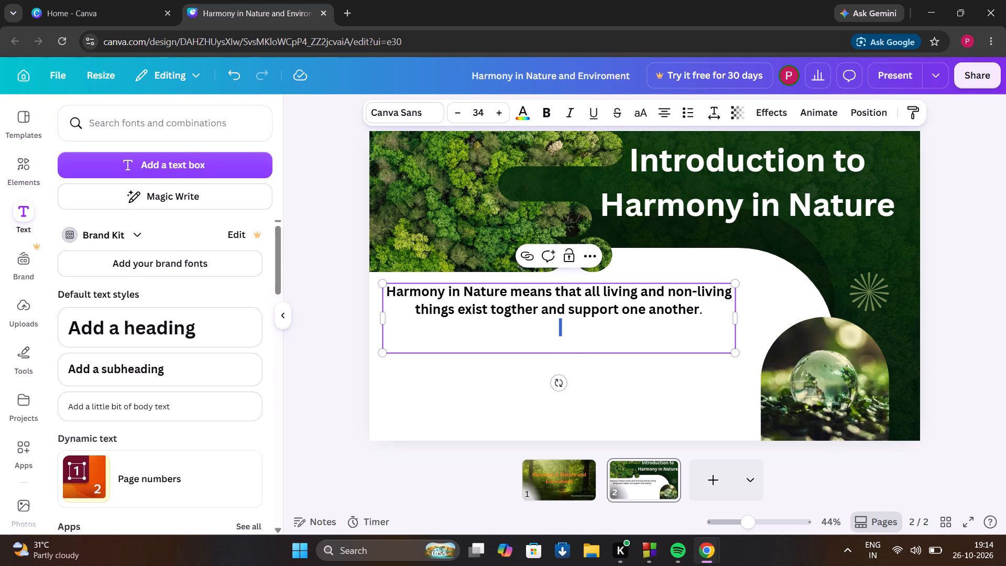
Shift the body text box slightly closer to the page's left edge and a little lower, then deselect it.
{"action": "left_click_drag", "start_coordinate": [568, 355], "coordinate": [573, 354]}
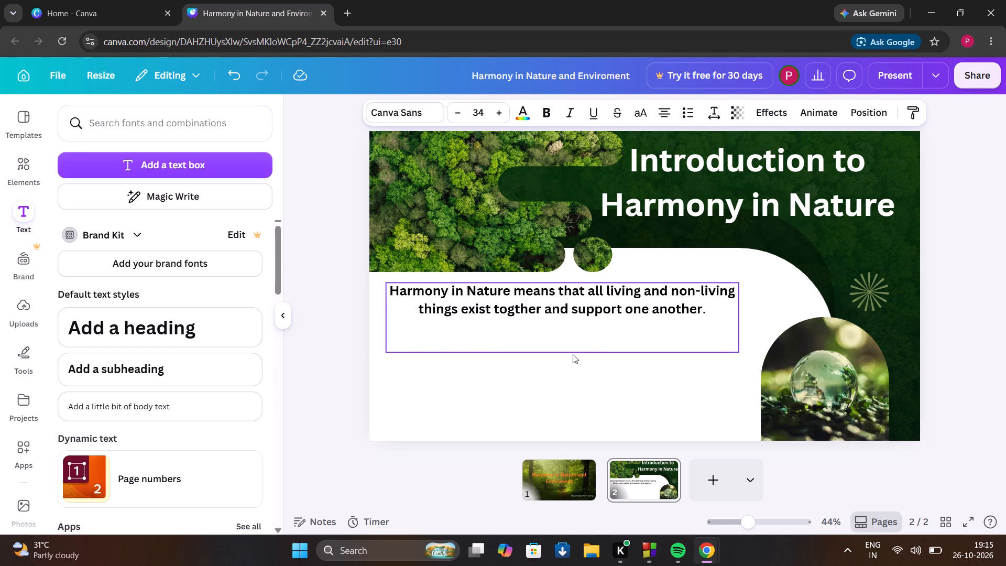
{"action": "left_click_drag", "start_coordinate": [573, 354], "coordinate": [560, 358]}
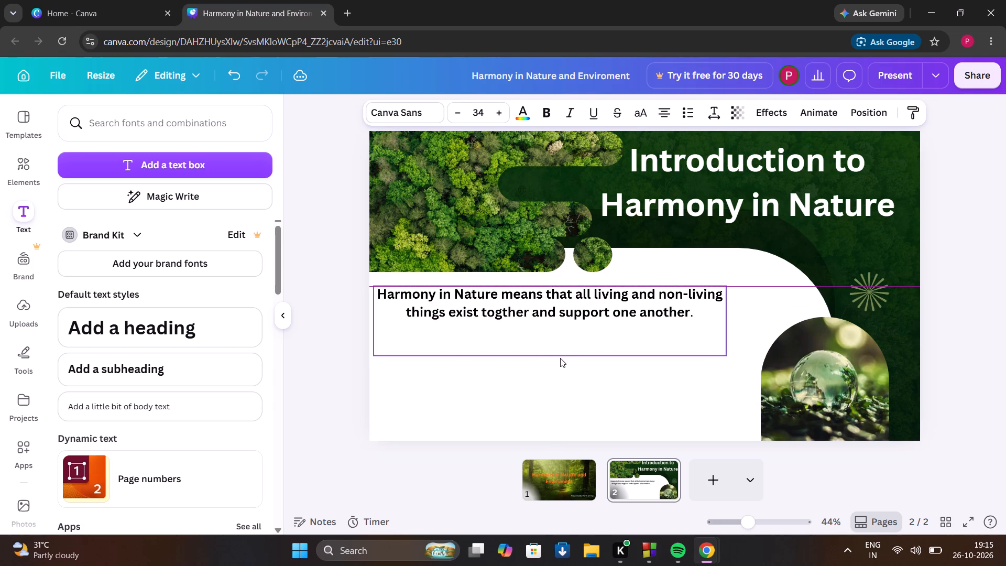
{"action": "left_click_drag", "start_coordinate": [560, 358], "coordinate": [561, 356]}
{"action": "left_click", "coordinate": [561, 356]}
{"action": "left_click", "coordinate": [587, 380]}
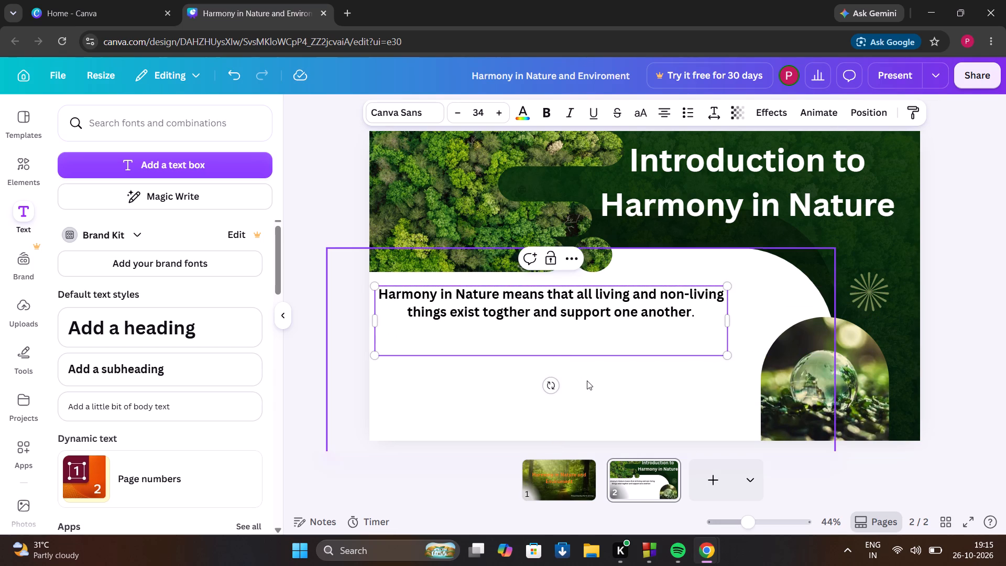
{"action": "left_click", "coordinate": [399, 403]}
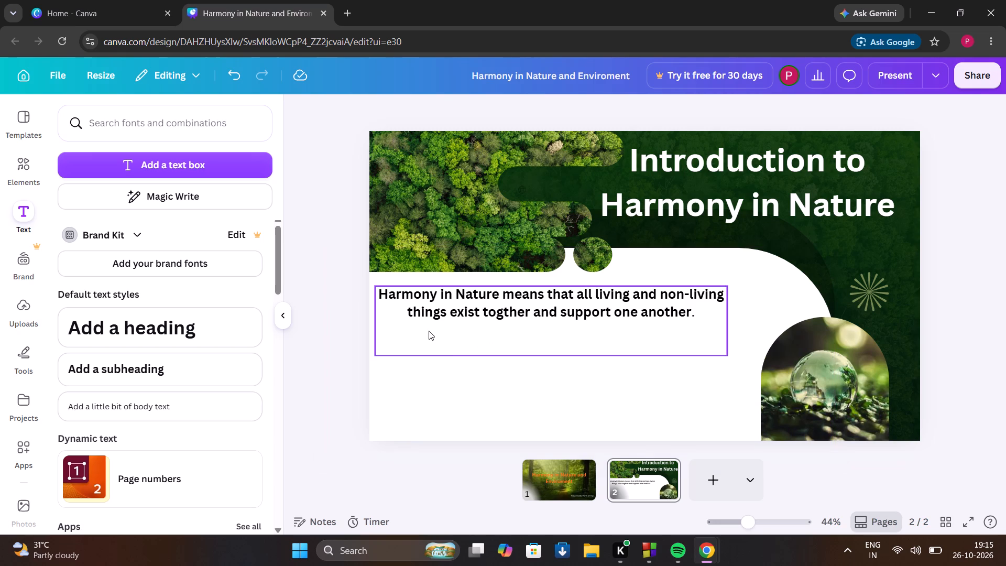
Add a second body text box beneath the bold sentence and clear its placeholder text.
{"action": "left_click", "coordinate": [205, 409]}
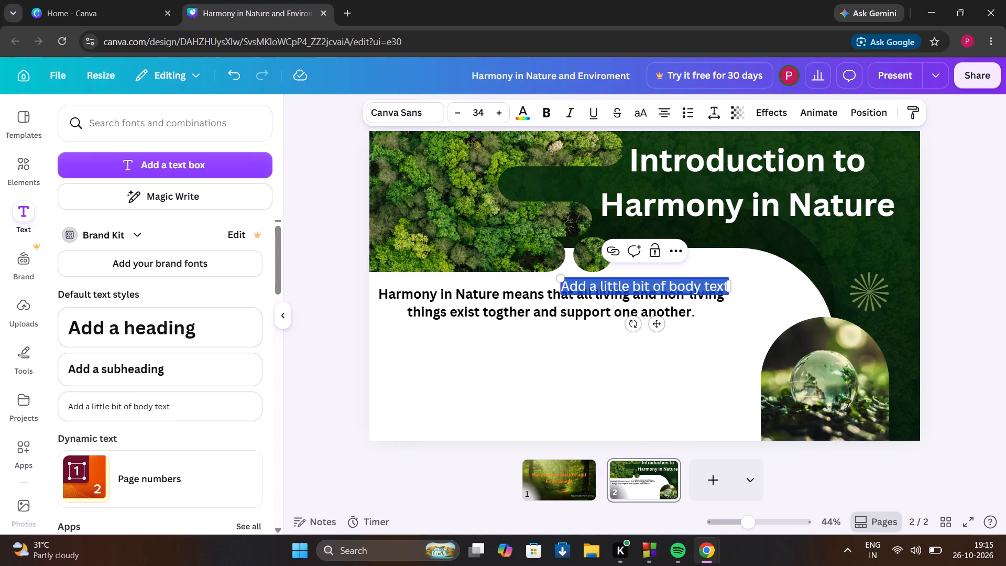
{"action": "left_click_drag", "start_coordinate": [630, 298], "coordinate": [478, 361]}
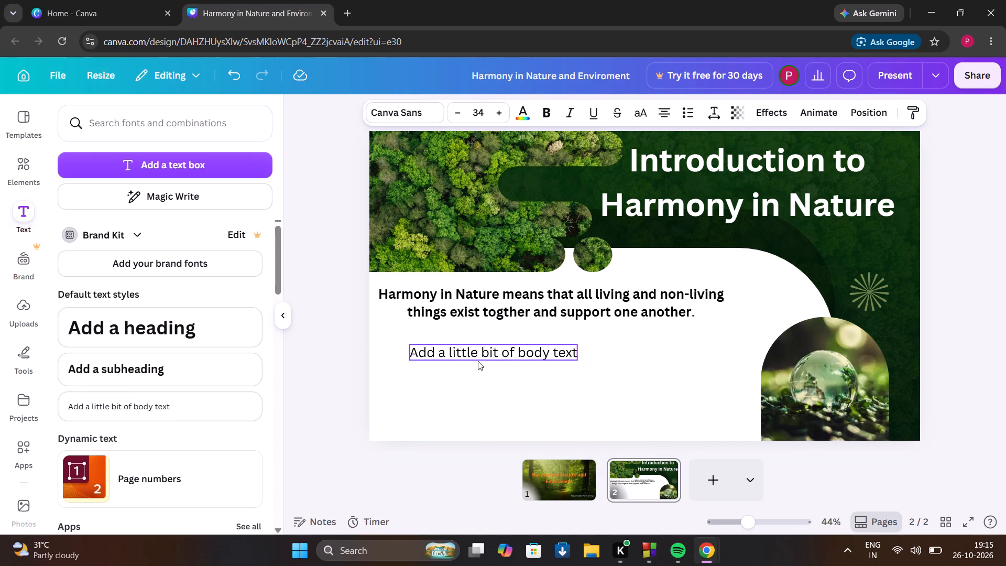
{"action": "left_click_drag", "start_coordinate": [478, 361], "coordinate": [456, 354]}
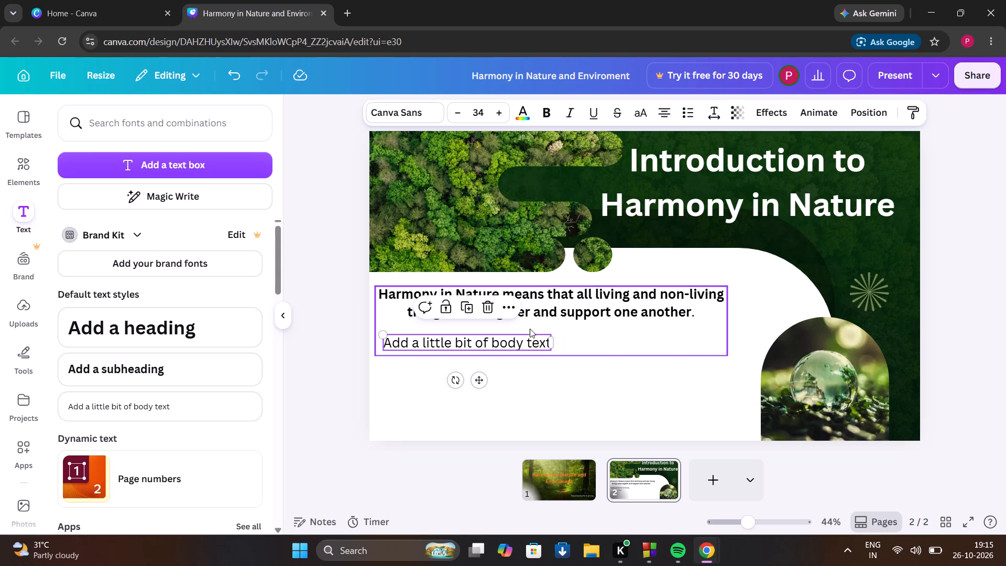
{"action": "left_click", "coordinate": [545, 341]}
{"action": "left_click", "coordinate": [545, 341]}
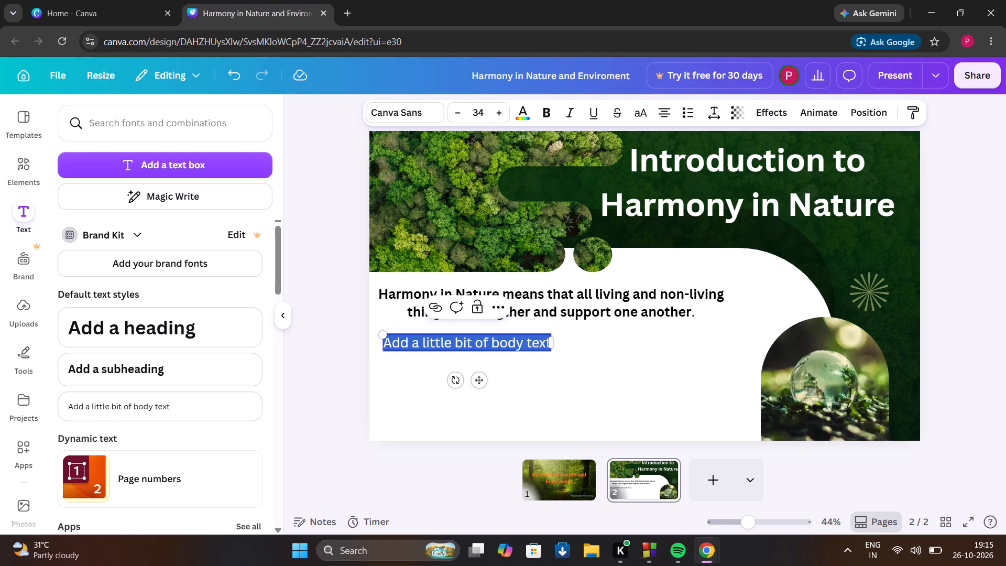
{"action": "key", "text": "BackSpace"}
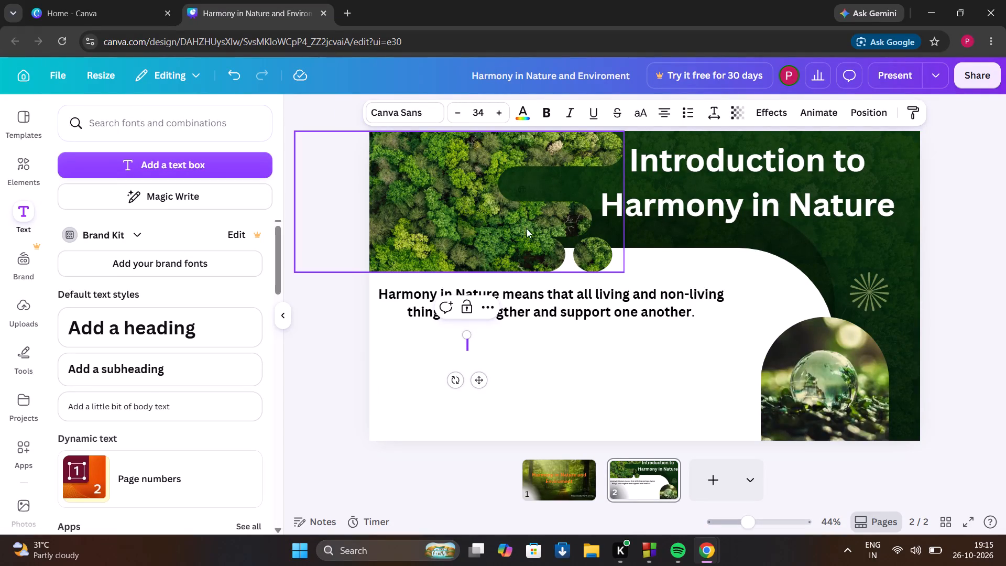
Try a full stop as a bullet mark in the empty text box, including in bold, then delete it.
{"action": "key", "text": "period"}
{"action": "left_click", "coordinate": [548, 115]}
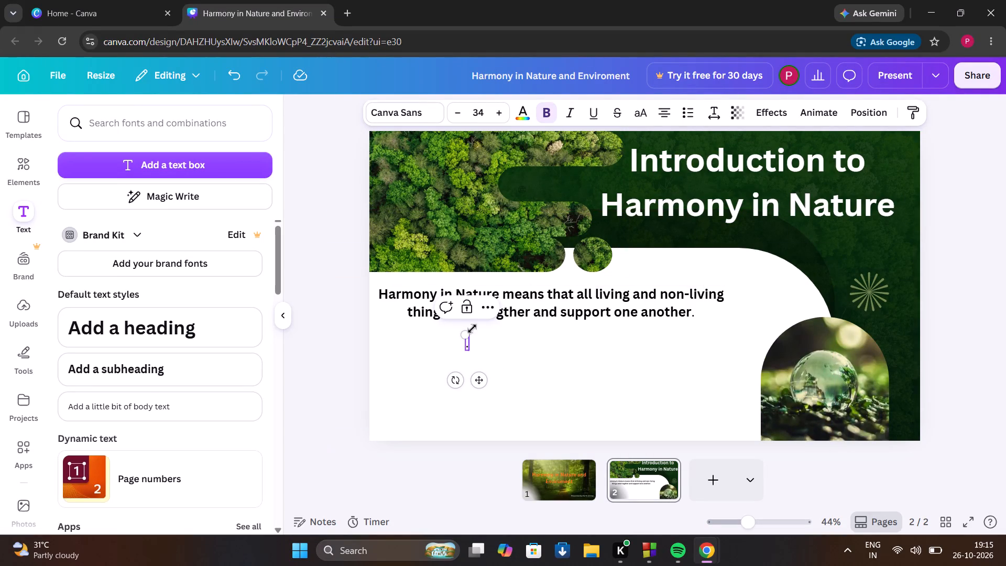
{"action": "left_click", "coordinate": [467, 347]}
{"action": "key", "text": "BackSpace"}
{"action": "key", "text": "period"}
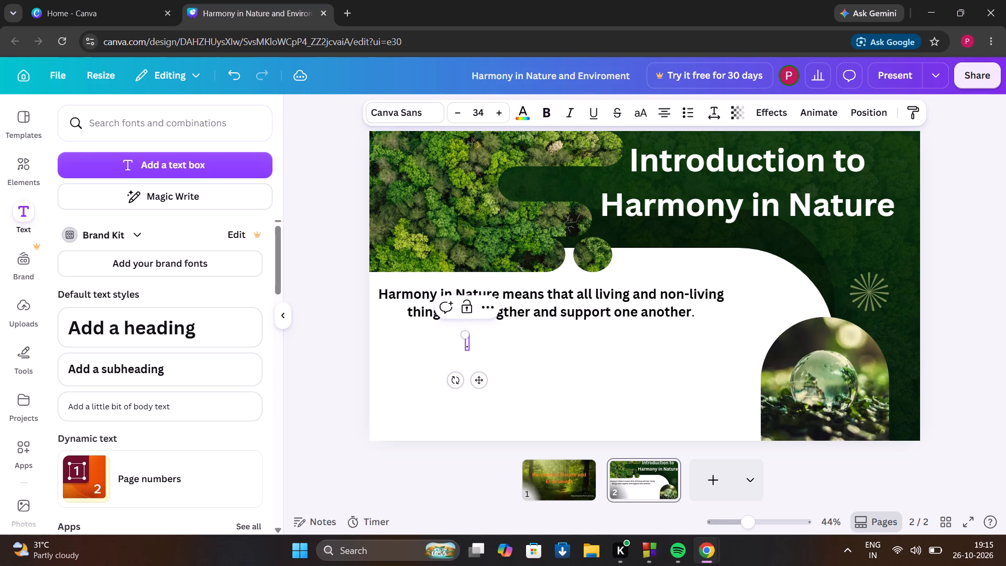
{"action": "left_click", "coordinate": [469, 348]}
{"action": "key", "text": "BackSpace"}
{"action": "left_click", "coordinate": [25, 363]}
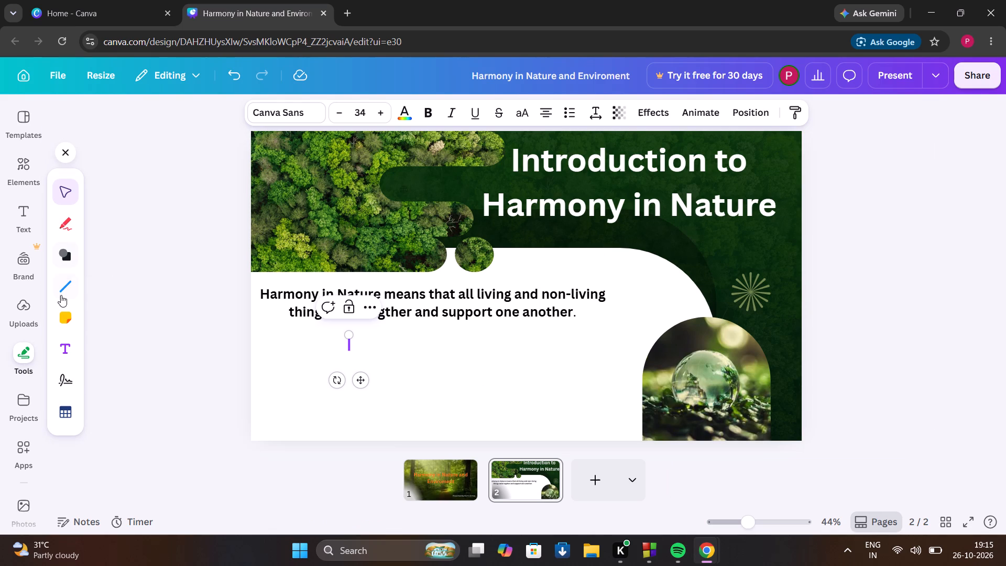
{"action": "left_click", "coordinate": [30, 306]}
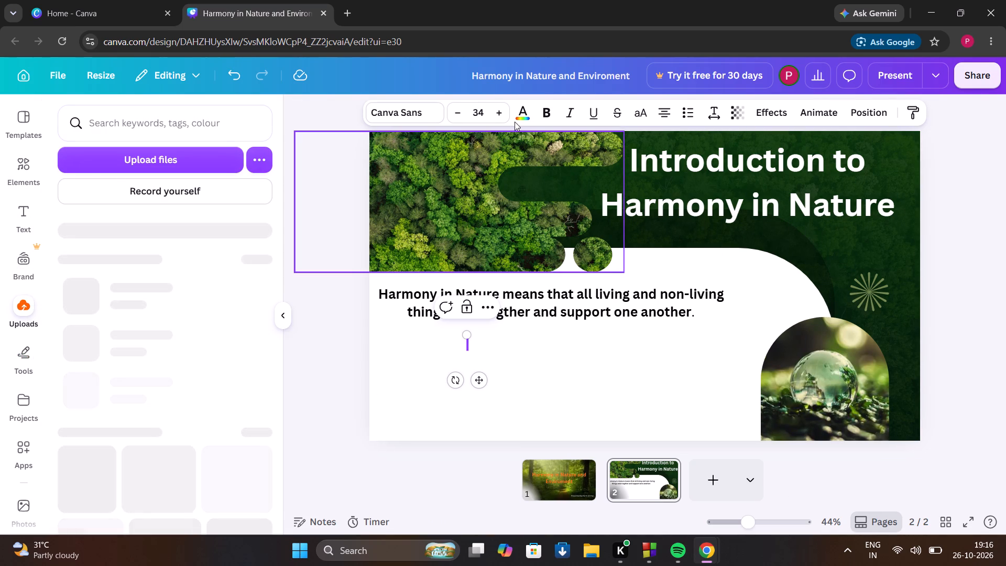
Turn the empty text box into a bulleted list and enter "All things in Nature are interconnected.".
{"action": "left_click", "coordinate": [689, 106]}
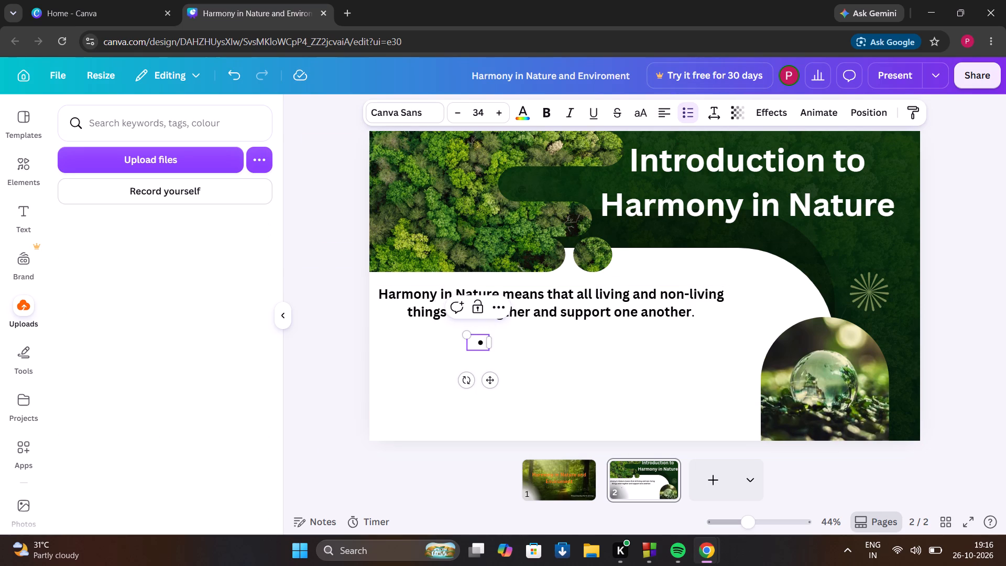
{"action": "left_click", "coordinate": [484, 343]}
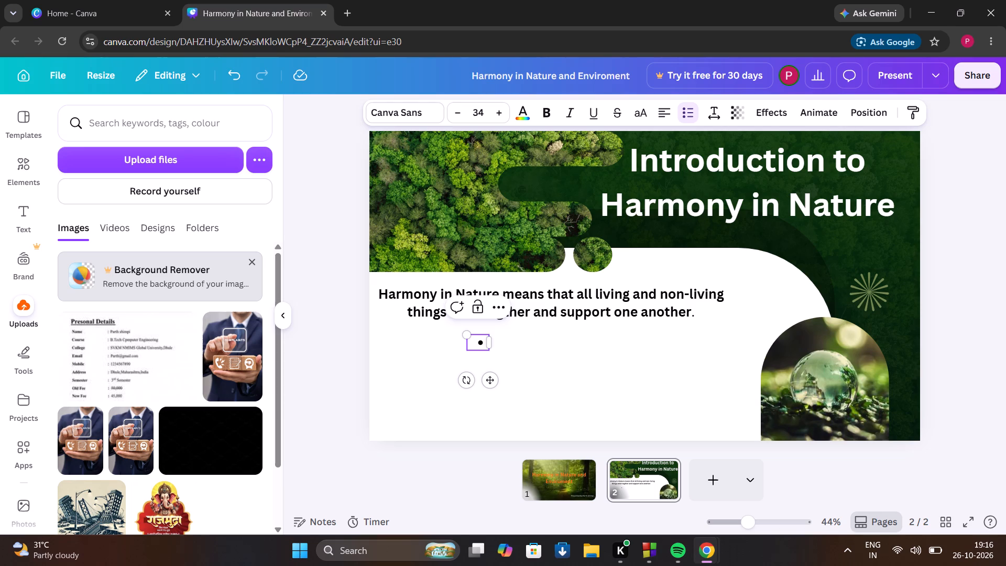
{"action": "type", "text": "All"}
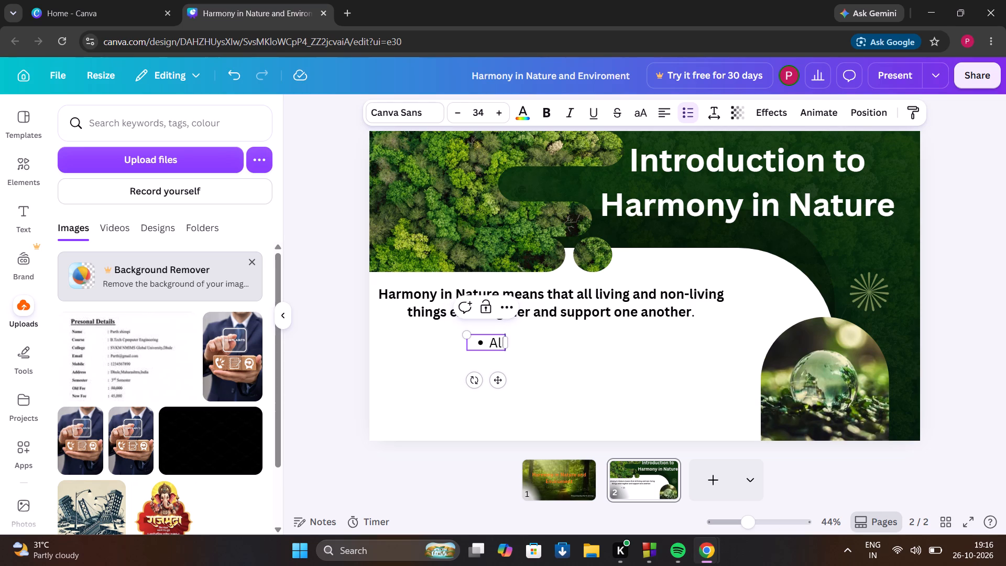
{"action": "key", "text": "space"}
{"action": "type", "text": "things"}
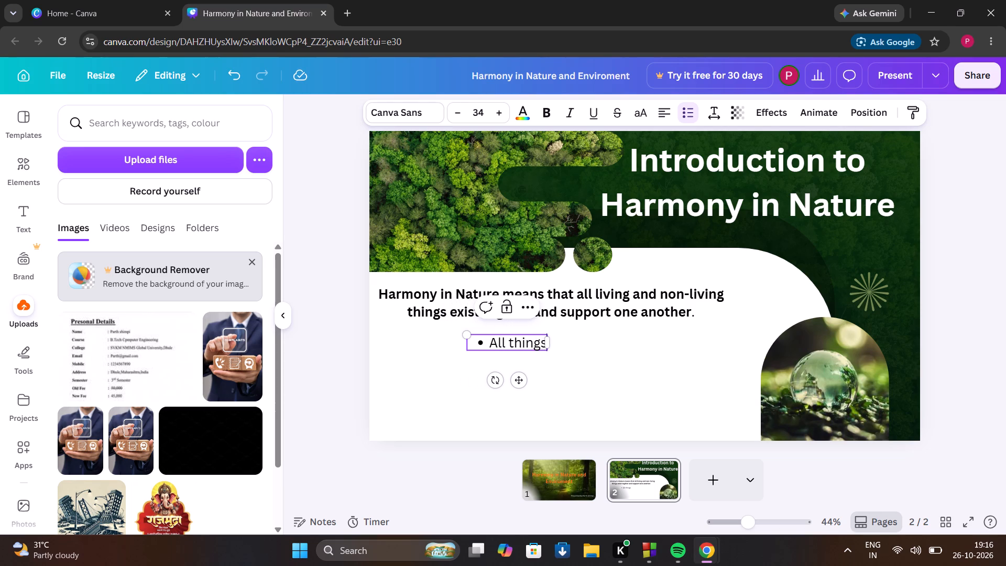
{"action": "key", "text": "space"}
{"action": "type", "text": "in"}
{"action": "key", "text": "space"}
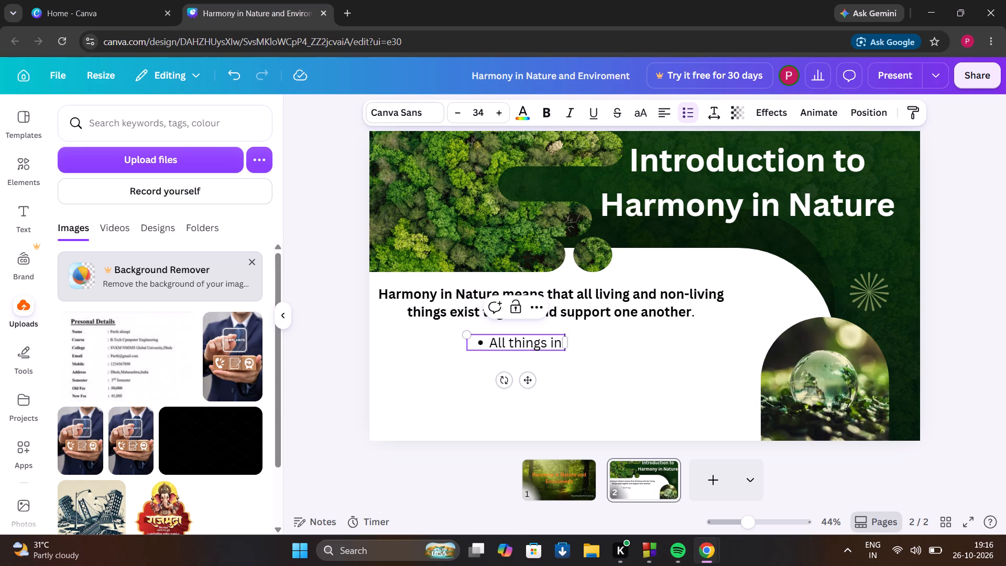
{"action": "type", "text": "Na"}
{"action": "type", "text": "tur"}
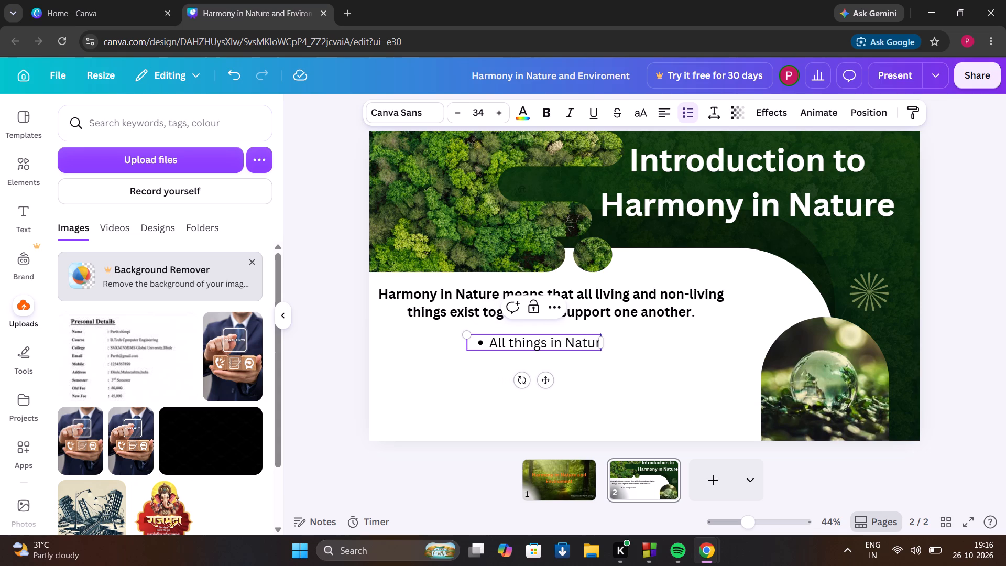
{"action": "key", "text": "e"}
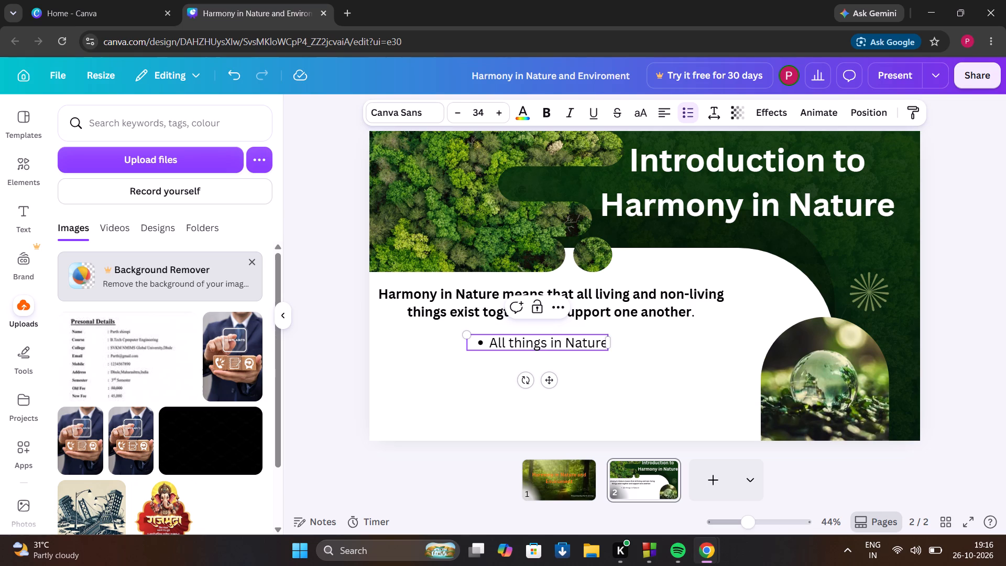
{"action": "key", "text": "space"}
{"action": "type", "text": "are"}
{"action": "key", "text": "space"}
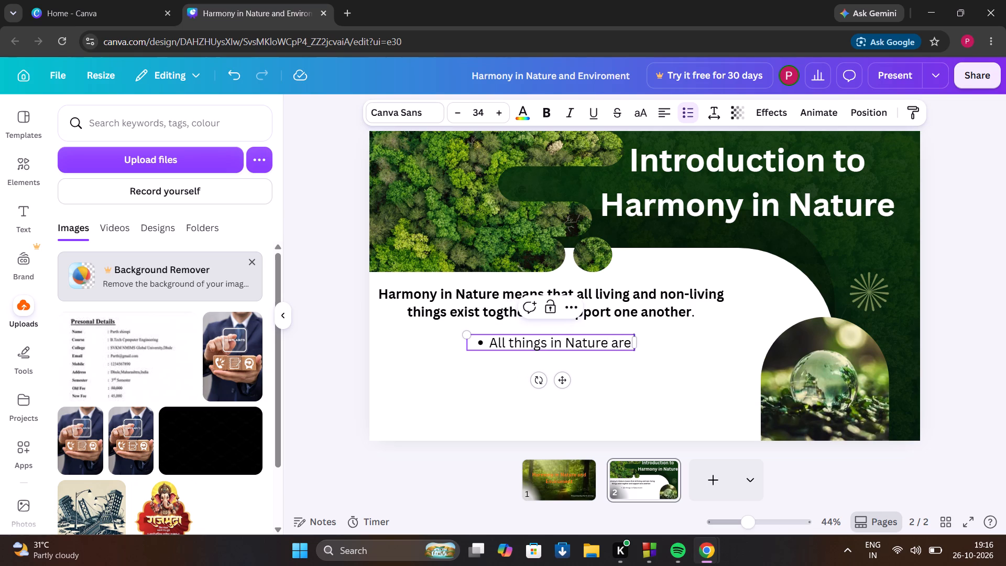
{"action": "type", "text": "interC"}
{"action": "key", "text": "BackSpace"}
{"action": "type", "text": "connected"}
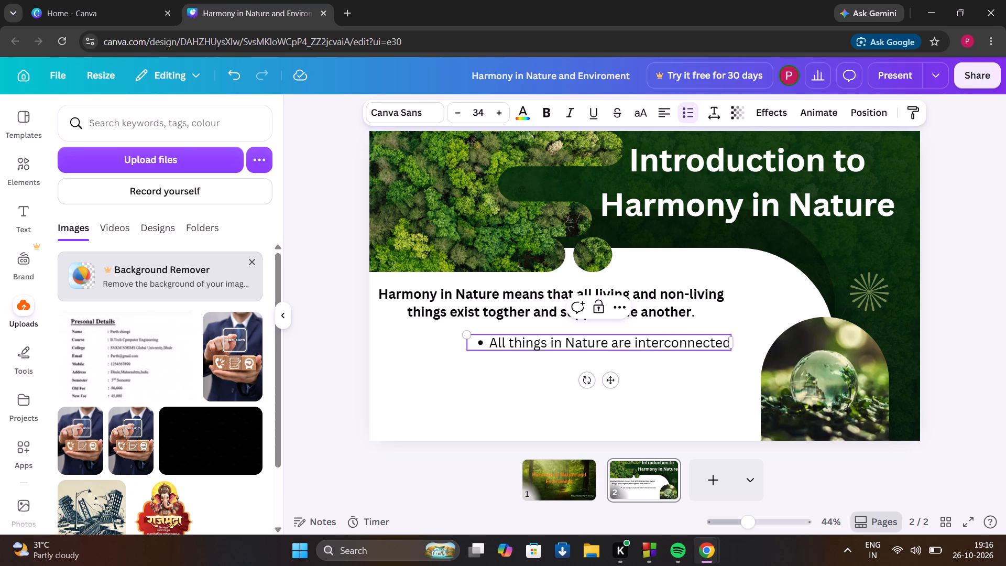
{"action": "key", "text": "period"}
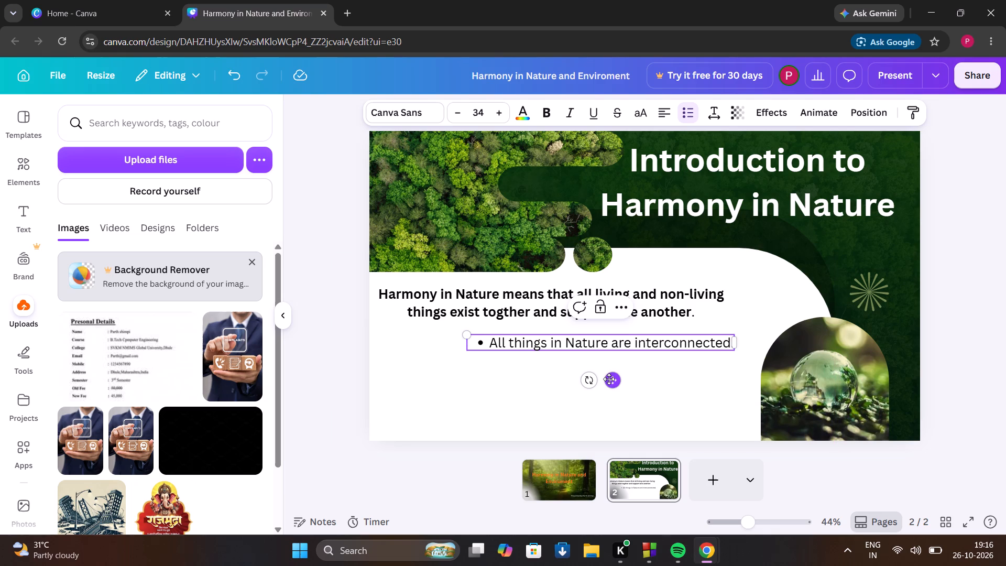
Move the bullet text box closer to the page's left edge, just beneath the bold sentence.
{"action": "left_click_drag", "start_coordinate": [609, 379], "coordinate": [531, 376]}
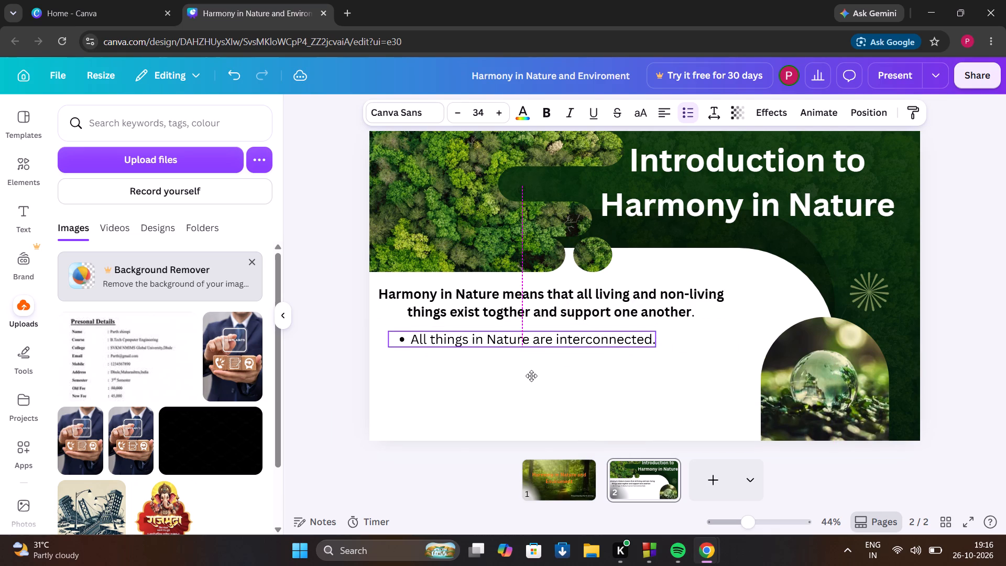
{"action": "left_click_drag", "start_coordinate": [531, 376], "coordinate": [531, 378]}
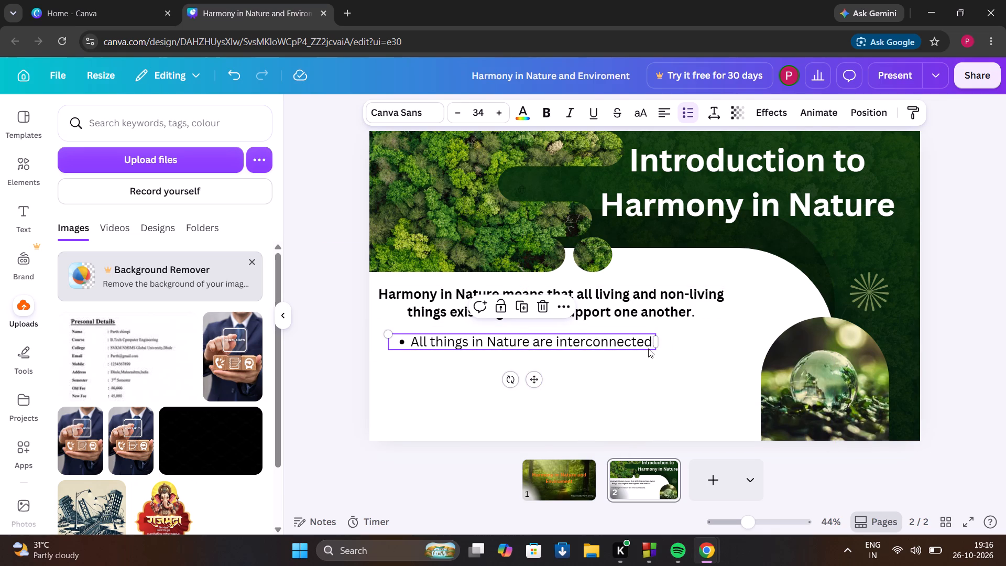
{"action": "left_click", "coordinate": [680, 333]}
{"action": "left_click", "coordinate": [654, 339]}
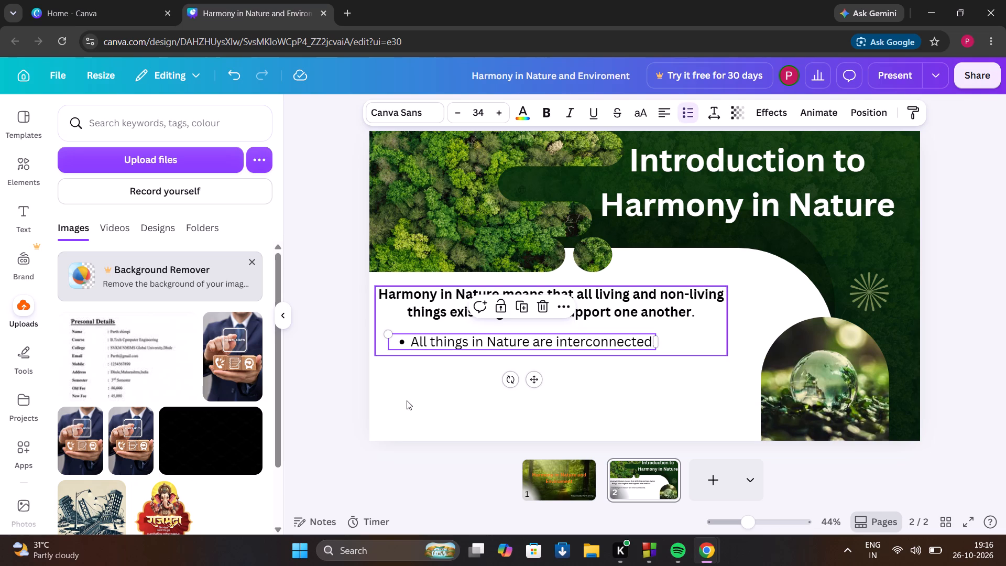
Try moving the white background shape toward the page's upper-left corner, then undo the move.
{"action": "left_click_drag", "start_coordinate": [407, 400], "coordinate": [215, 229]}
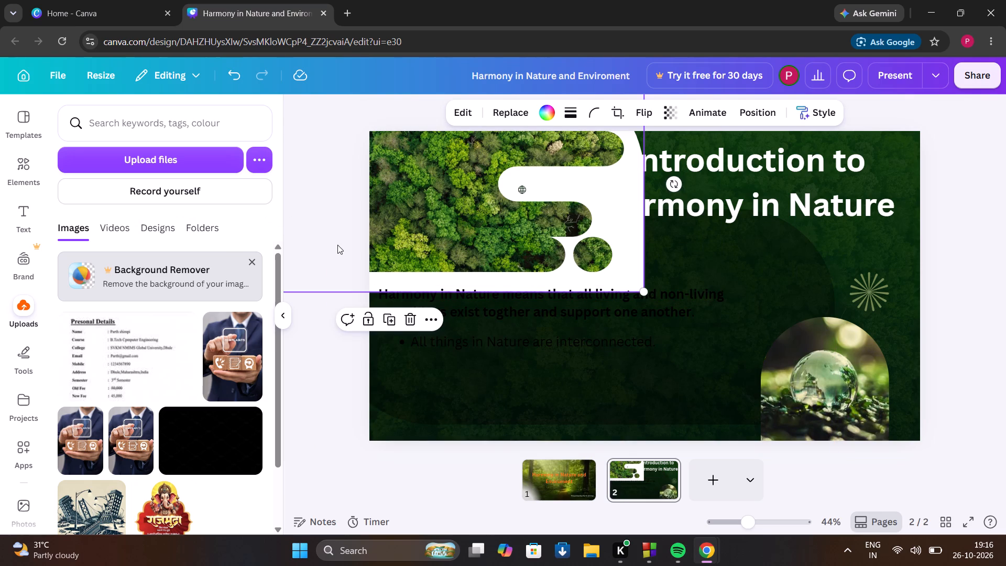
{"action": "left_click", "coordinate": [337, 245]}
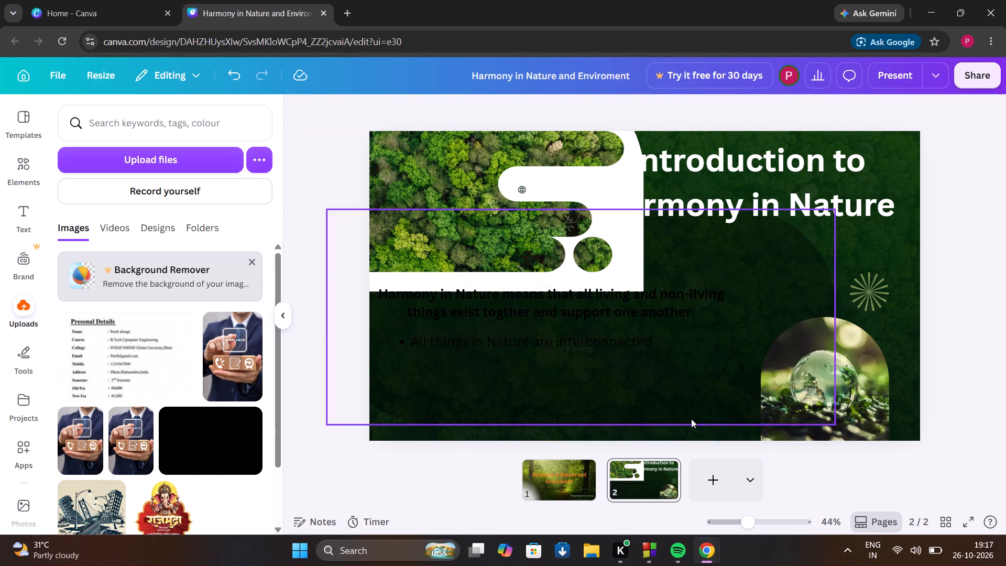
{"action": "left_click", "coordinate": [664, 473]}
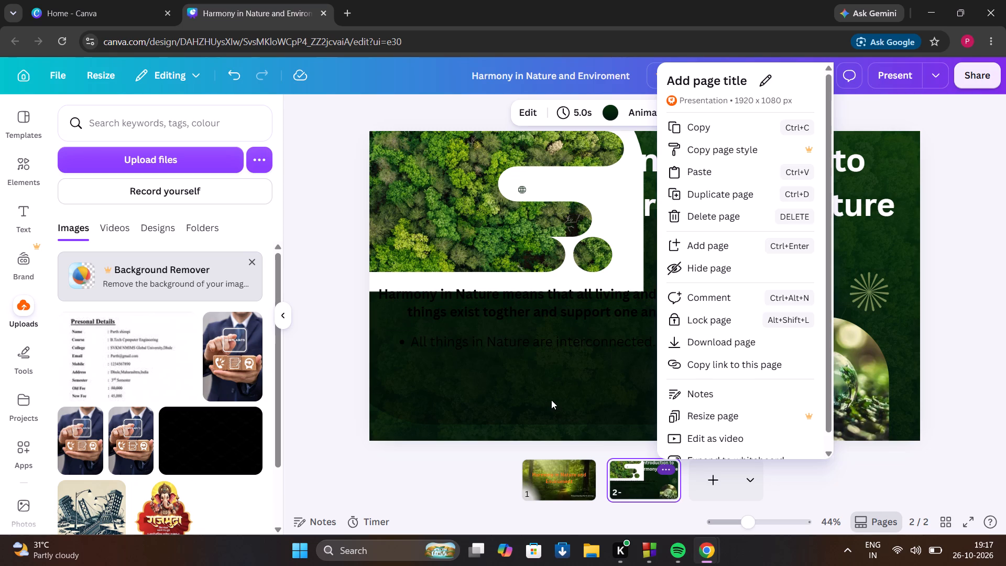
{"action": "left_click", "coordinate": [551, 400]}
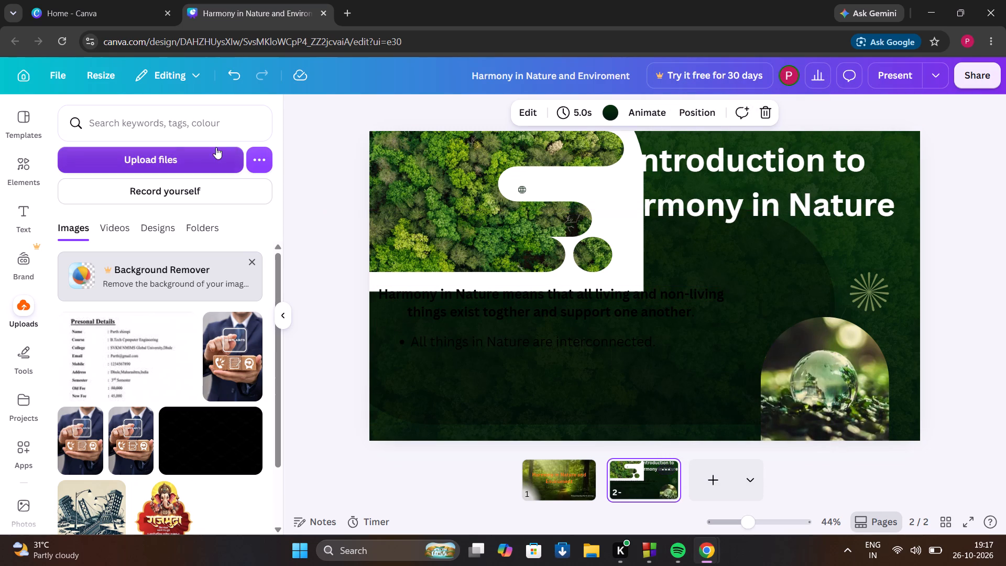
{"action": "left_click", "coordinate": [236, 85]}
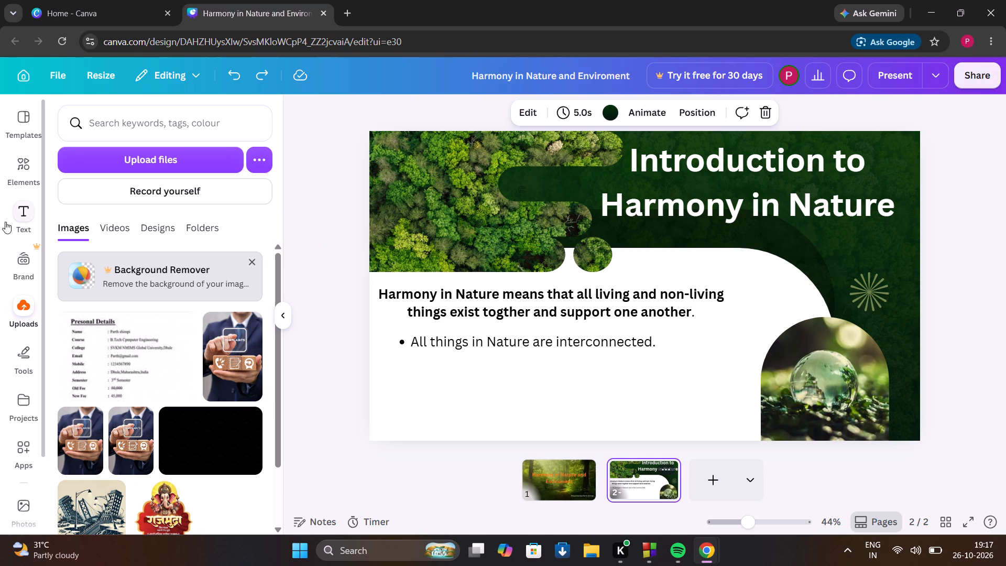
Add another body text box and place it directly beneath the "All things in Nature are interconnected." bullet.
{"action": "double_click", "coordinate": [22, 216]}
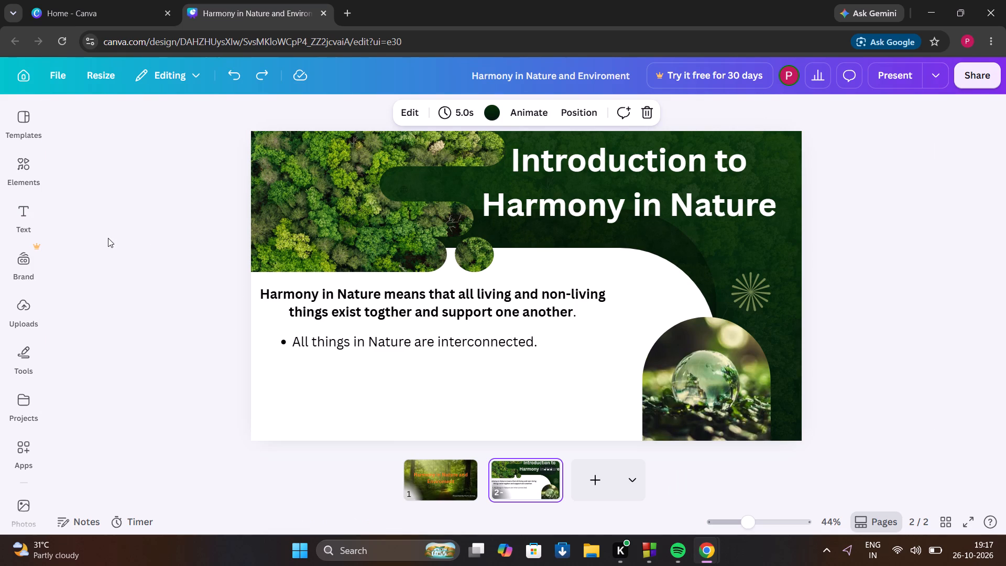
{"action": "left_click", "coordinate": [17, 212]}
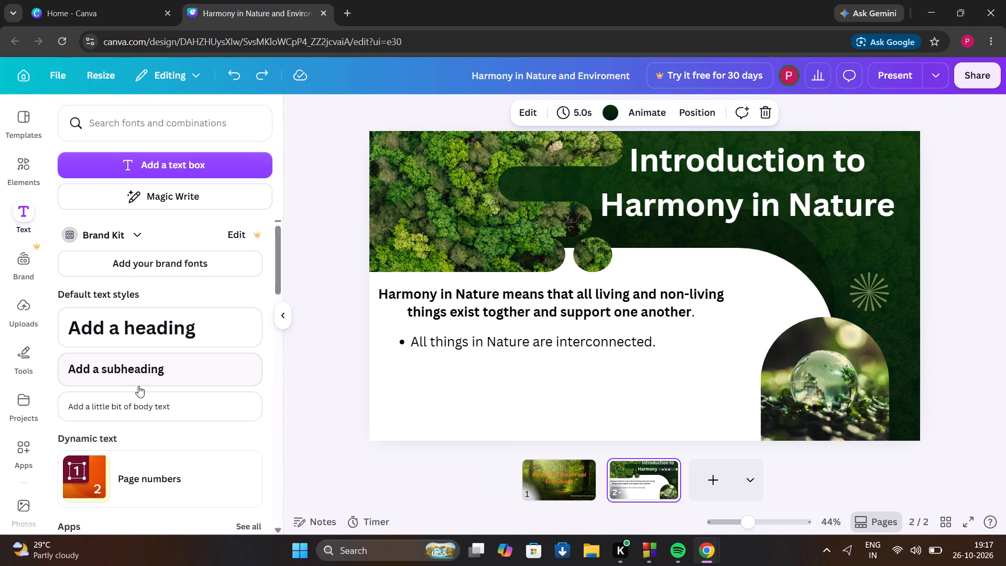
{"action": "left_click", "coordinate": [139, 405]}
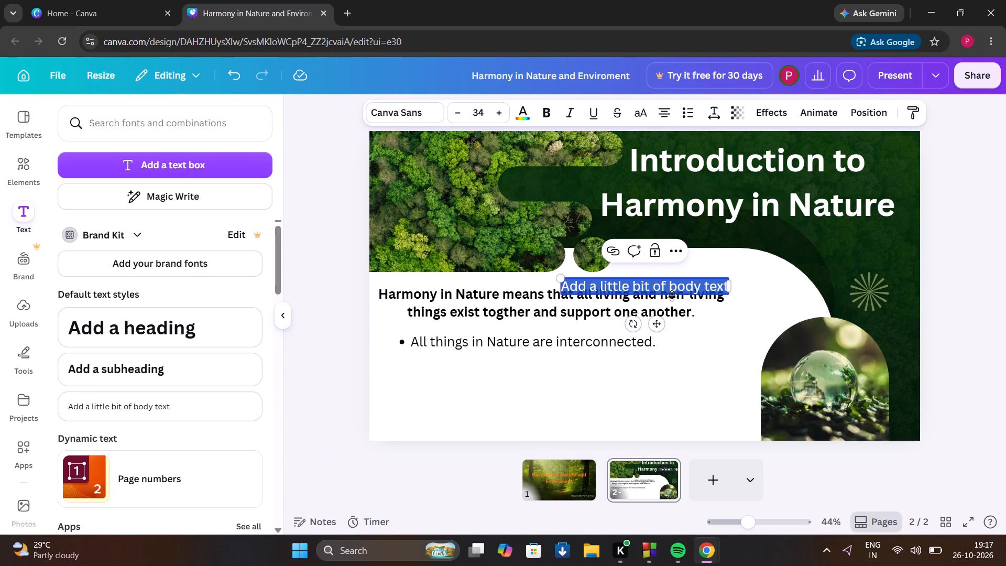
{"action": "left_click", "coordinate": [657, 307]}
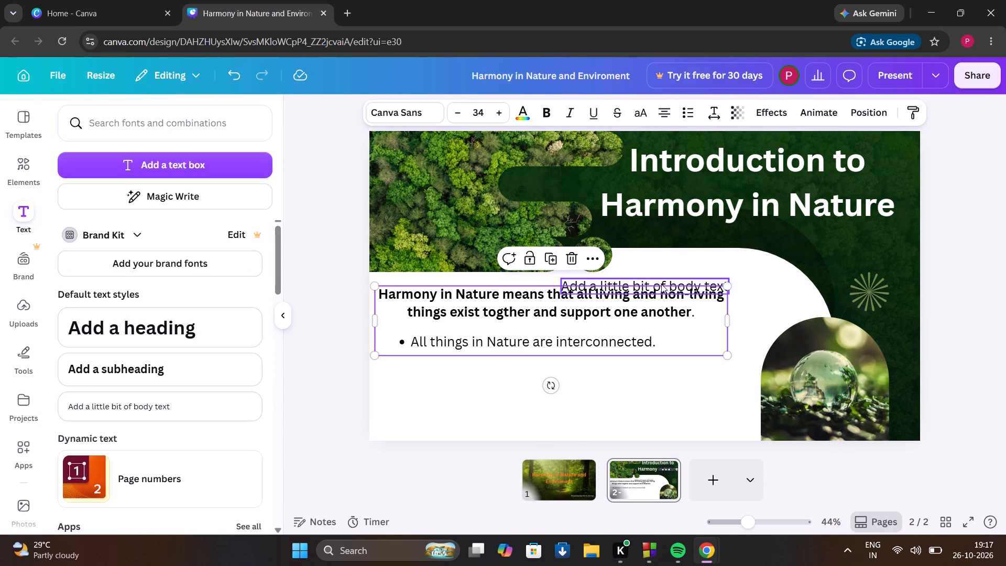
{"action": "left_click", "coordinate": [661, 284]}
{"action": "left_click_drag", "start_coordinate": [655, 322], "coordinate": [495, 410]}
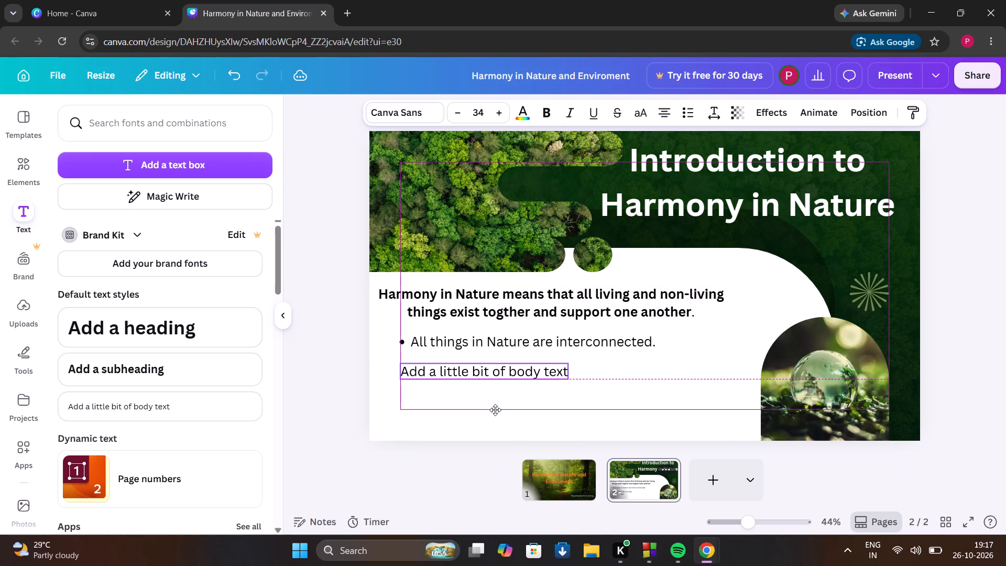
{"action": "left_click_drag", "start_coordinate": [495, 410], "coordinate": [498, 401]}
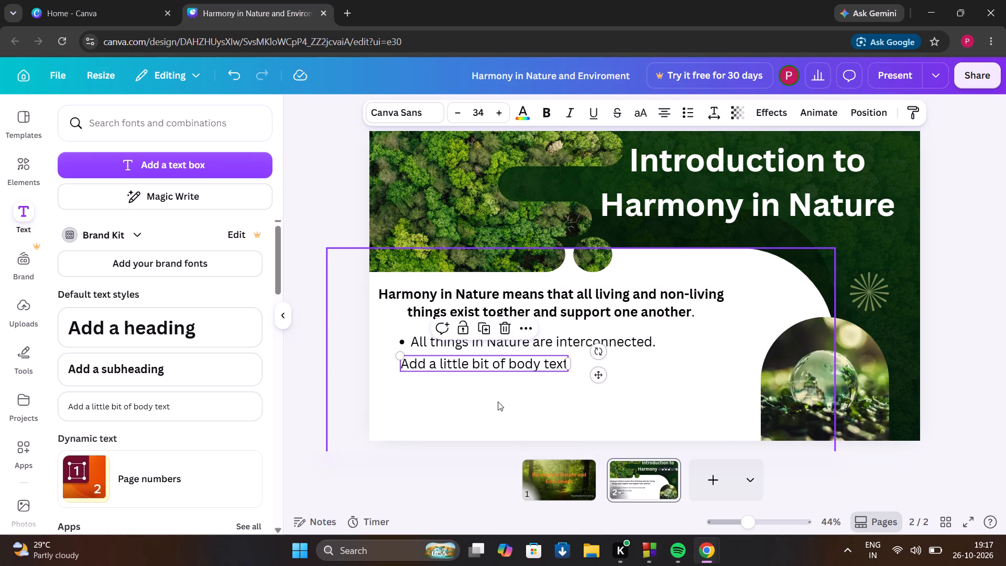
Replace the new text box's placeholder with a bullet reading "Every component has an important role.".
{"action": "left_click", "coordinate": [561, 361]}
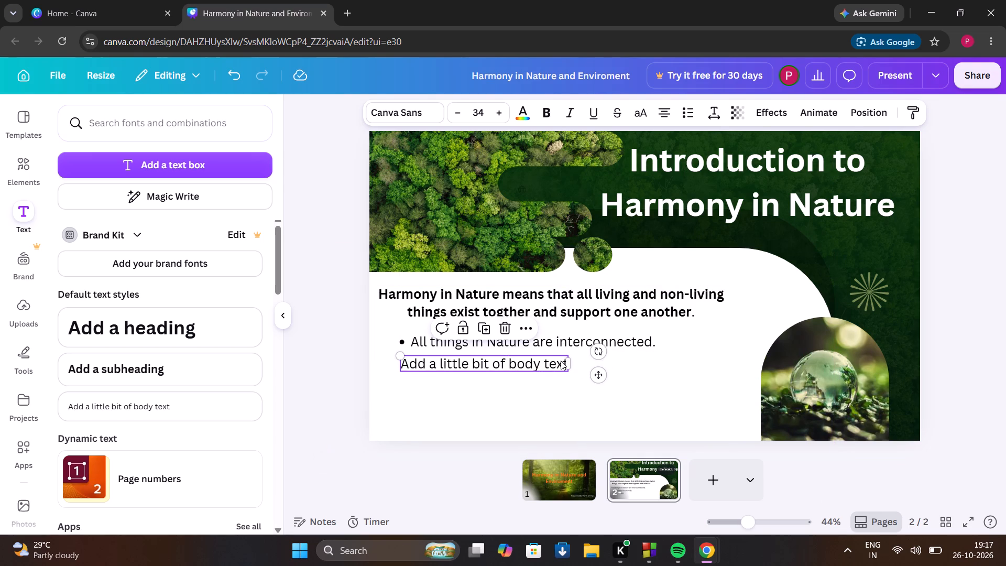
{"action": "key", "text": "BackSpace"}
{"action": "key", "text": "BackSpace"}
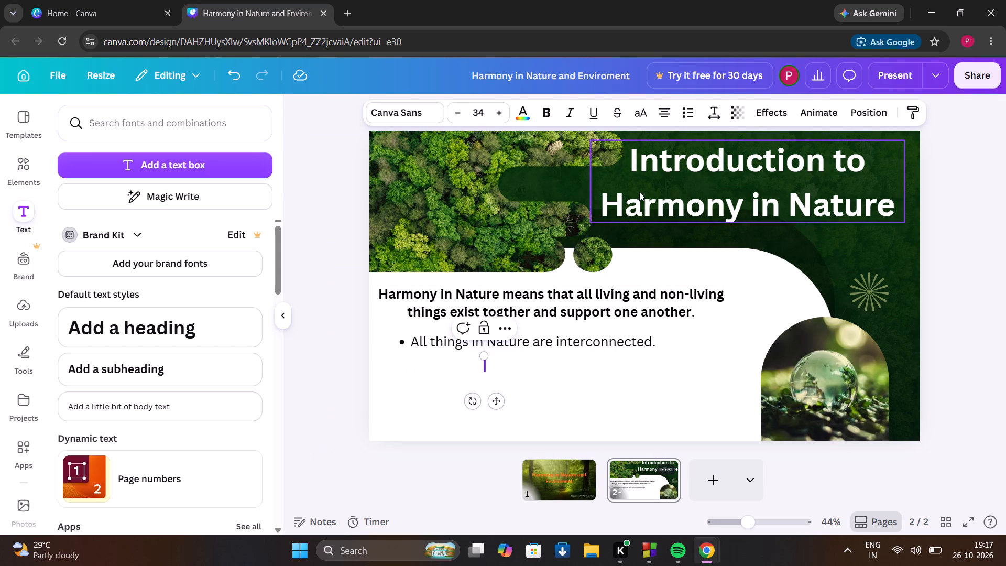
{"action": "left_click", "coordinate": [687, 106]}
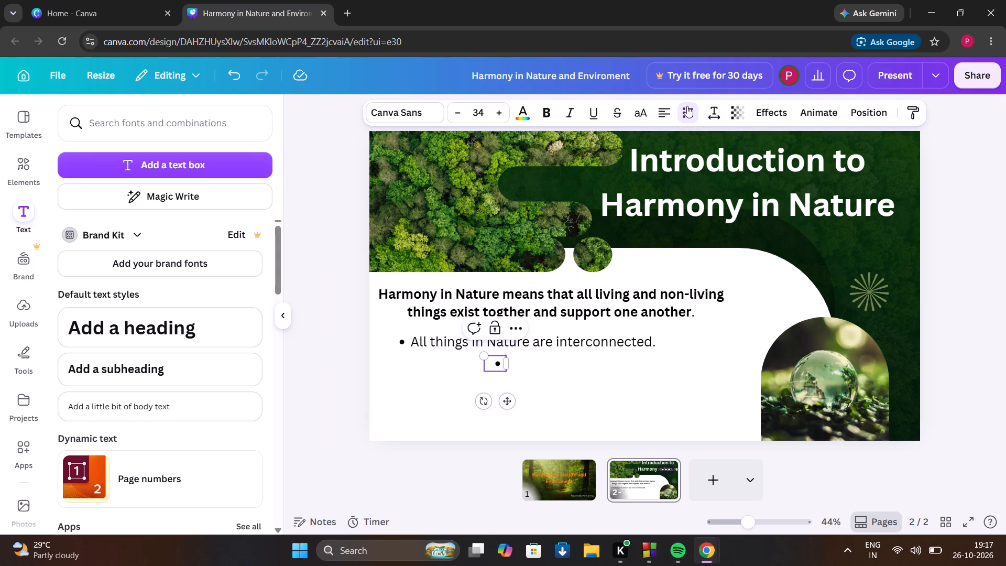
{"action": "type", "text": "Ever"}
{"action": "key", "text": "y"}
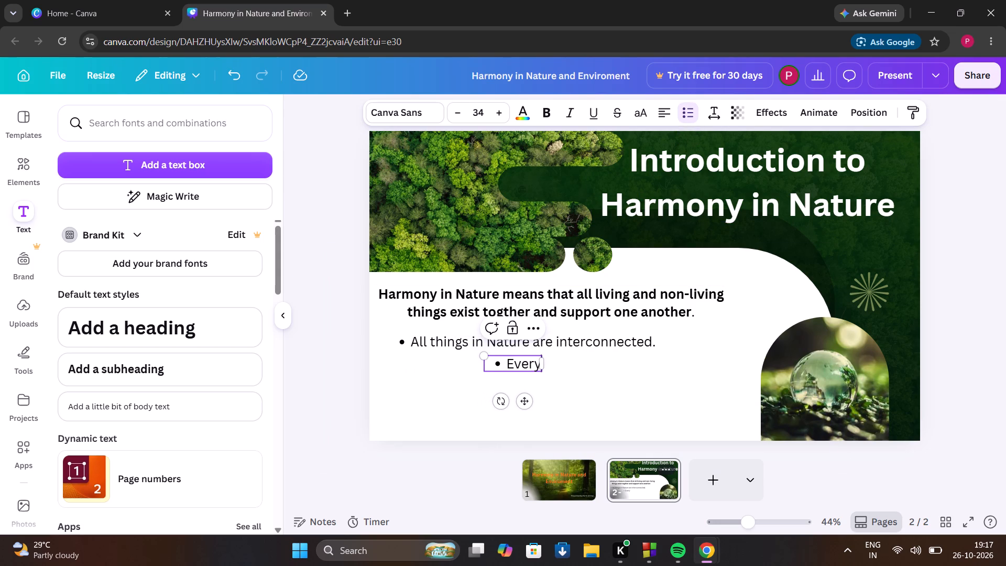
{"action": "key", "text": "space"}
{"action": "type", "text": "component"}
{"action": "key", "text": "space"}
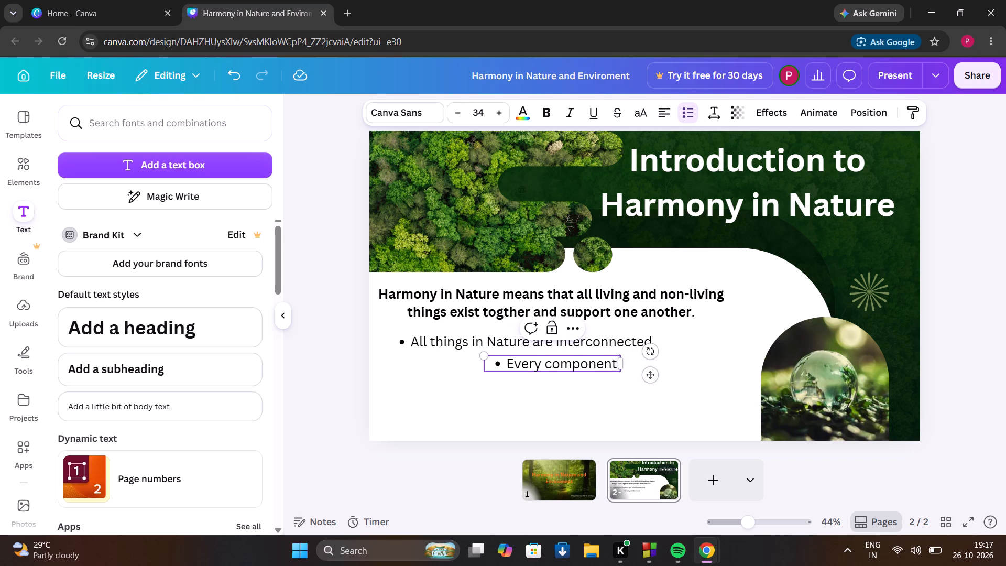
{"action": "type", "text": "has an"}
{"action": "key", "text": "space"}
{"action": "type", "text": "in"}
{"action": "key", "text": "BackSpace"}
{"action": "type", "text": "mportant"}
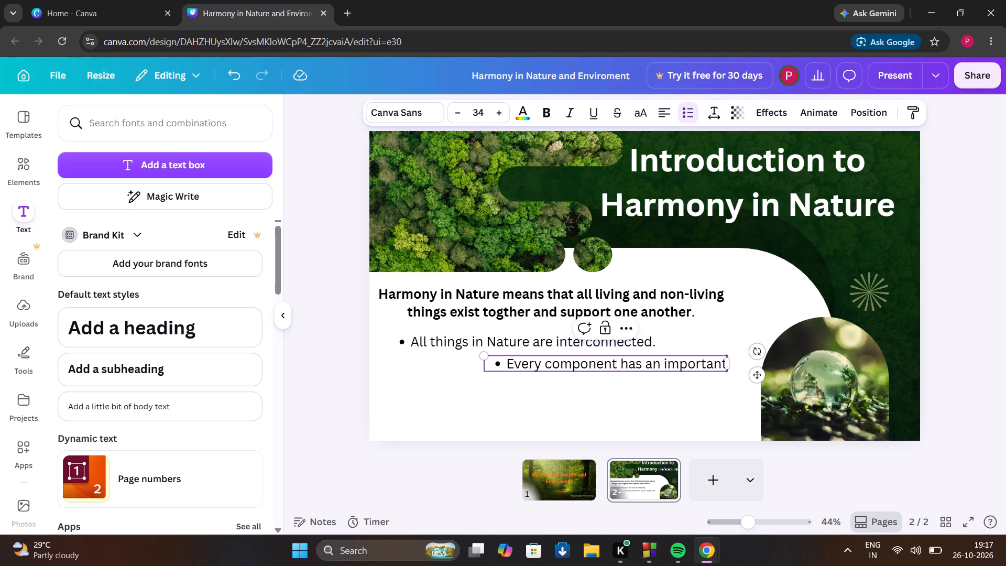
{"action": "key", "text": "space"}
{"action": "type", "text": "role"}
{"action": "key", "text": "shift+greater"}
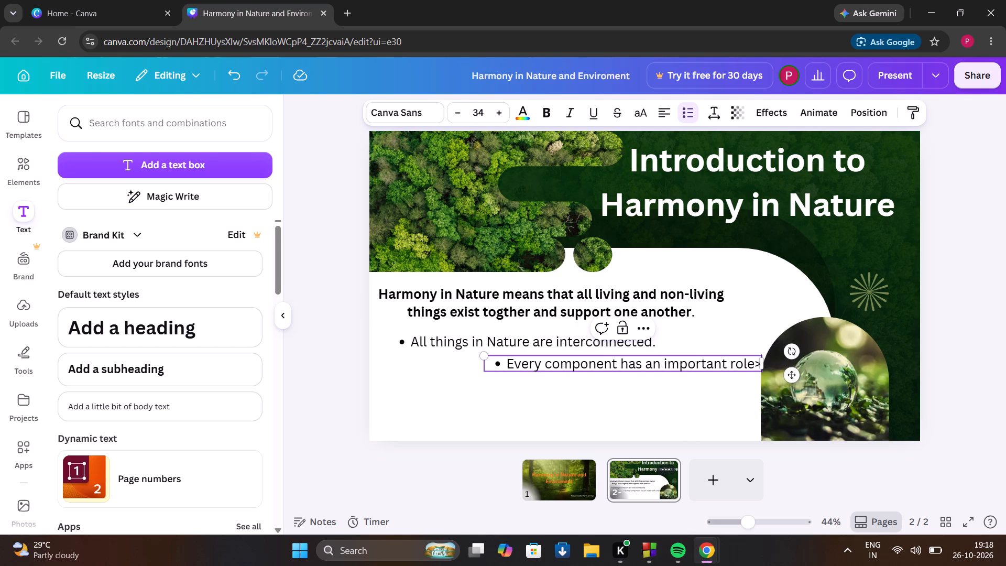
{"action": "key", "text": "BackSpace"}
{"action": "key", "text": "period"}
Add a blank line without a bullet mark beneath "Every component has an important role.".
{"action": "key", "text": "Return"}
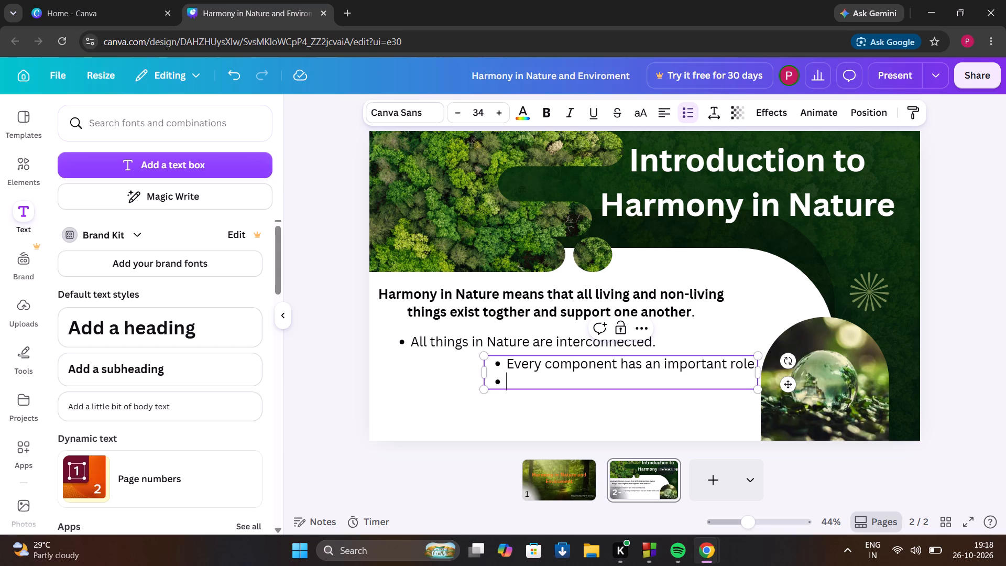
{"action": "key", "text": "BackSpace"}
{"action": "key", "text": "Return"}
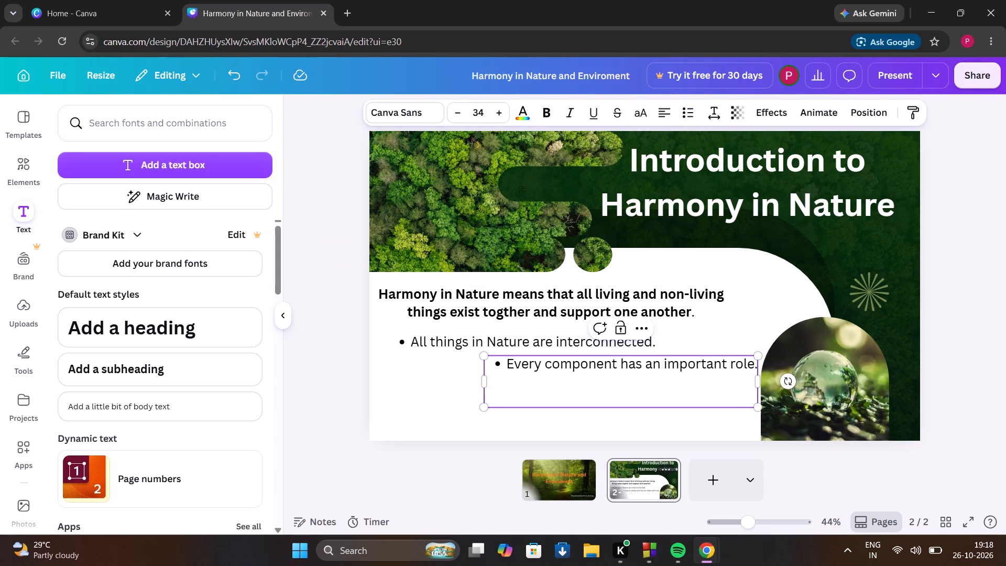
{"action": "key", "text": "BackSpace"}
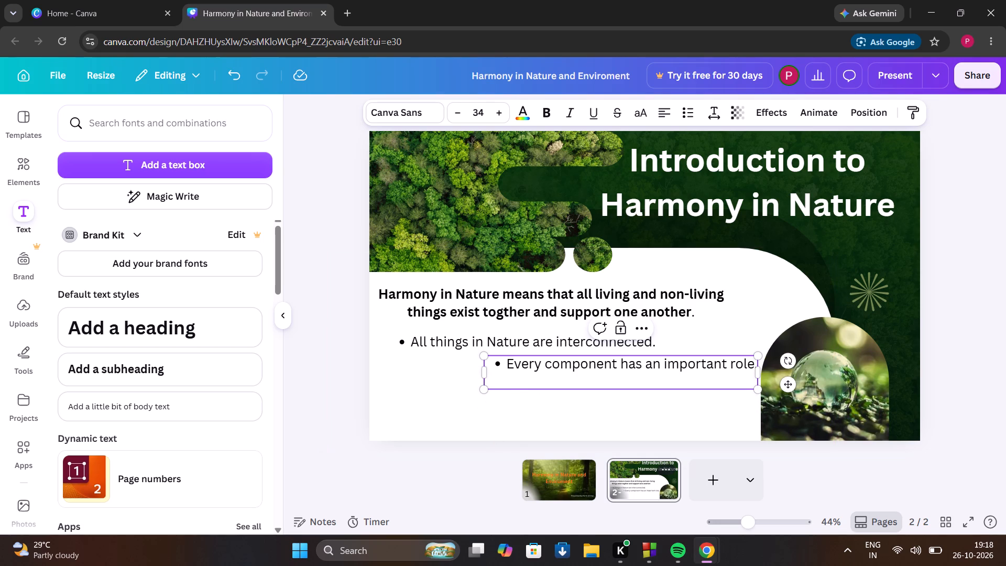
Remove the blank line beneath the "Every component has an important role." bullet.
{"action": "left_click", "coordinate": [497, 382]}
{"action": "key", "text": "BackSpace"}
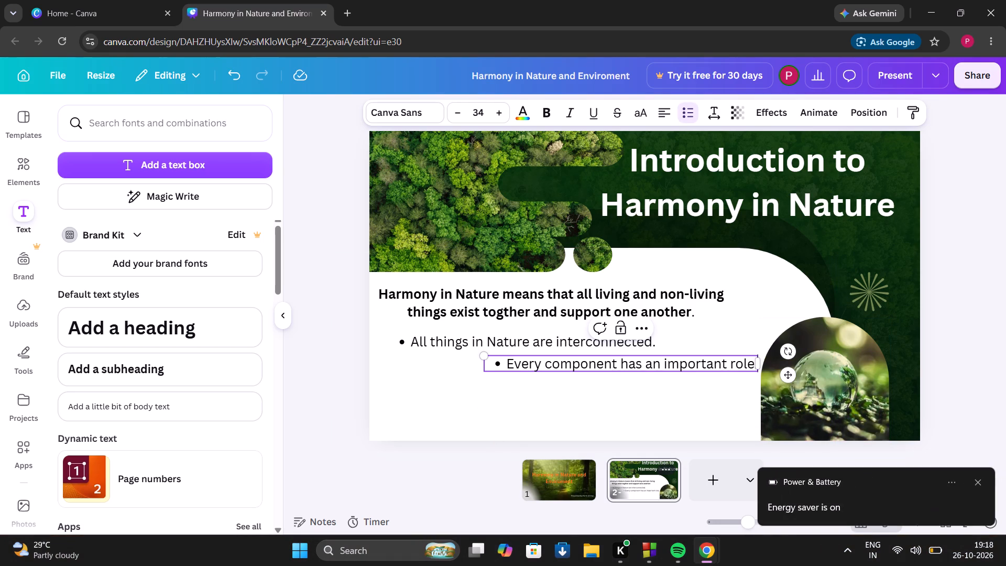
Add a bullet reading "Maintaining balance in nature is essential for life" beneath the important-role bullet, and start another bullet under it.
{"action": "left_click", "coordinate": [753, 366]}
{"action": "left_click", "coordinate": [979, 486]}
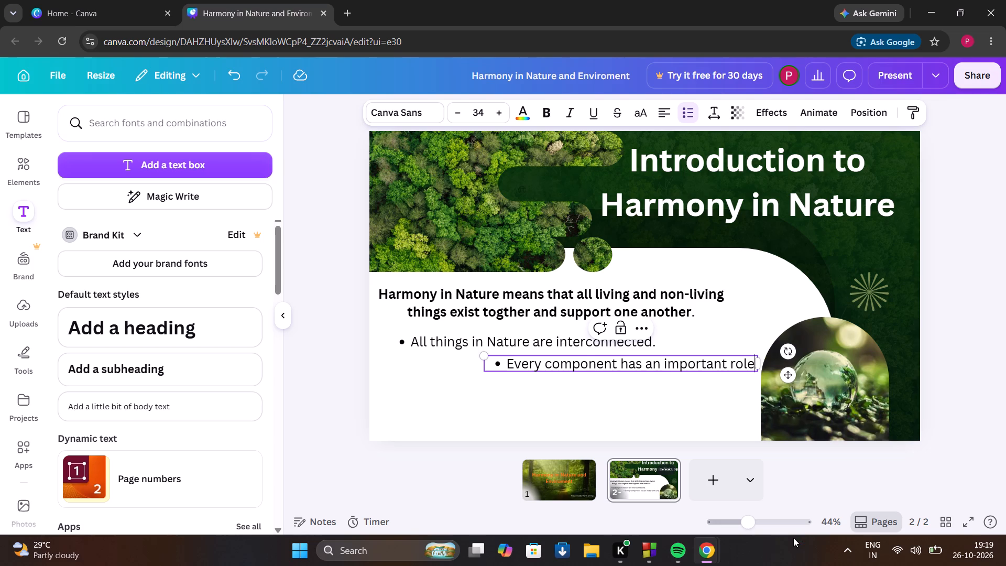
{"action": "key", "text": "period"}
{"action": "key", "text": "Return"}
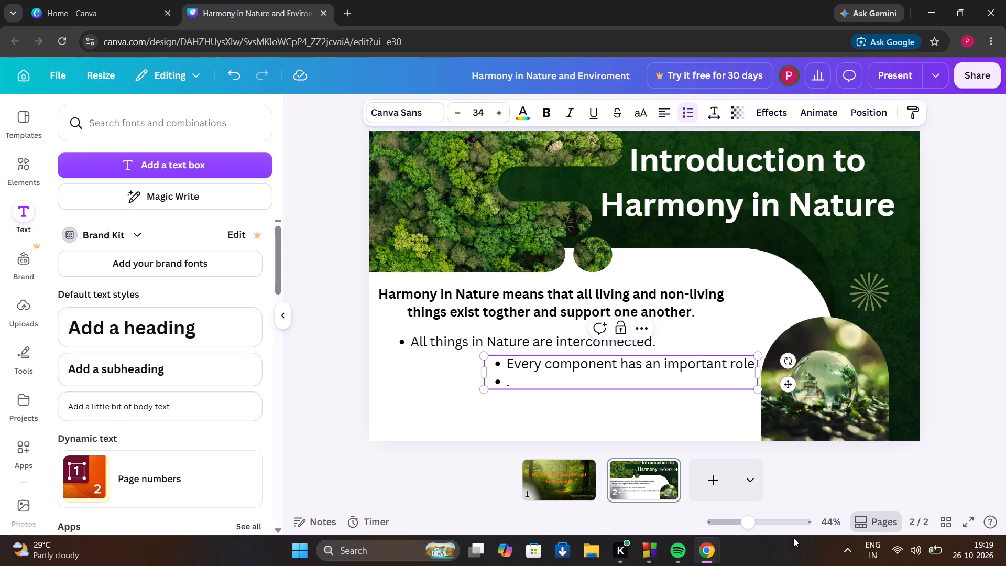
{"action": "type", "text": "Maint"}
{"action": "type", "text": "ain"}
{"action": "key", "text": "g"}
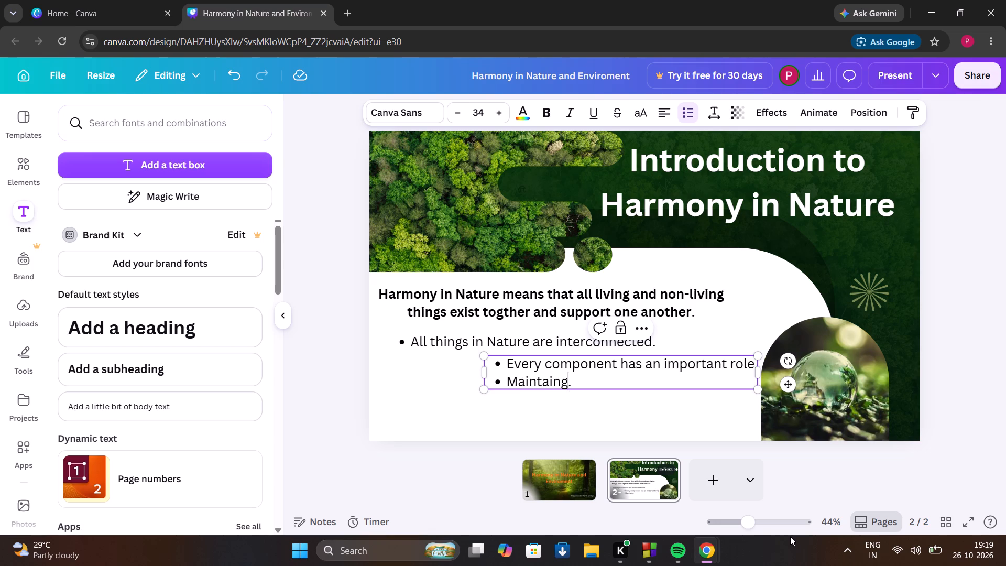
{"action": "key", "text": "BackSpace"}
{"action": "type", "text": "ing"}
{"action": "key", "text": "space"}
{"action": "type", "text": "balance"}
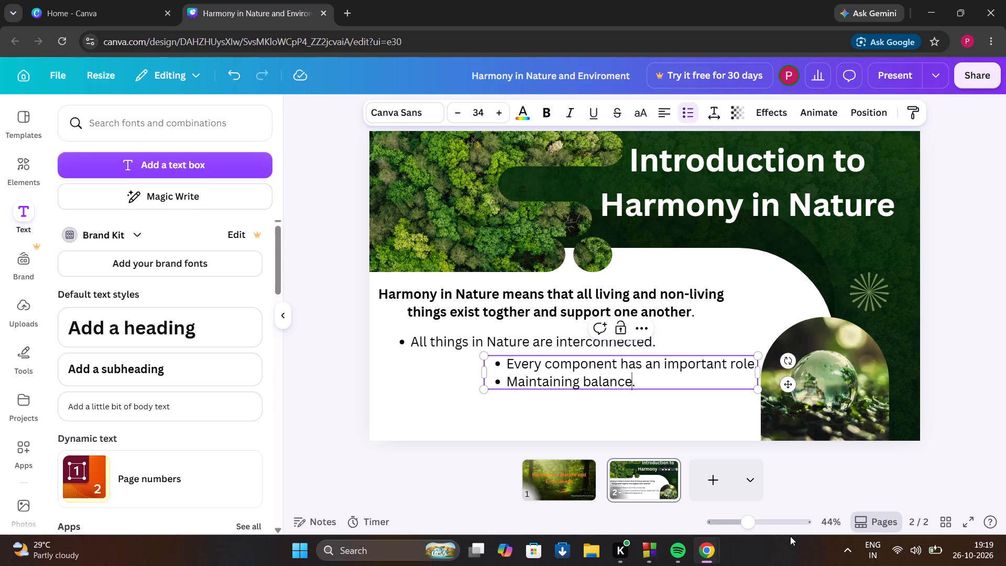
{"action": "key", "text": "space"}
{"action": "type", "text": "in nature"}
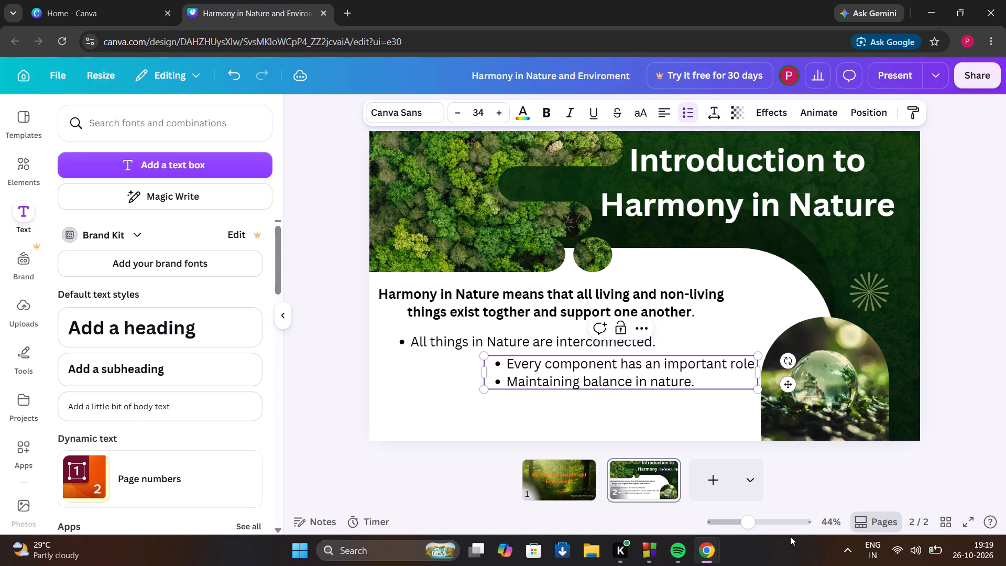
{"action": "key", "text": "space"}
{"action": "type", "text": "is essential"}
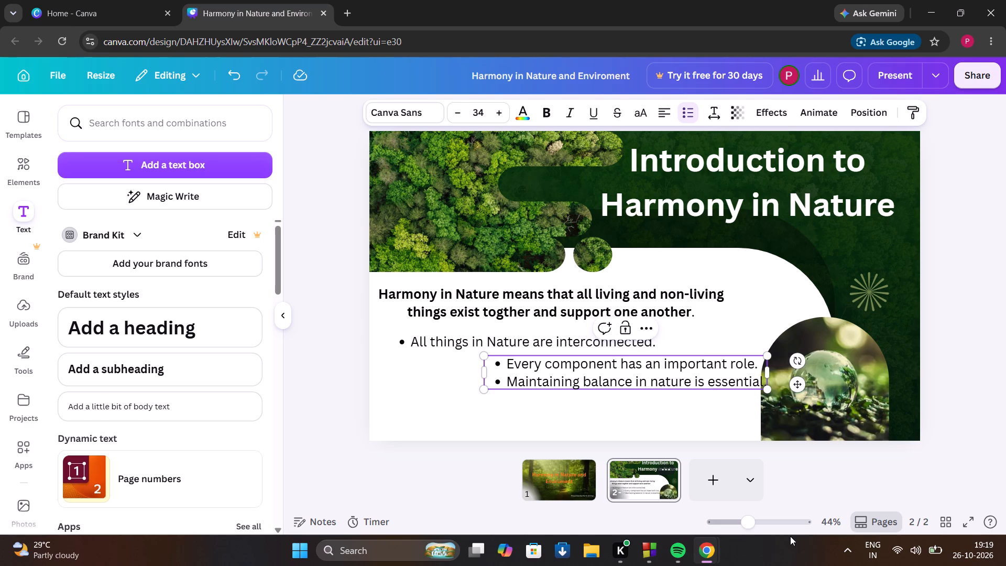
{"action": "key", "text": "space"}
{"action": "type", "text": "for"}
{"action": "key", "text": "space"}
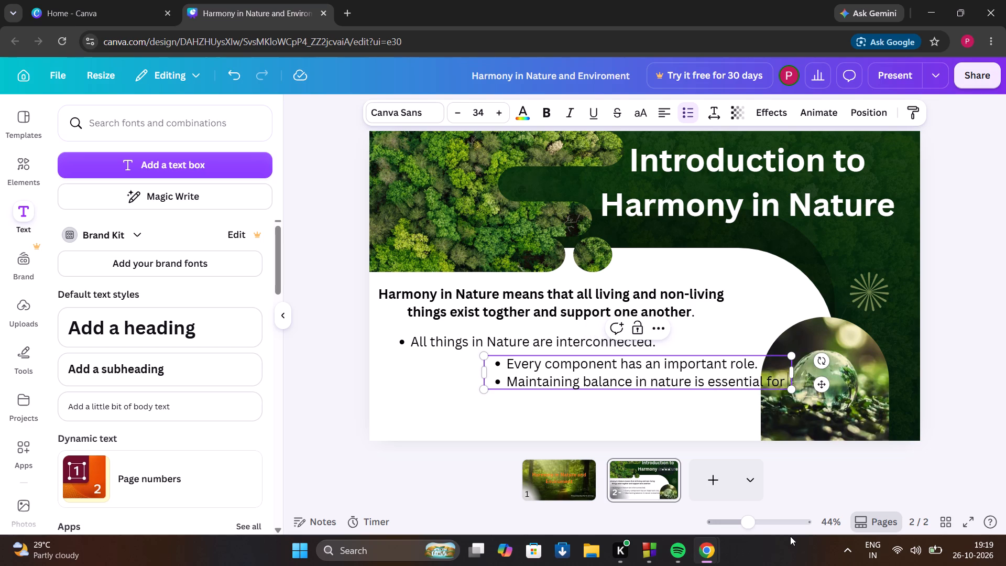
{"action": "type", "text": "li"}
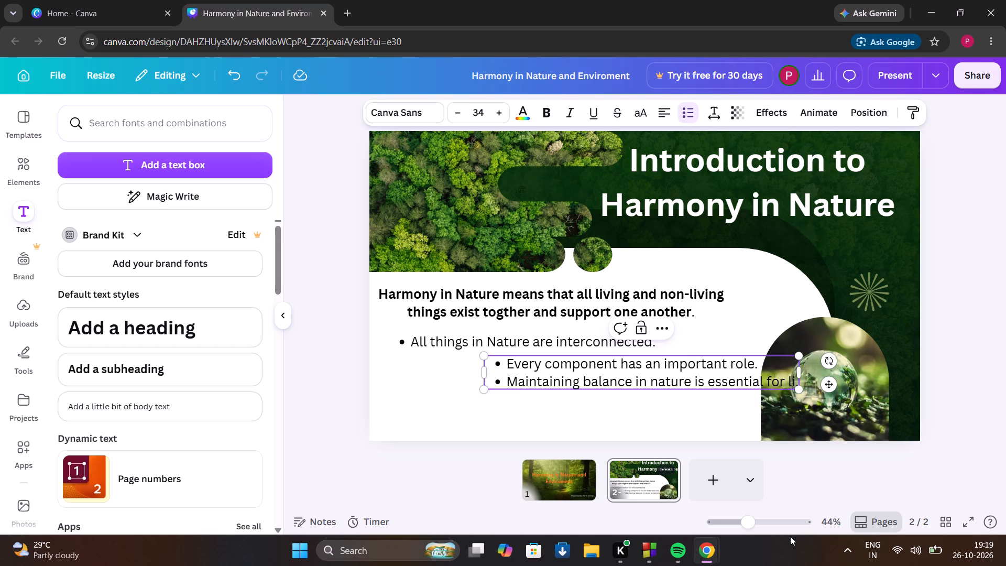
{"action": "type", "text": "fe"}
{"action": "key", "text": "Return"}
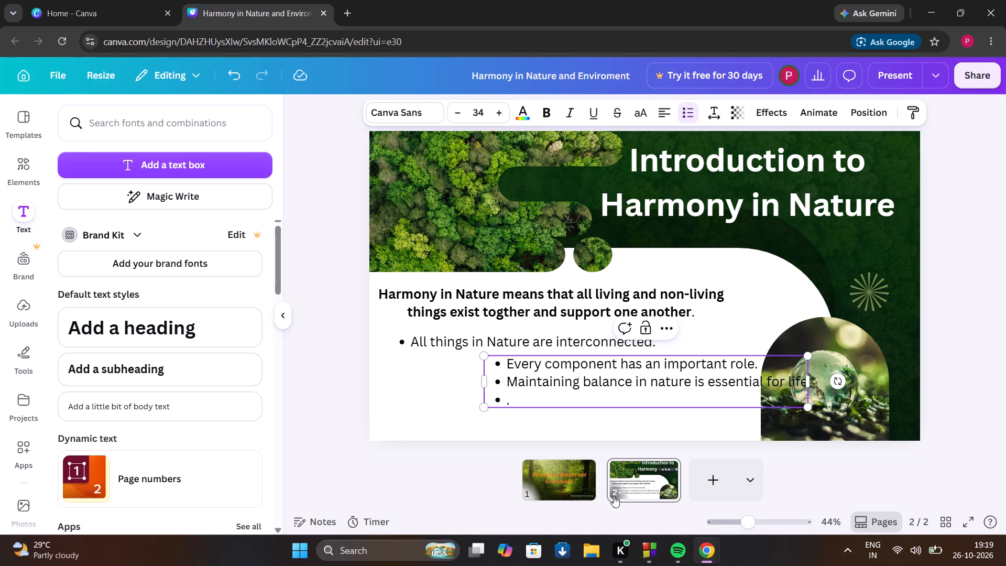
Widen the text box leftward to about 1,462 so its bullets align with "All things in Nature are interconnected.".
{"action": "left_click_drag", "start_coordinate": [479, 380], "coordinate": [451, 386]}
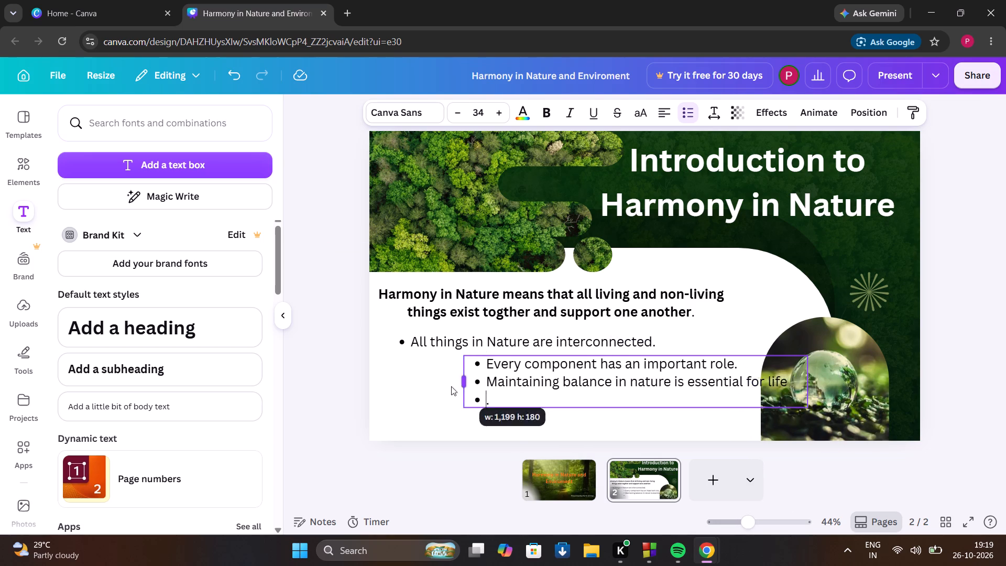
{"action": "left_click_drag", "start_coordinate": [451, 386], "coordinate": [388, 389]}
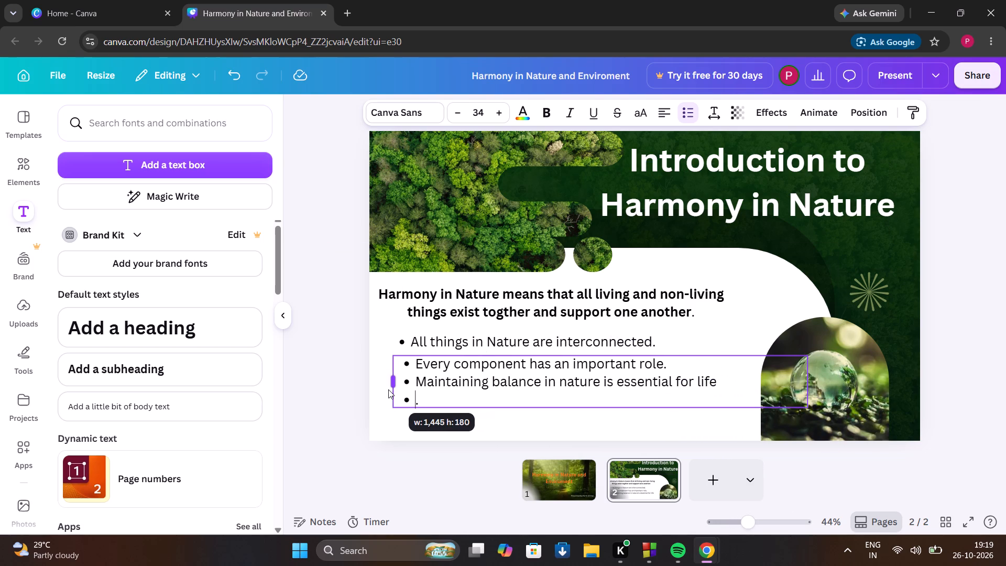
{"action": "left_click_drag", "start_coordinate": [388, 389], "coordinate": [385, 392]}
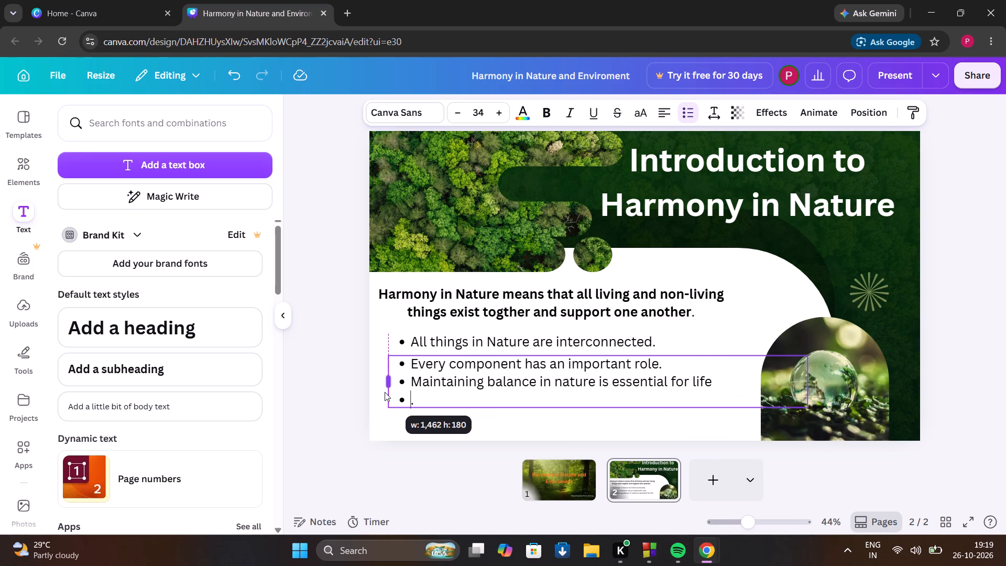
{"action": "left_click_drag", "start_coordinate": [385, 392], "coordinate": [384, 392]}
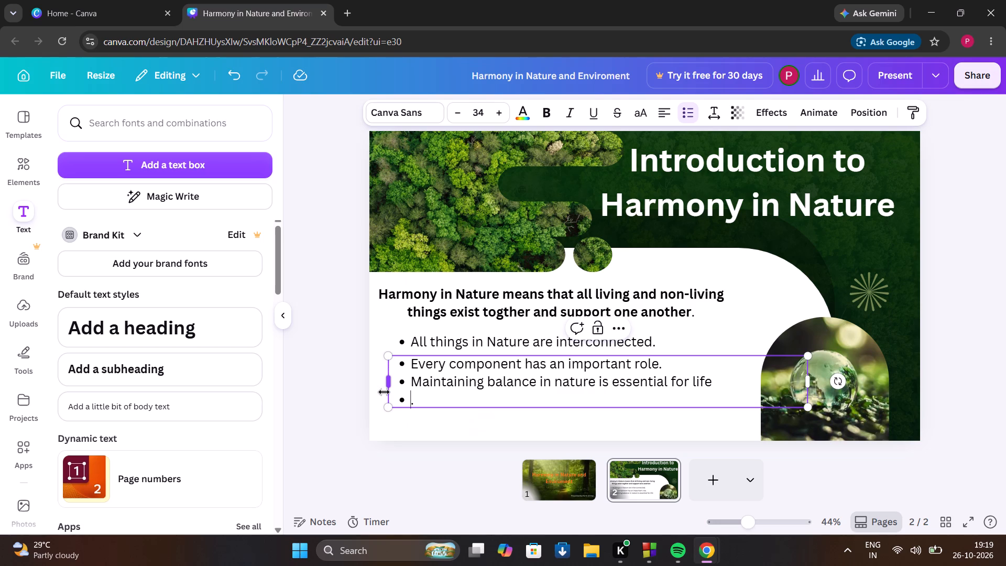
Add a period at the end of the "Maintaining balance in nature is essential for life" bullet.
{"action": "left_click", "coordinate": [710, 381]}
{"action": "key", "text": "period"}
Fill the last bullet with "Human beings should live in harmony with nature,not exploit it.".
{"action": "left_click", "coordinate": [411, 398]}
{"action": "type", "text": "Human"}
{"action": "key", "text": "space"}
{"action": "type", "text": "beings"}
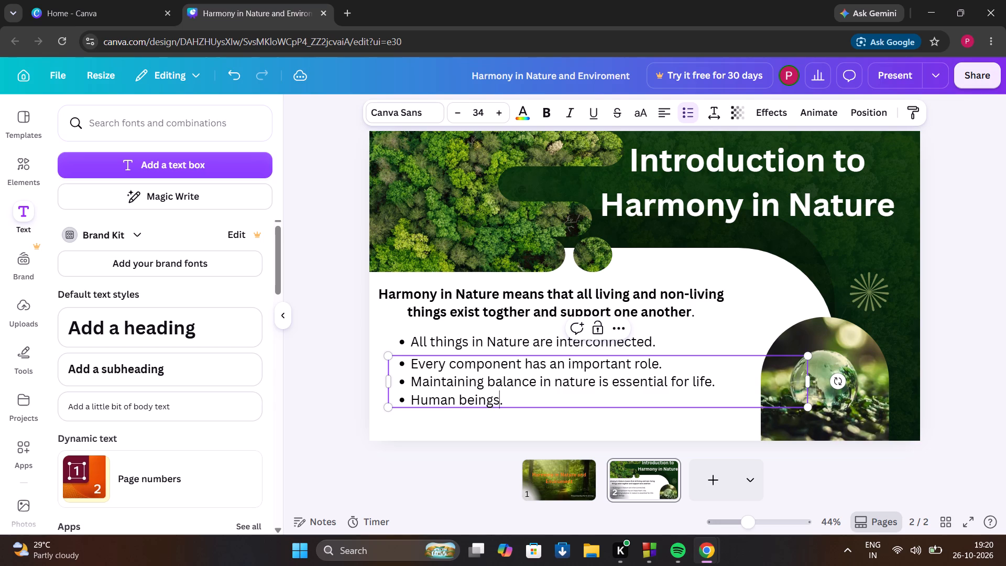
{"action": "key", "text": "space"}
{"action": "type", "text": "sh"}
{"action": "type", "text": "ould"}
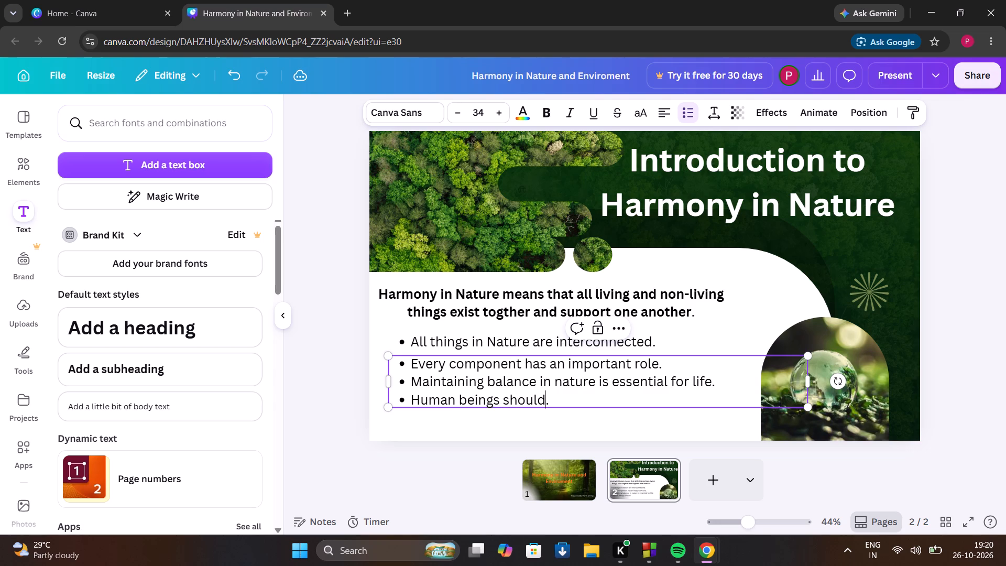
{"action": "key", "text": "space"}
{"action": "type", "text": "live in"}
{"action": "key", "text": "space"}
{"action": "key", "text": "h"}
{"action": "type", "text": "arm"}
{"action": "type", "text": "ony"}
{"action": "key", "text": "space"}
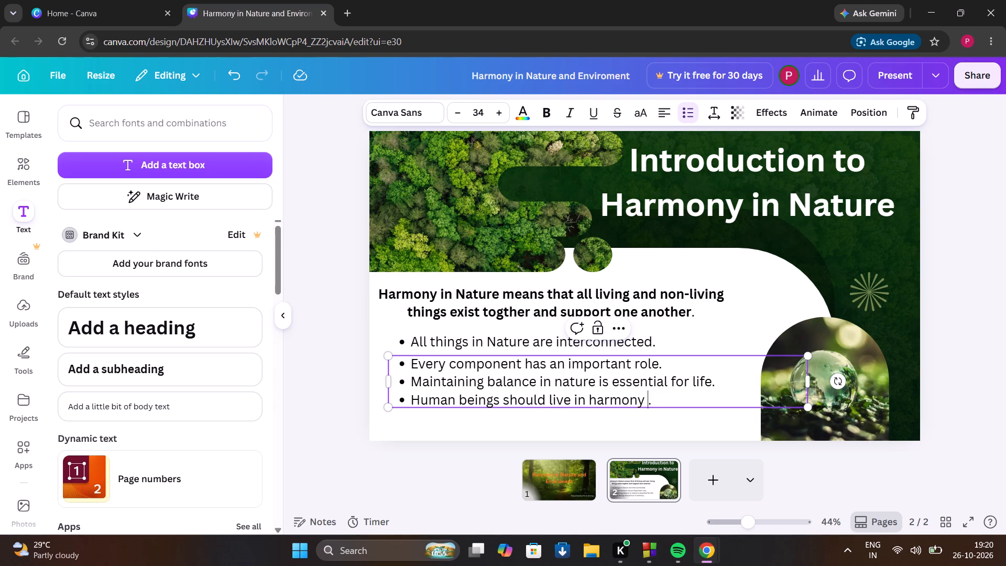
{"action": "type", "text": "with nature"}
{"action": "type", "text": ",no`"}
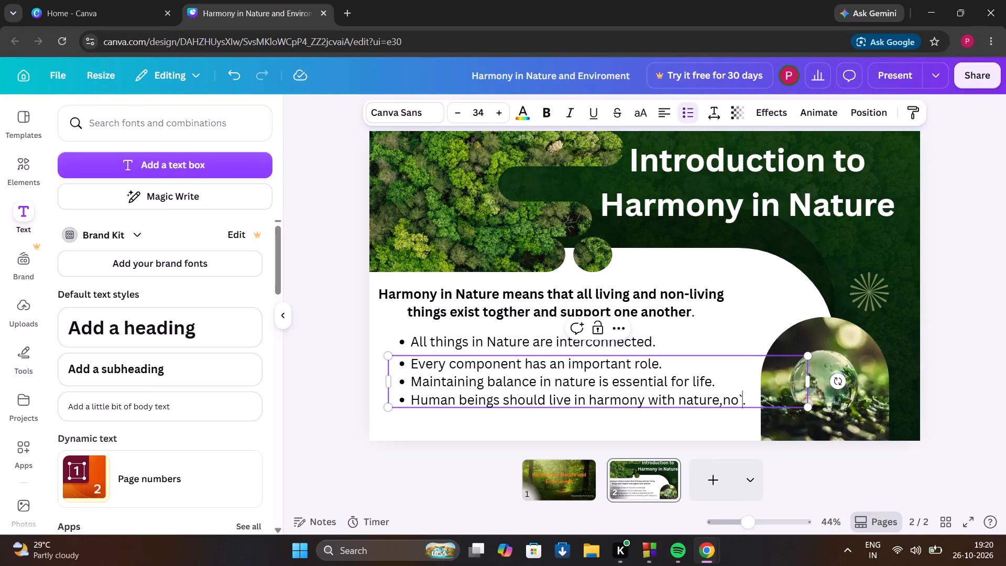
{"action": "key", "text": "BackSpace"}
{"action": "key", "text": "t"}
{"action": "key", "text": "space"}
{"action": "type", "text": "expl"}
{"action": "type", "text": "oi"}
{"action": "key", "text": "t"}
{"action": "key", "text": "space"}
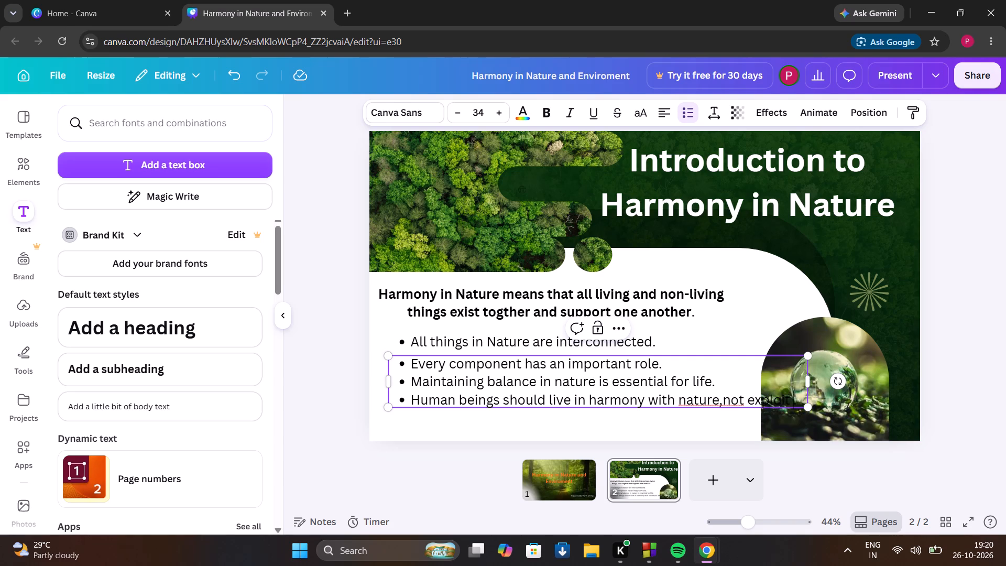
{"action": "type", "text": "it"}
Break the last bullet after "not" so "exploit it." sits on its own line without a bullet mark.
{"action": "left_click", "coordinate": [744, 401]}
{"action": "key", "text": "Return"}
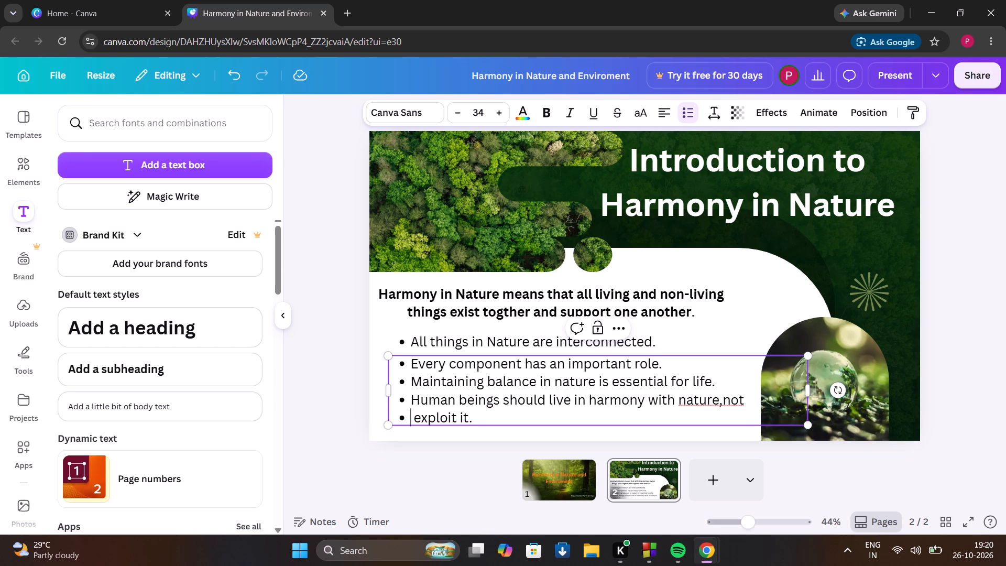
{"action": "left_click", "coordinate": [402, 415]}
{"action": "key", "text": "BackSpace"}
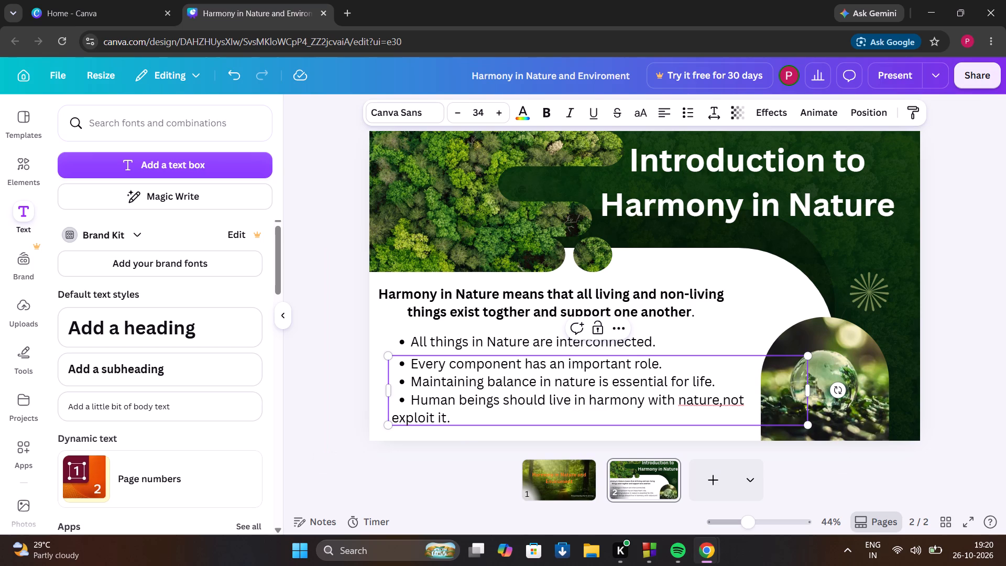
Indent the "exploit it." line with six spaces so it aligns with the last bullet's text.
{"action": "left_click", "coordinate": [390, 419]}
{"action": "key", "text": "space"}
{"action": "key", "text": "space"}
{"action": "key", "text": "space"}
{"action": "key", "text": "space"}
{"action": "key", "text": "space"}
{"action": "key", "text": "space"}
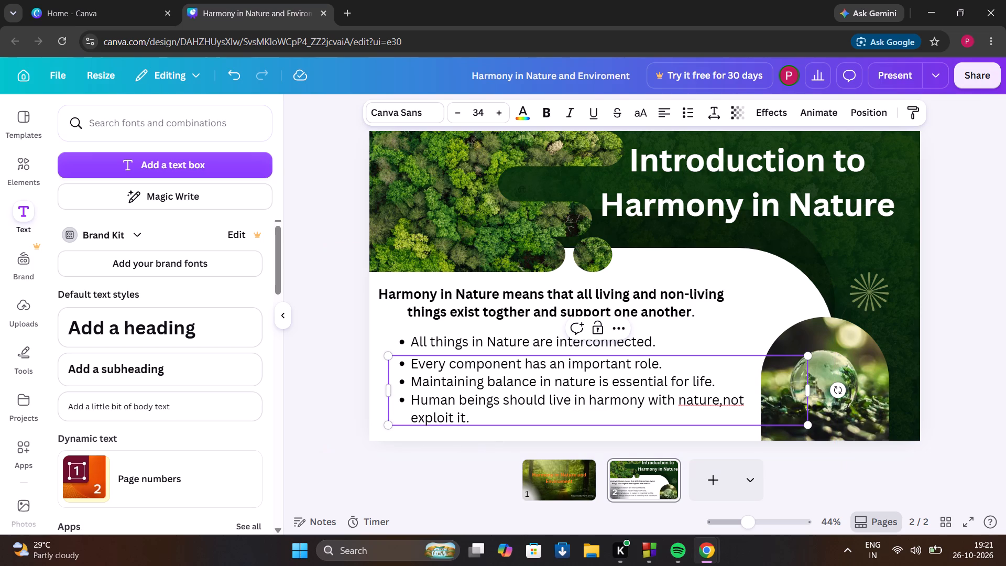
{"action": "left_click", "coordinate": [475, 403]}
{"action": "left_click", "coordinate": [485, 422]}
{"action": "left_click", "coordinate": [353, 345]}
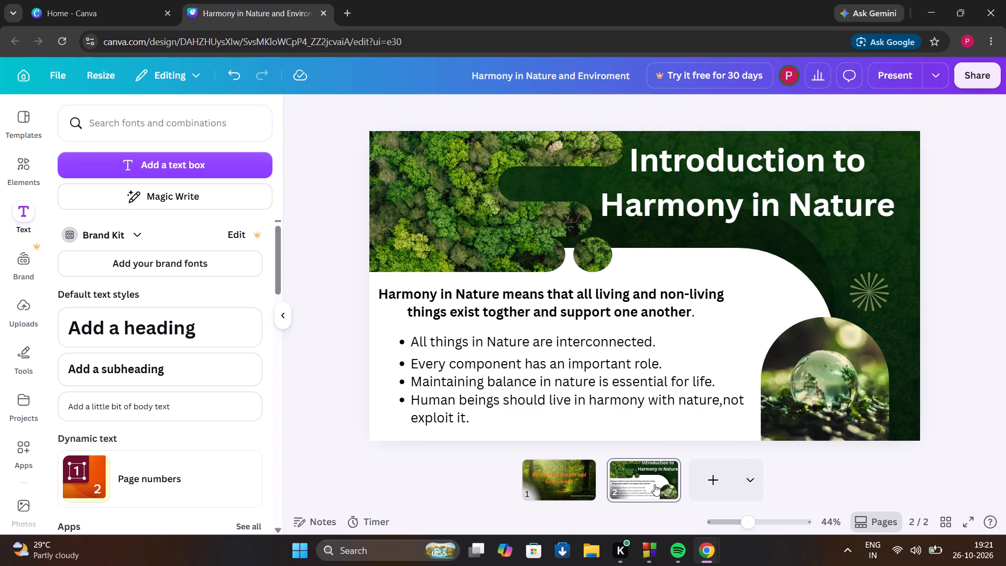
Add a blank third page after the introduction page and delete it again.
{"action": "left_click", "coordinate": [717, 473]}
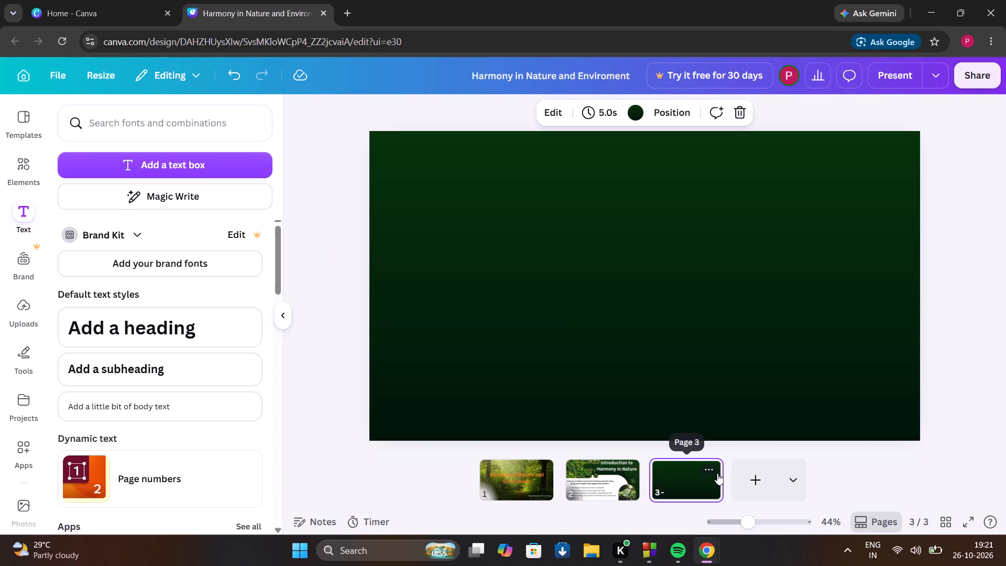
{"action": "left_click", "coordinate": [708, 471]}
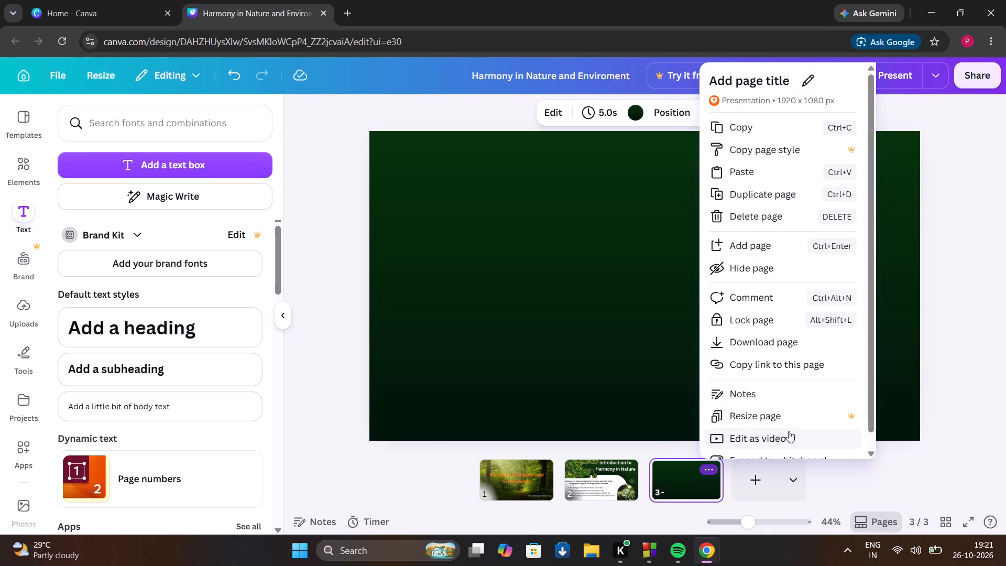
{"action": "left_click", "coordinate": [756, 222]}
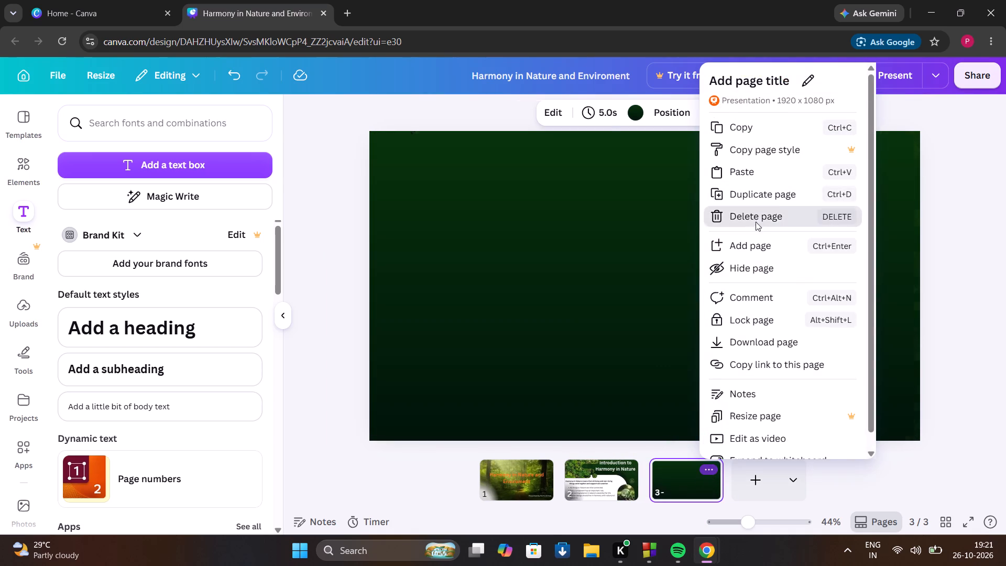
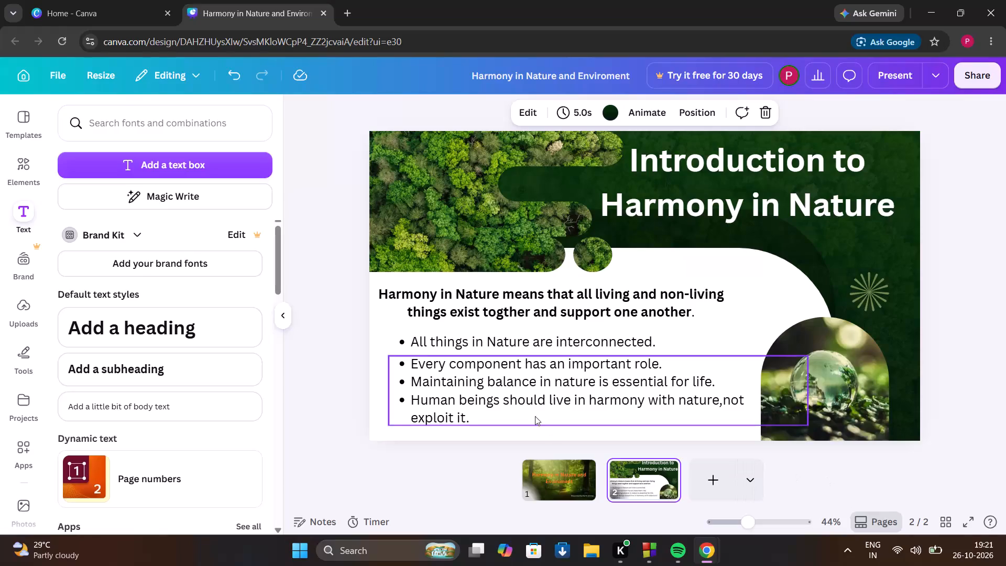
Look through the page layouts of the Green and White Simple Saving The Earth Presentation template and its similar templates.
{"action": "left_click", "coordinate": [17, 133]}
{"action": "scroll", "coordinate": [335, 349], "scroll_direction": "down", "scroll_amount": 2}
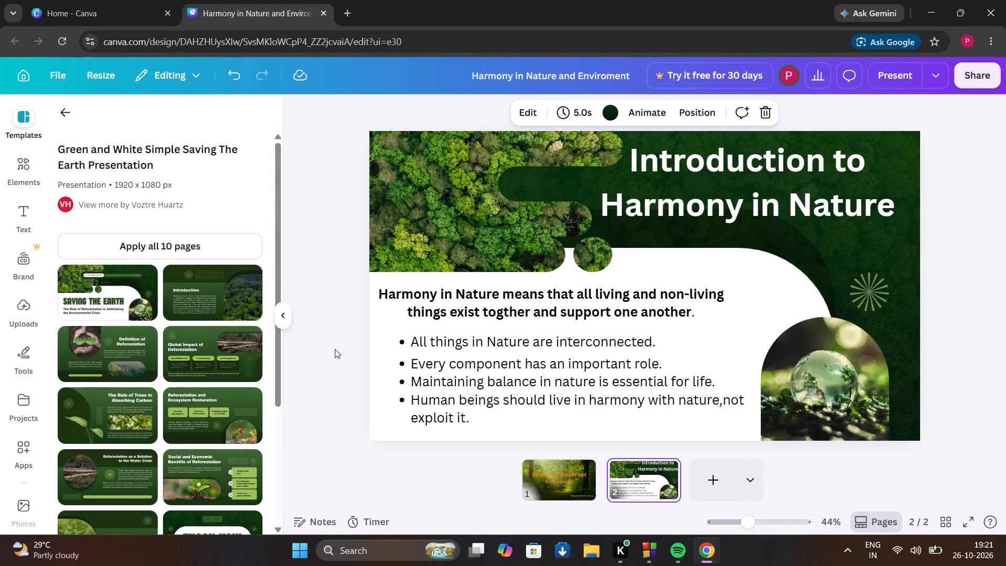
{"action": "scroll", "coordinate": [170, 363], "scroll_direction": "down", "scroll_amount": 4}
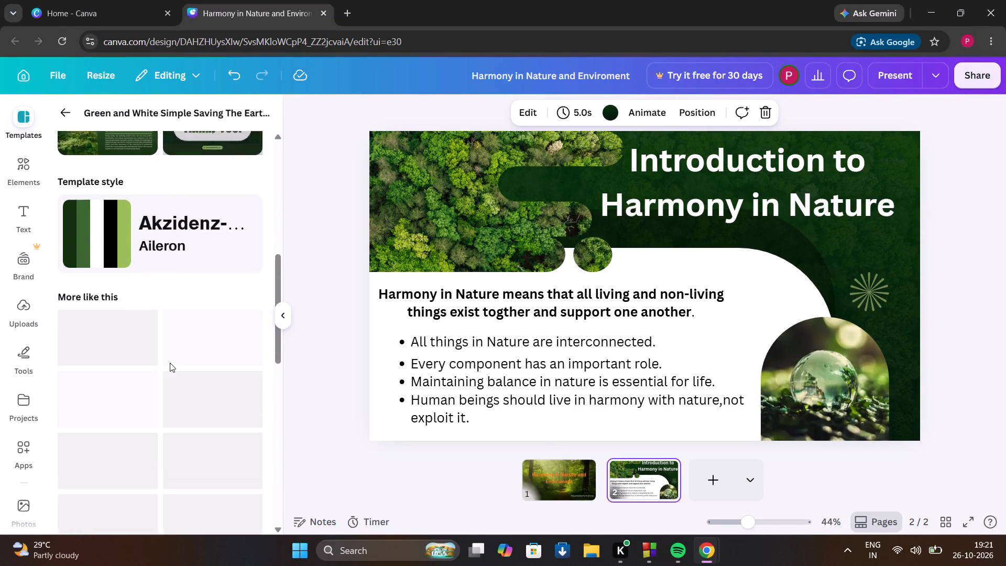
{"action": "scroll", "coordinate": [170, 363], "scroll_direction": "down", "scroll_amount": 1}
{"action": "scroll", "coordinate": [170, 363], "scroll_direction": "up", "scroll_amount": 5}
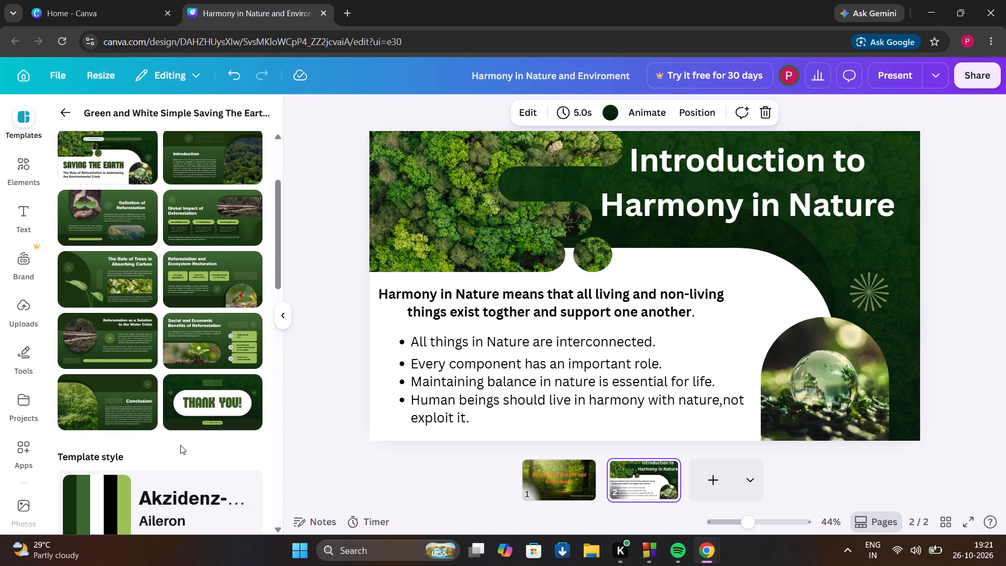
{"action": "scroll", "coordinate": [180, 445], "scroll_direction": "up", "scroll_amount": 2}
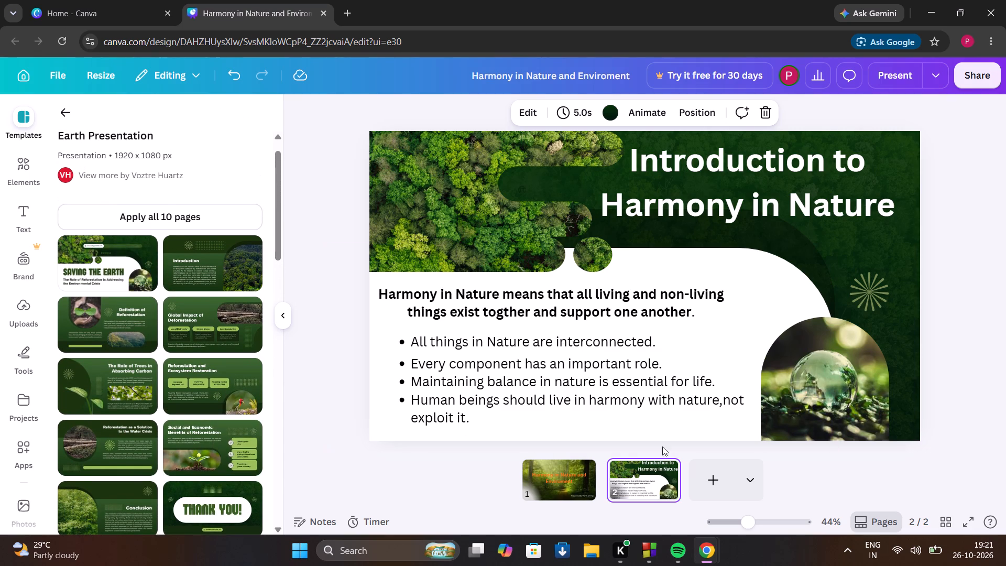
Add a blank third page after the introduction page.
{"action": "left_click", "coordinate": [702, 481]}
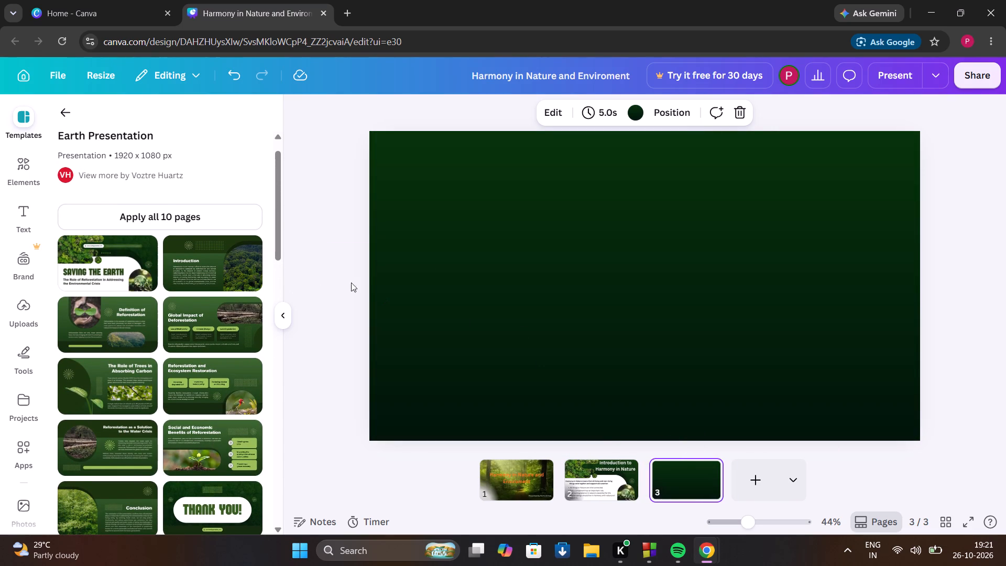
{"action": "left_click", "coordinate": [390, 167]}
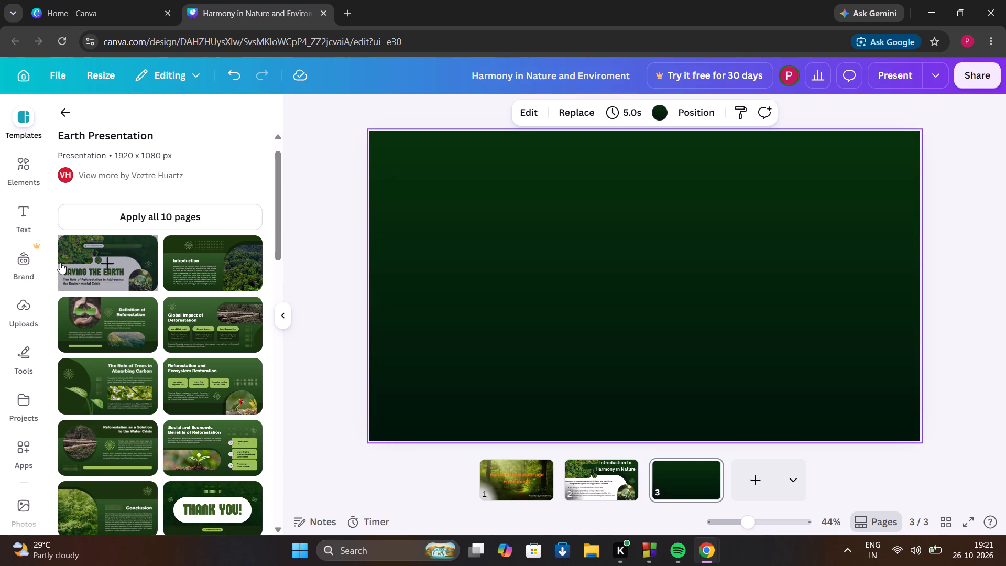
Add a body text box to the third page and place it near the page's upper-left corner.
{"action": "left_click", "coordinate": [17, 224]}
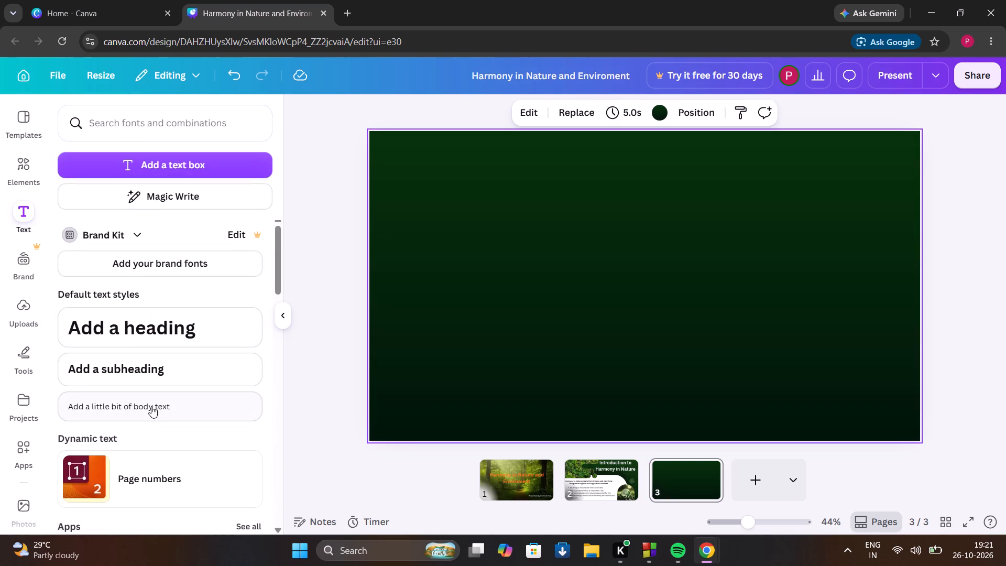
{"action": "left_click", "coordinate": [157, 400]}
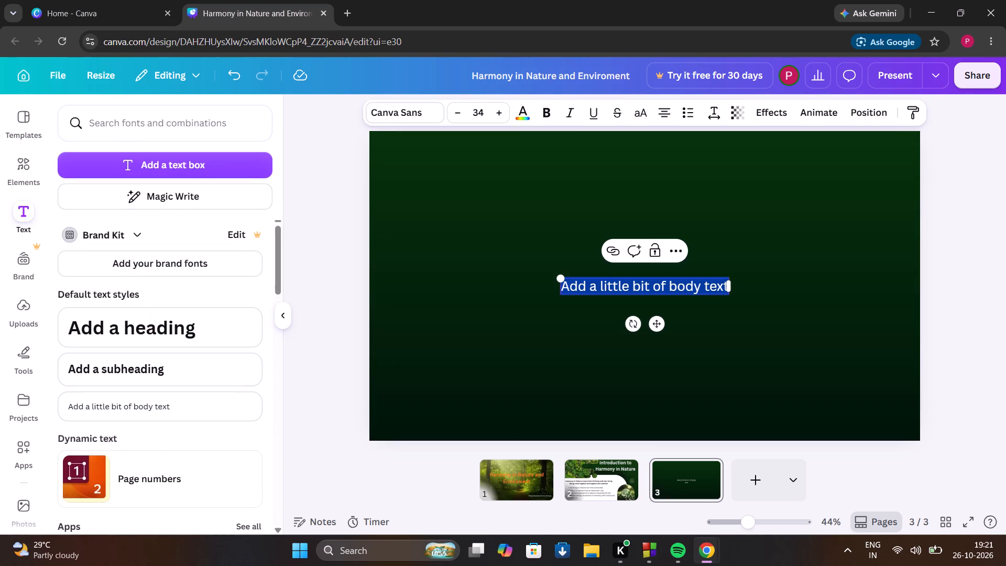
{"action": "left_click_drag", "start_coordinate": [570, 297], "coordinate": [456, 228]}
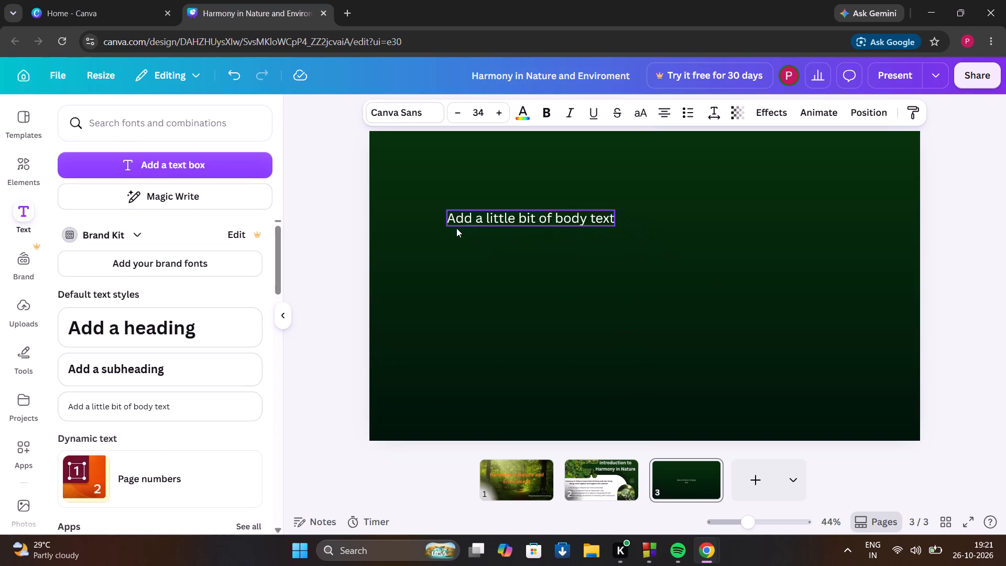
{"action": "left_click_drag", "start_coordinate": [456, 228], "coordinate": [403, 165]}
{"action": "left_click_drag", "start_coordinate": [403, 165], "coordinate": [433, 208]}
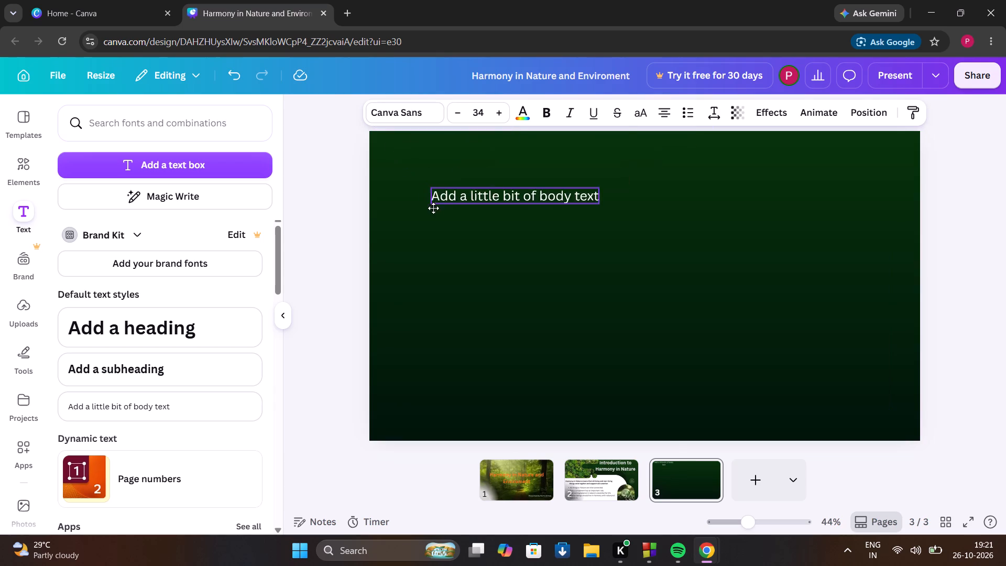
{"action": "left_click_drag", "start_coordinate": [433, 208], "coordinate": [410, 172]}
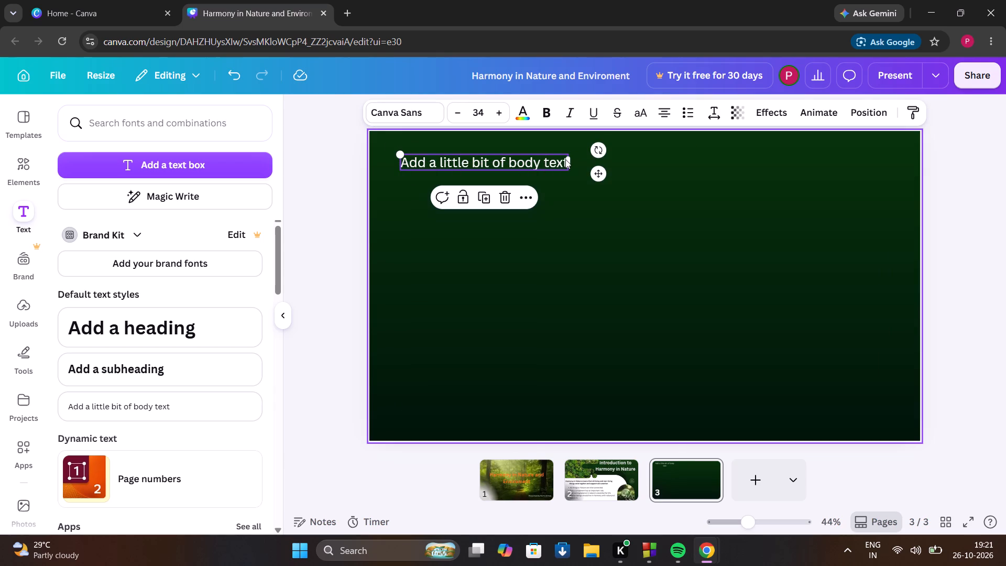
Replace the placeholder in the third page's body text box with the text "four orders".
{"action": "left_click", "coordinate": [565, 159]}
{"action": "key", "text": "BackSpace"}
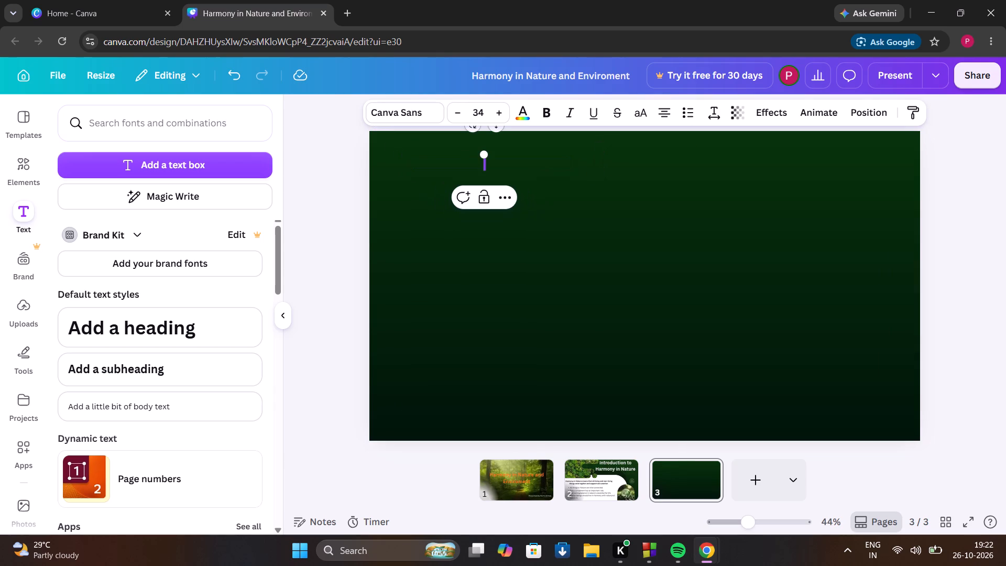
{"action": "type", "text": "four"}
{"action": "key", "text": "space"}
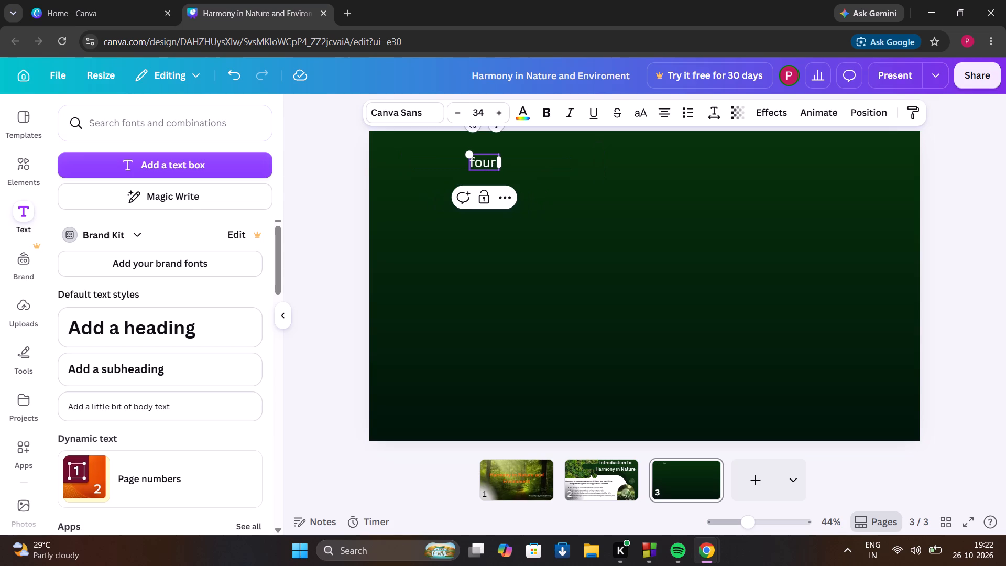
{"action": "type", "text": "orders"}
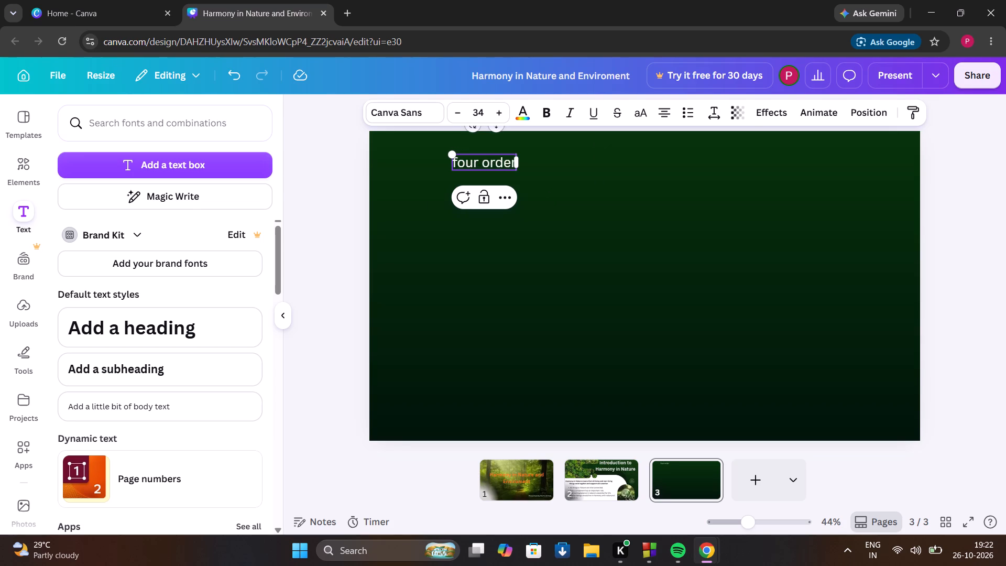
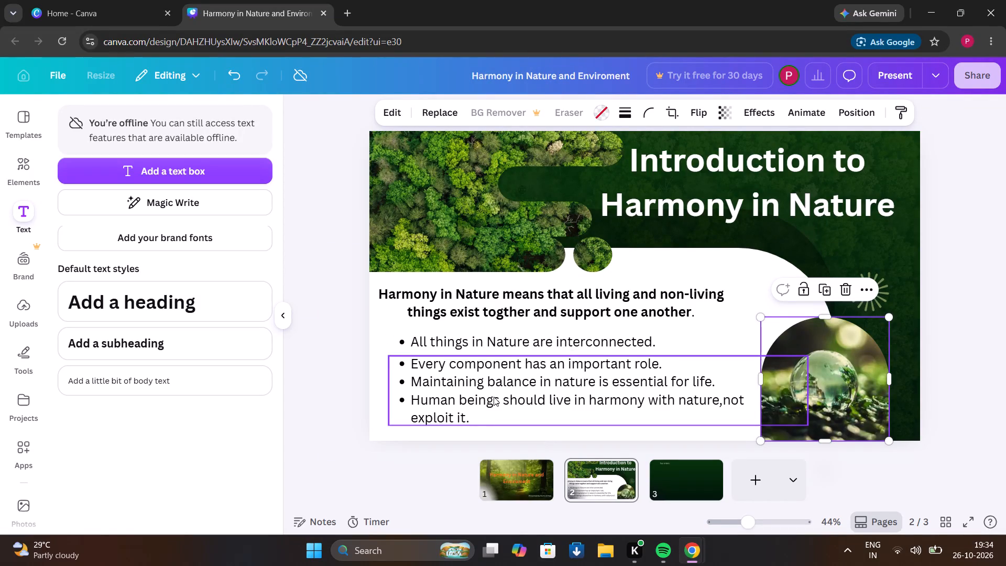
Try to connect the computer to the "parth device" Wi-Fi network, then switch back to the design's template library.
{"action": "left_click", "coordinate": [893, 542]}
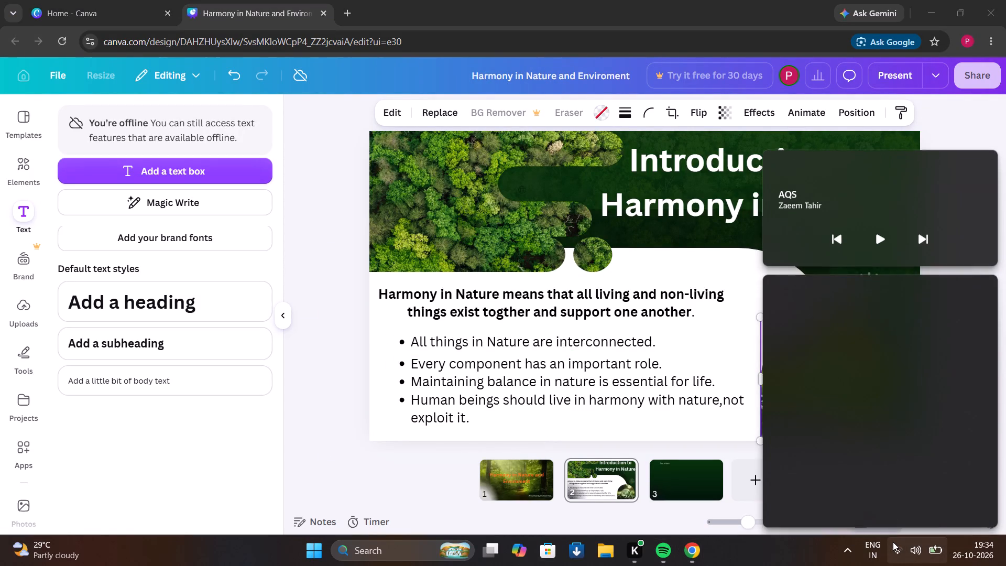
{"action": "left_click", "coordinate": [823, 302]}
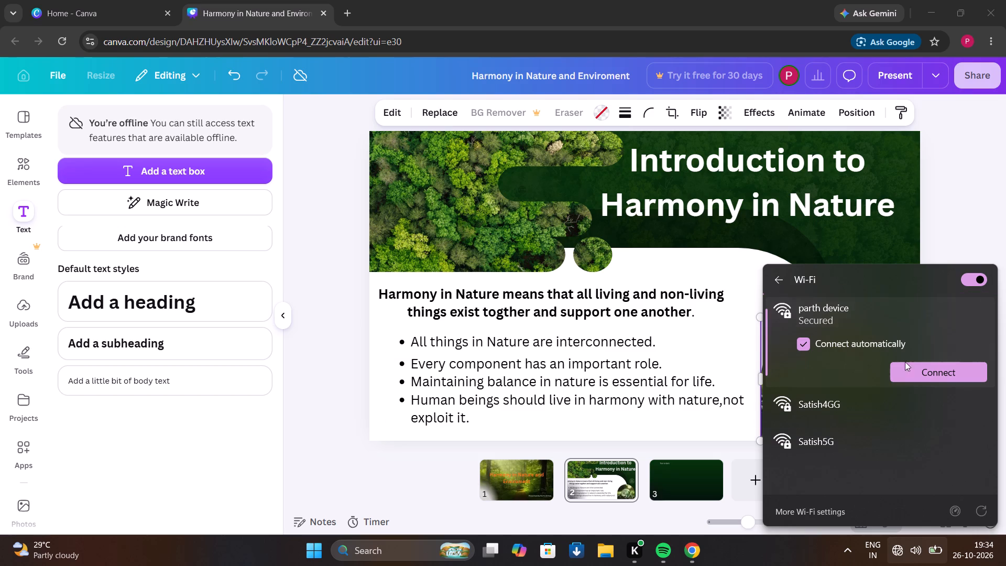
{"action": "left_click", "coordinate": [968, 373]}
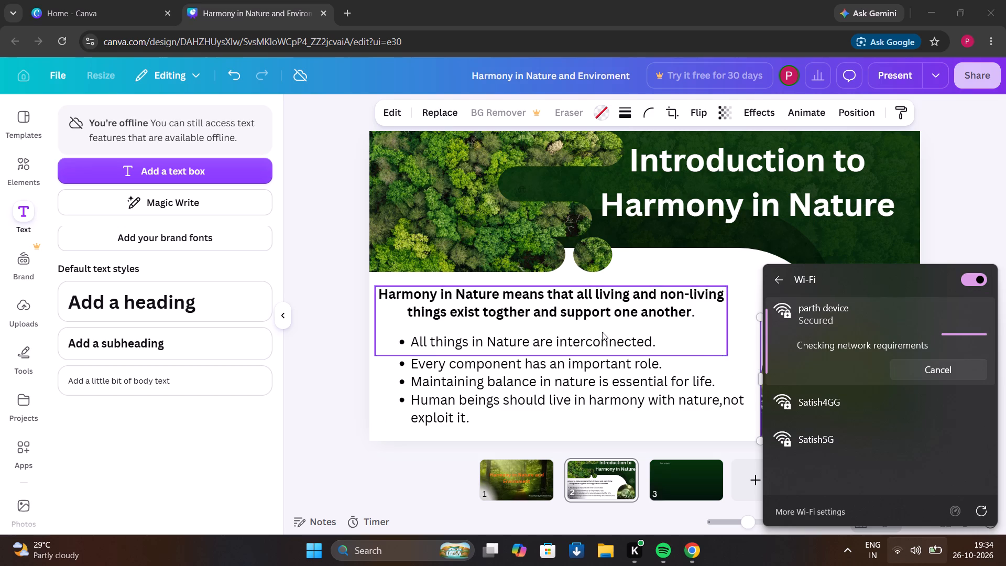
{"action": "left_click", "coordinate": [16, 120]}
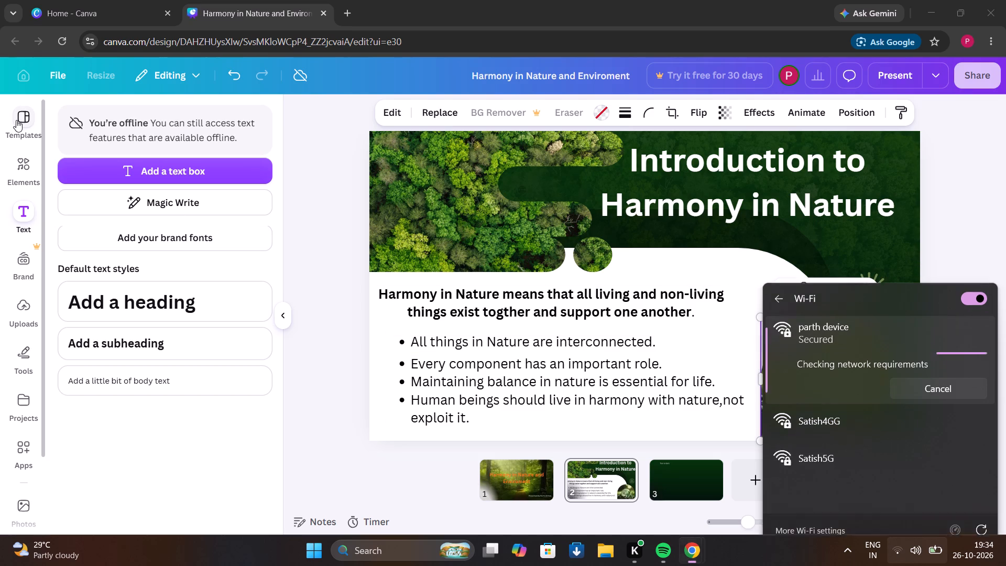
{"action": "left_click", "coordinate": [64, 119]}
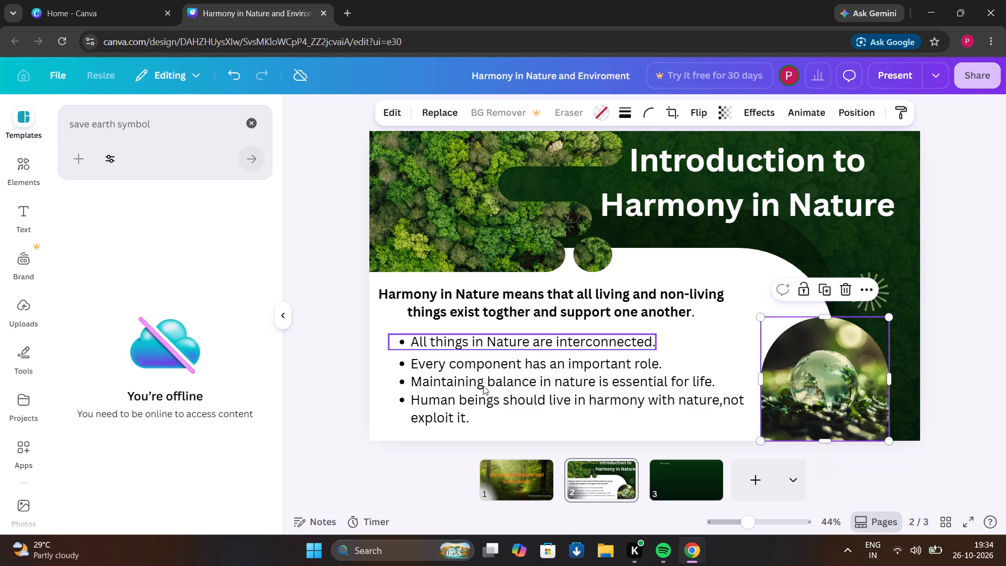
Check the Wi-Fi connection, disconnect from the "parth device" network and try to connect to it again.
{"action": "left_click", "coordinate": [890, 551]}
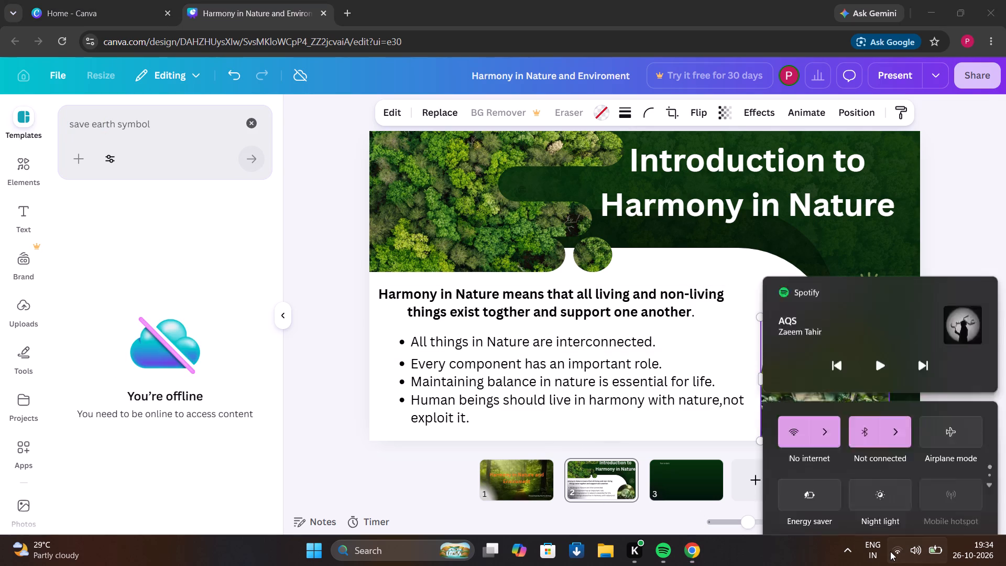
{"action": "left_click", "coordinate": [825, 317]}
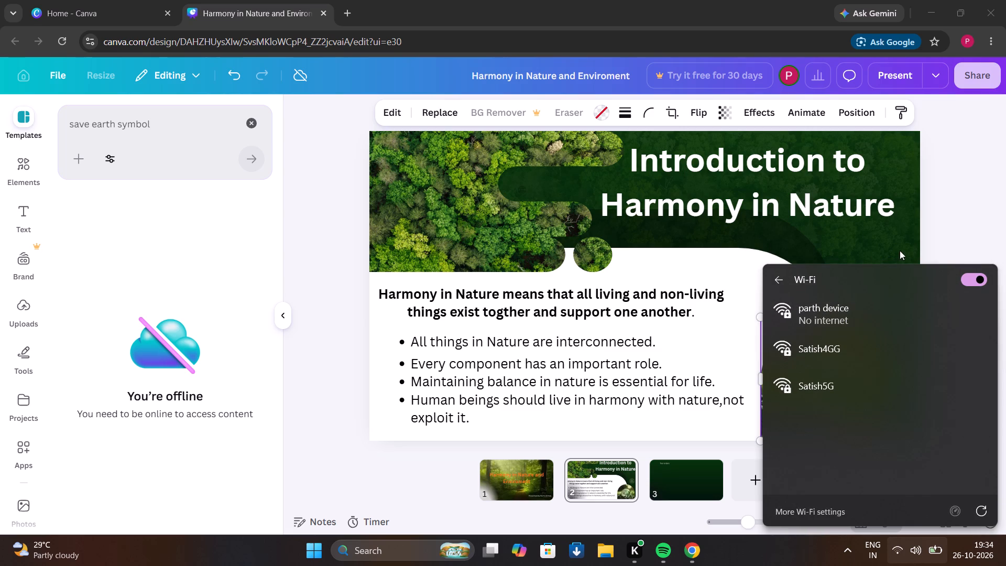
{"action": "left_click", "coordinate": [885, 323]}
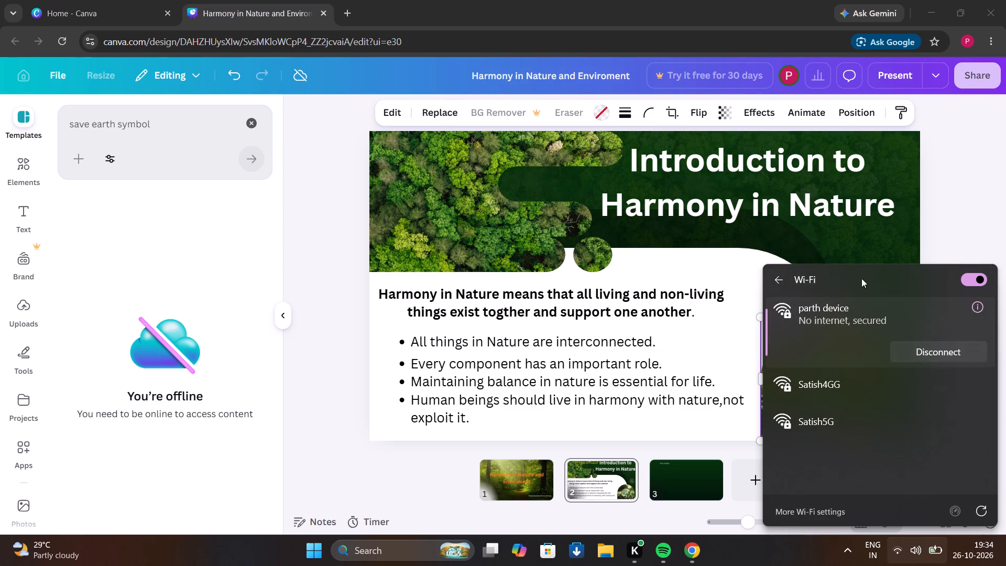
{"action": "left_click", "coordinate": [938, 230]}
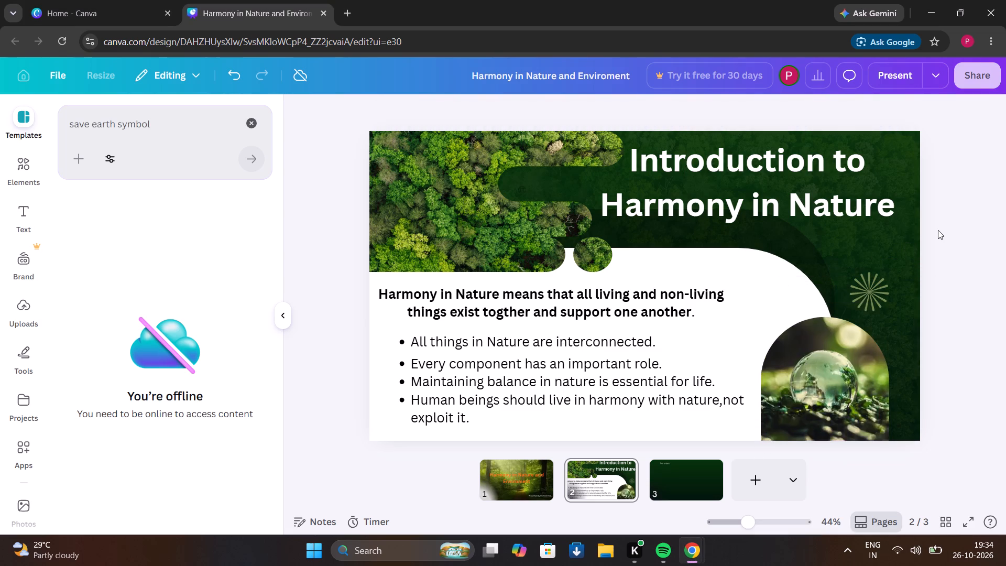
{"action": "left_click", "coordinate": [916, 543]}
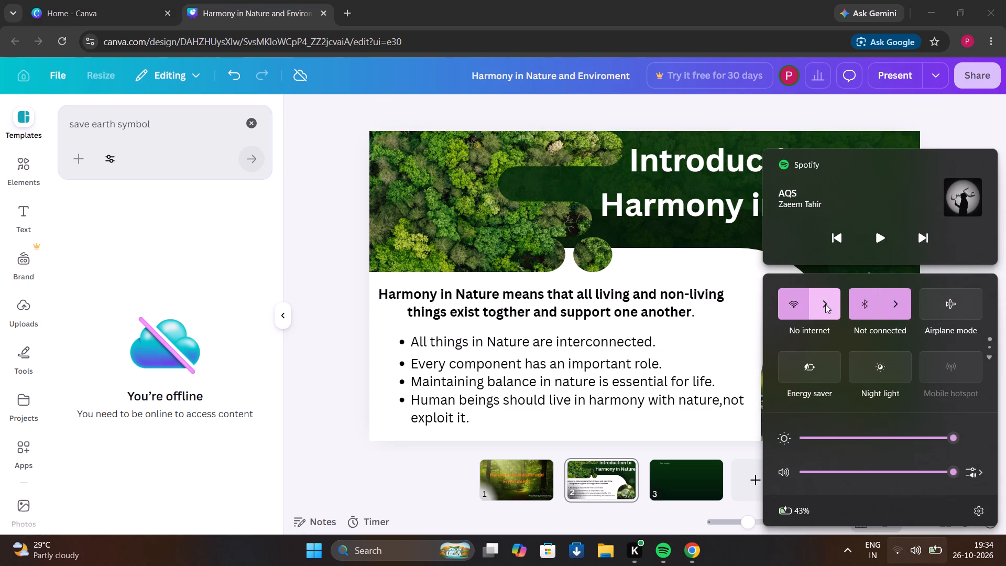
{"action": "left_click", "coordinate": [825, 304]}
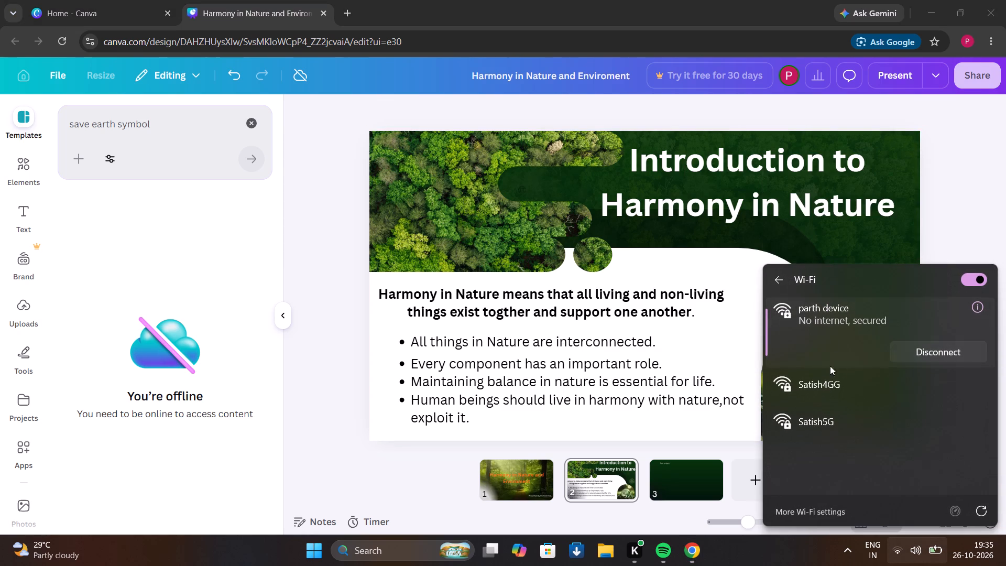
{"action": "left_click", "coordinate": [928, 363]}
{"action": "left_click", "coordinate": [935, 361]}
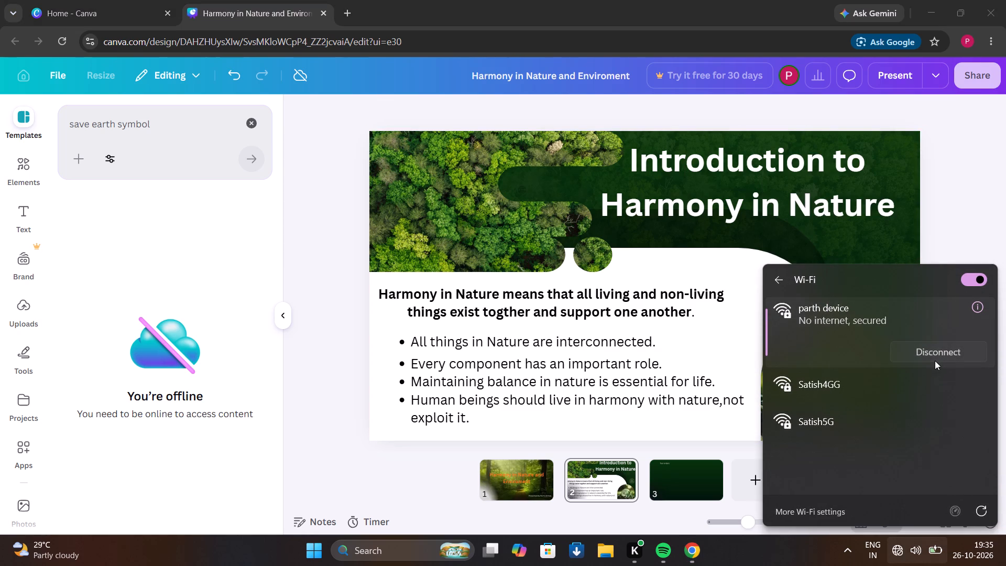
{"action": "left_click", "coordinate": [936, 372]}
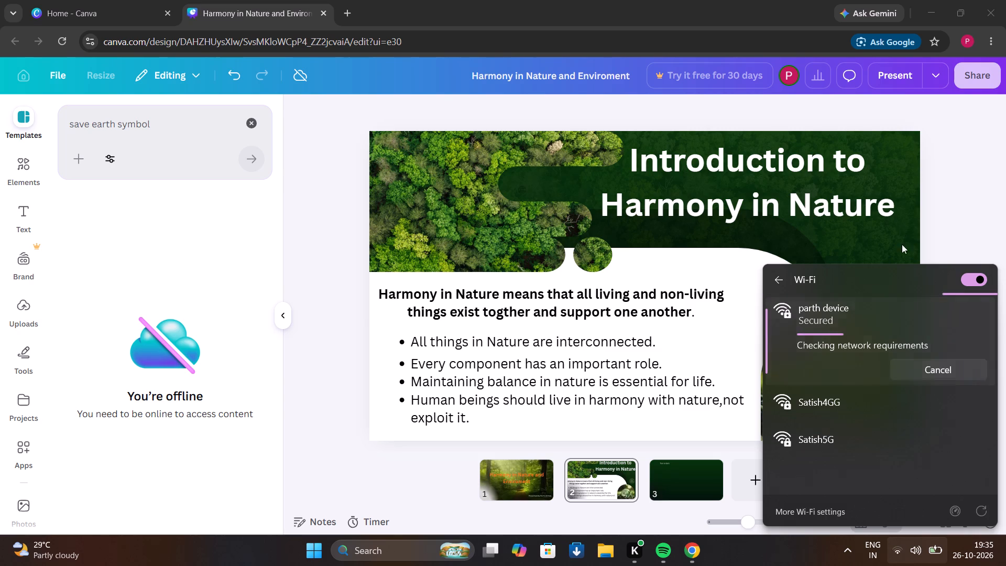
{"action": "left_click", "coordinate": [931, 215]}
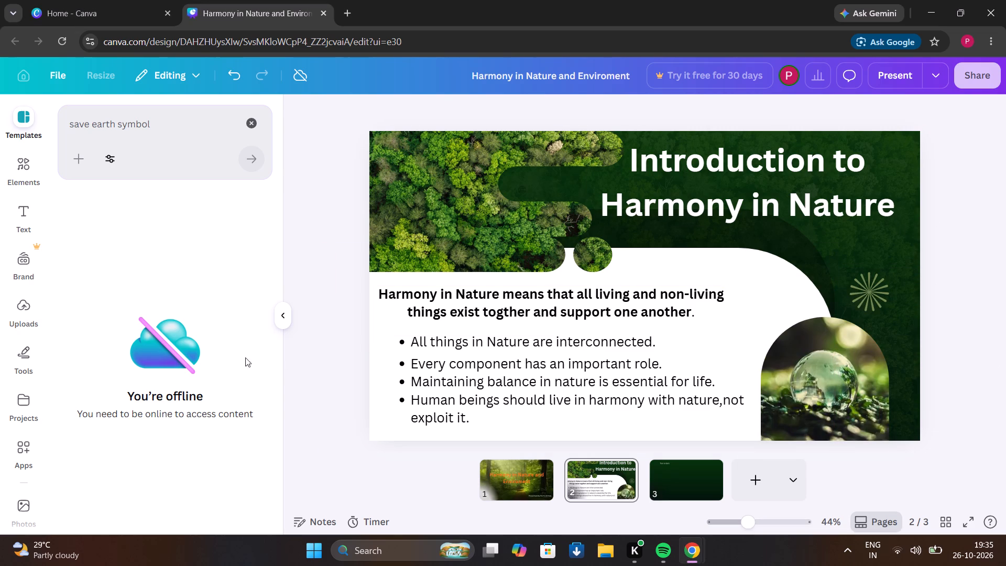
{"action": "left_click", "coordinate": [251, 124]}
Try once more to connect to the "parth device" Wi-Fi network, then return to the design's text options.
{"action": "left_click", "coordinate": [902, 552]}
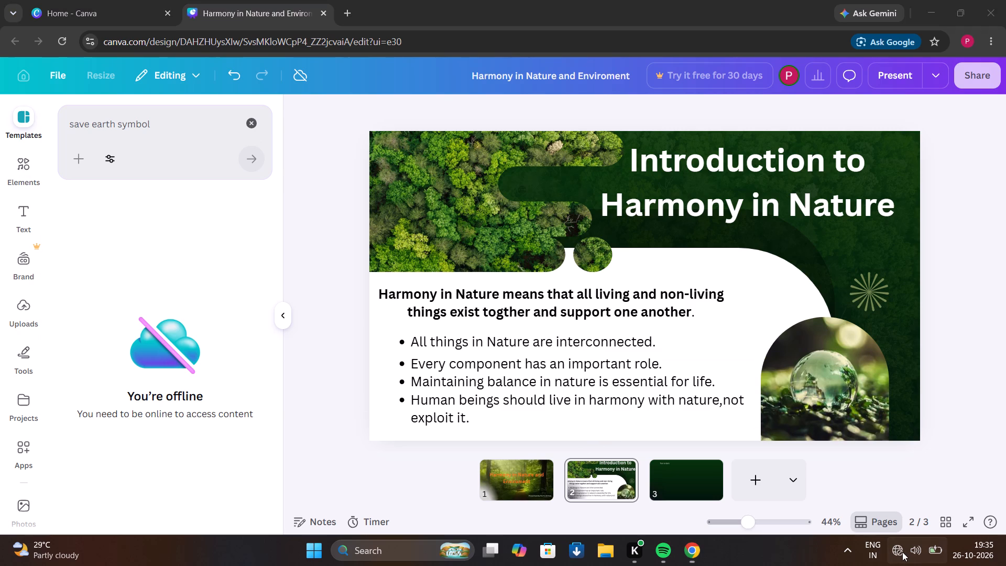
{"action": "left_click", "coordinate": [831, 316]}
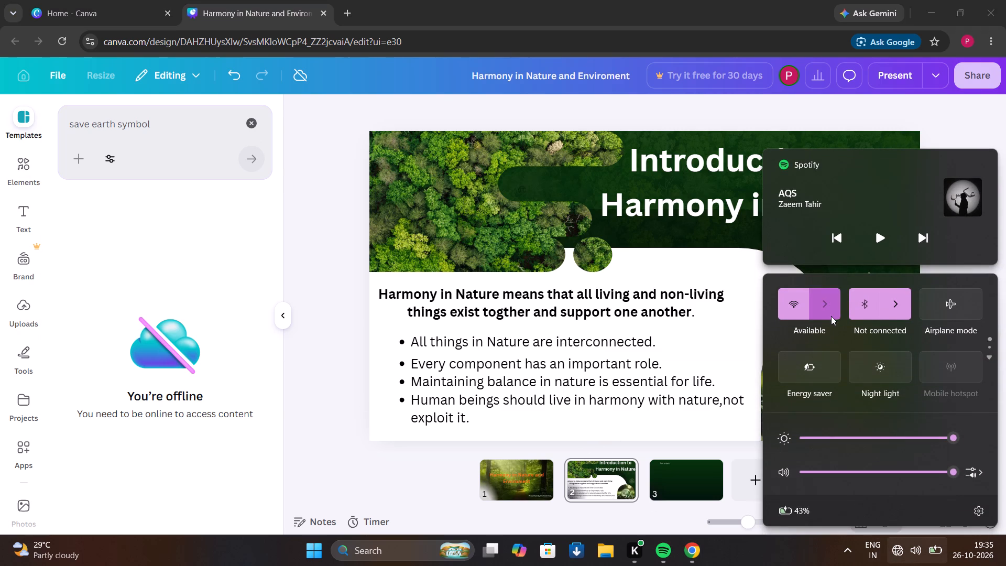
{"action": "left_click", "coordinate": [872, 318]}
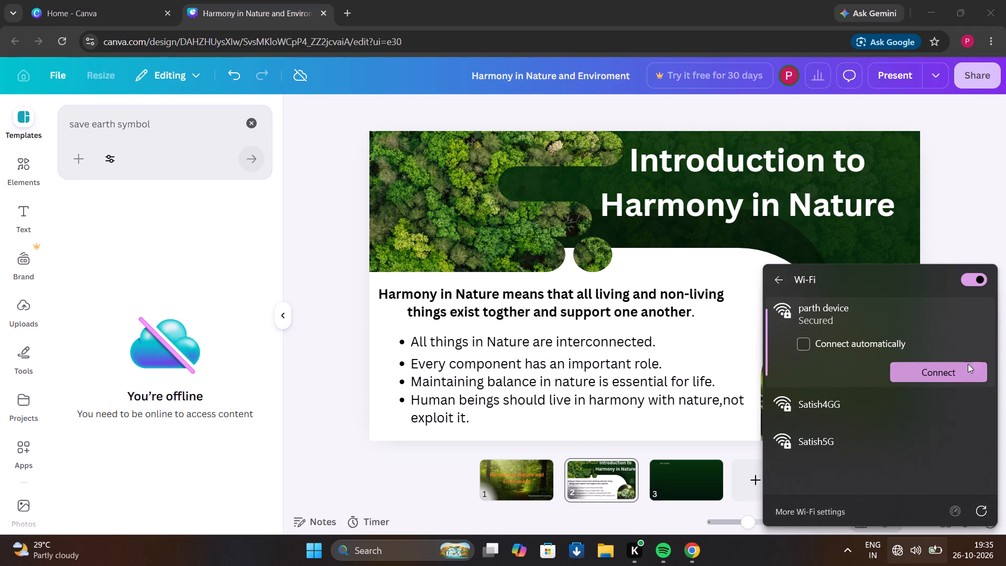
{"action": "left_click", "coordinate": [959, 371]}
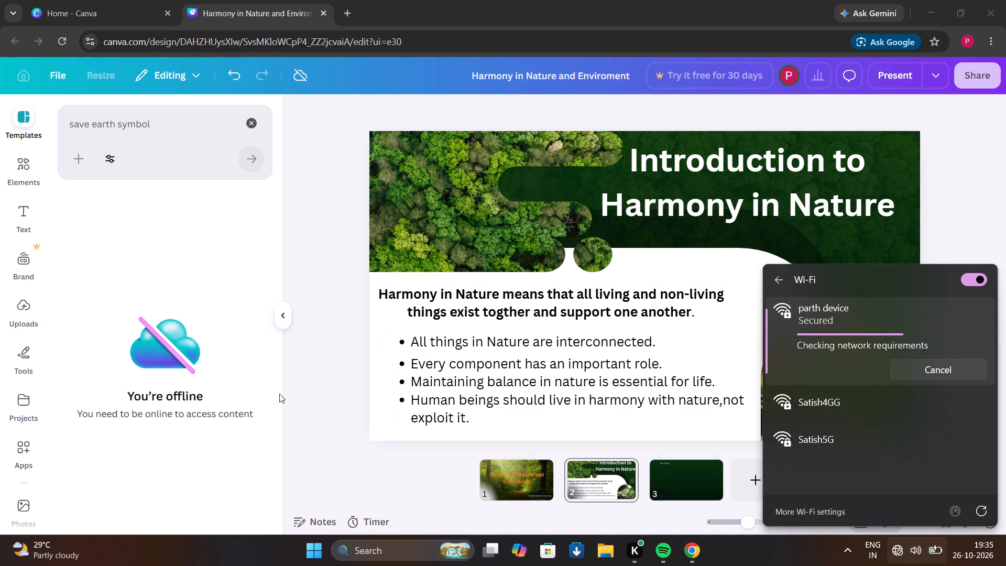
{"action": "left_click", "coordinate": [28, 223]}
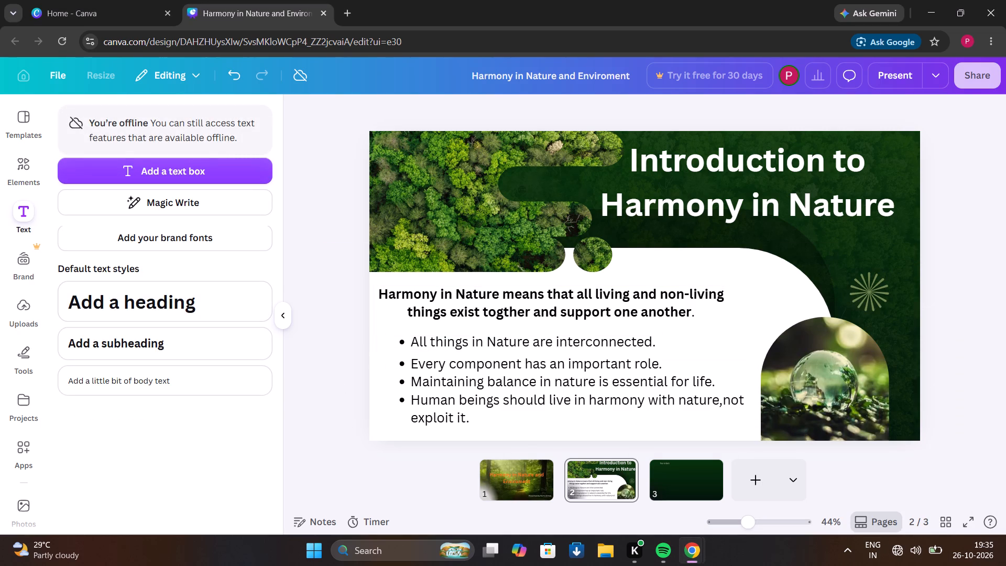
Connect the computer to the "parth device" Wi-Fi network to bring the Canva design back online.
{"action": "left_click", "coordinate": [919, 565]}
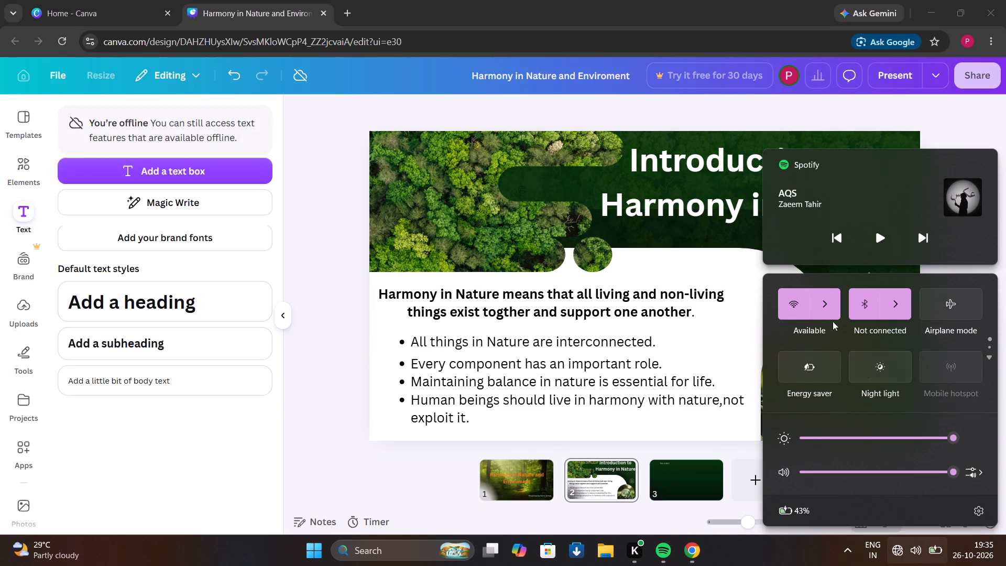
{"action": "left_click", "coordinate": [826, 303]}
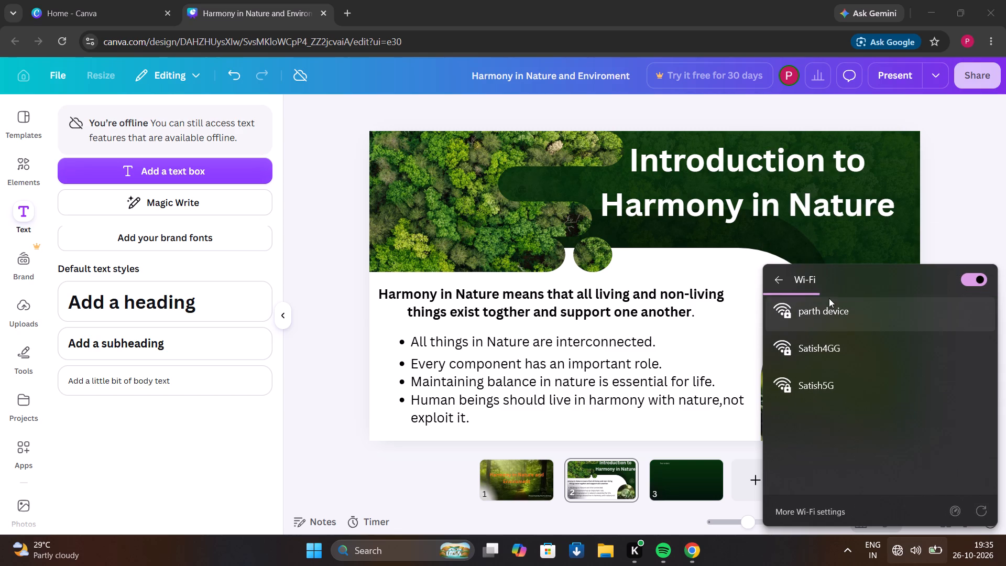
{"action": "left_click", "coordinate": [829, 298]}
{"action": "left_click", "coordinate": [944, 377]}
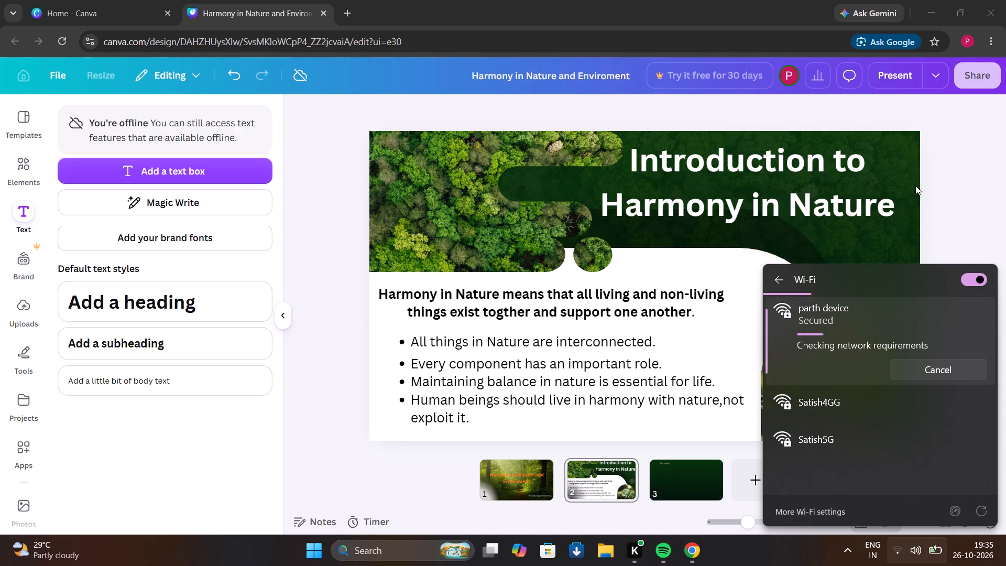
{"action": "left_click", "coordinate": [922, 170]}
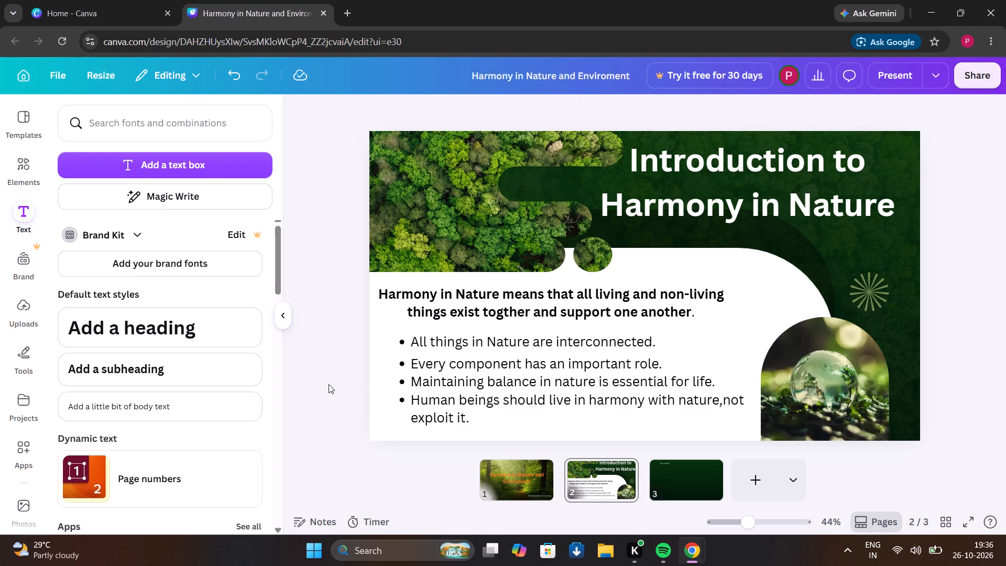
Clear the previous template search and enter "water,soil," as the start of a new search.
{"action": "left_click", "coordinate": [24, 133]}
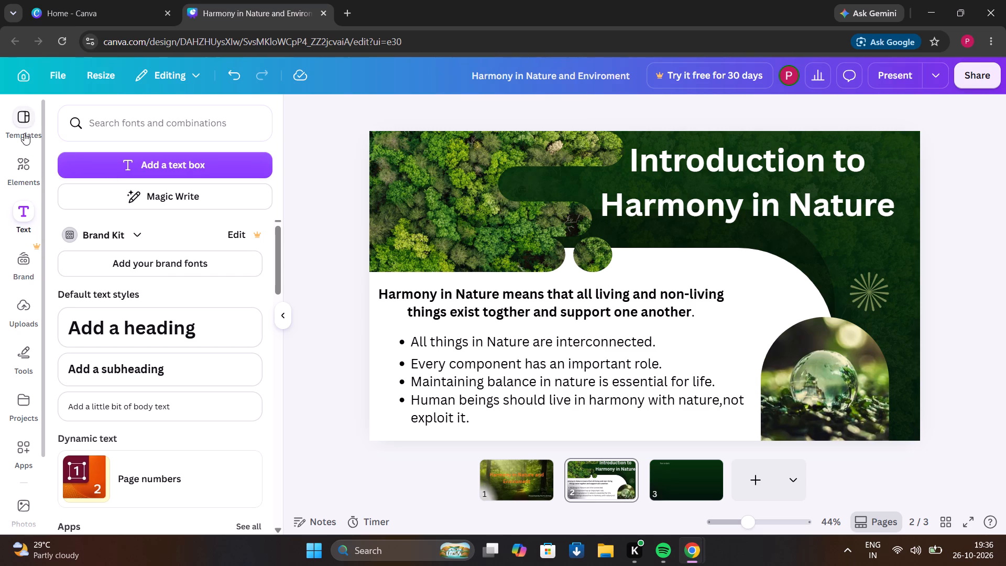
{"action": "left_click", "coordinate": [256, 124]}
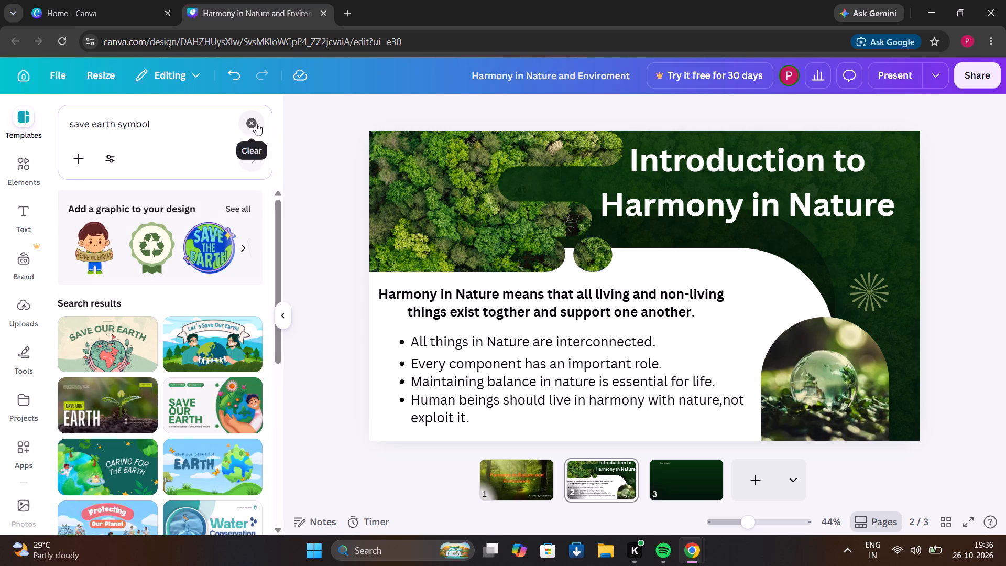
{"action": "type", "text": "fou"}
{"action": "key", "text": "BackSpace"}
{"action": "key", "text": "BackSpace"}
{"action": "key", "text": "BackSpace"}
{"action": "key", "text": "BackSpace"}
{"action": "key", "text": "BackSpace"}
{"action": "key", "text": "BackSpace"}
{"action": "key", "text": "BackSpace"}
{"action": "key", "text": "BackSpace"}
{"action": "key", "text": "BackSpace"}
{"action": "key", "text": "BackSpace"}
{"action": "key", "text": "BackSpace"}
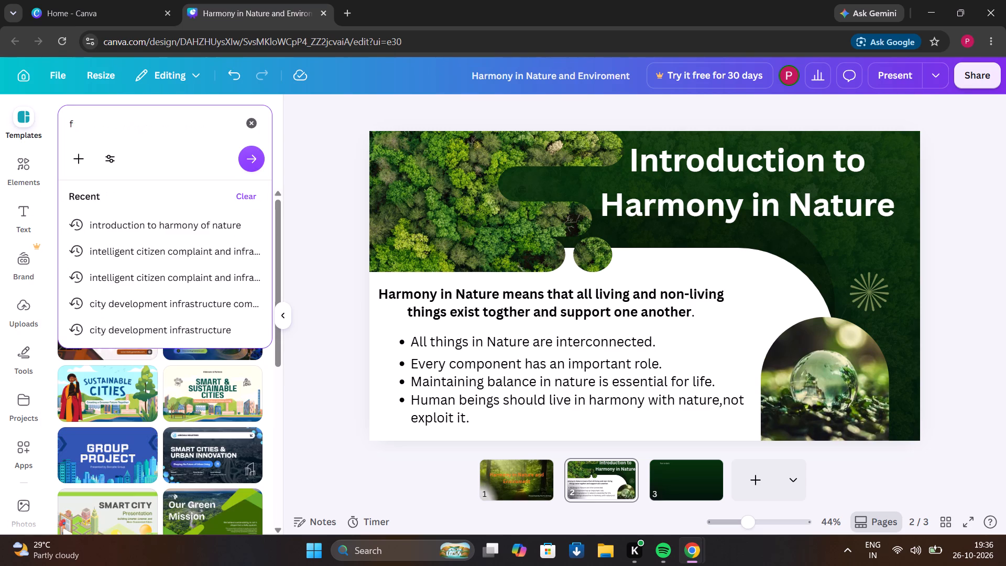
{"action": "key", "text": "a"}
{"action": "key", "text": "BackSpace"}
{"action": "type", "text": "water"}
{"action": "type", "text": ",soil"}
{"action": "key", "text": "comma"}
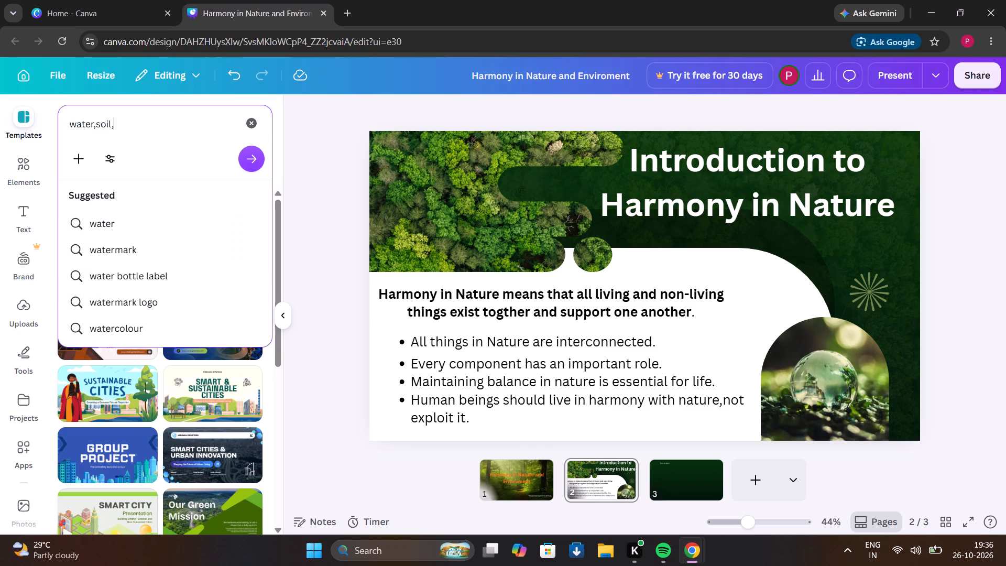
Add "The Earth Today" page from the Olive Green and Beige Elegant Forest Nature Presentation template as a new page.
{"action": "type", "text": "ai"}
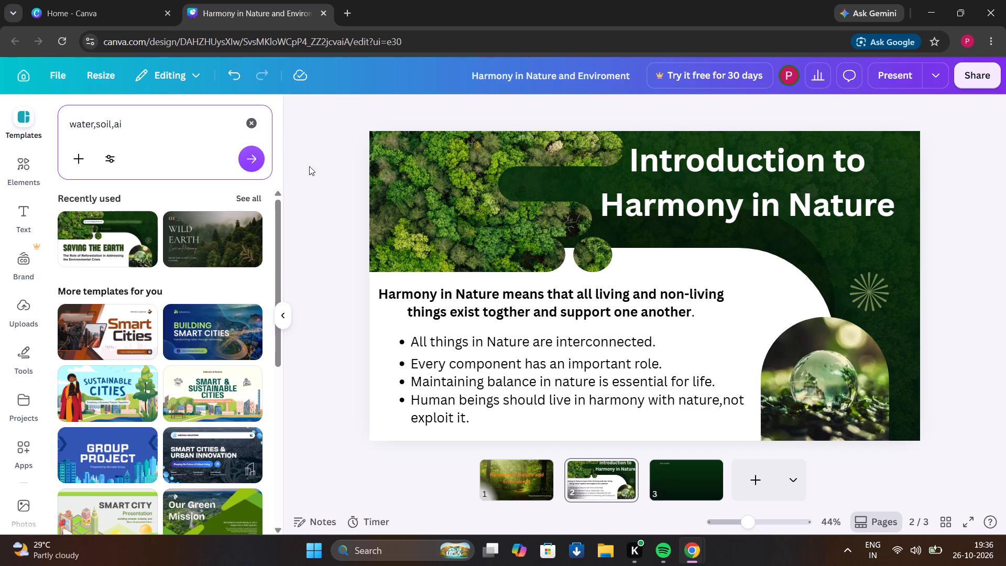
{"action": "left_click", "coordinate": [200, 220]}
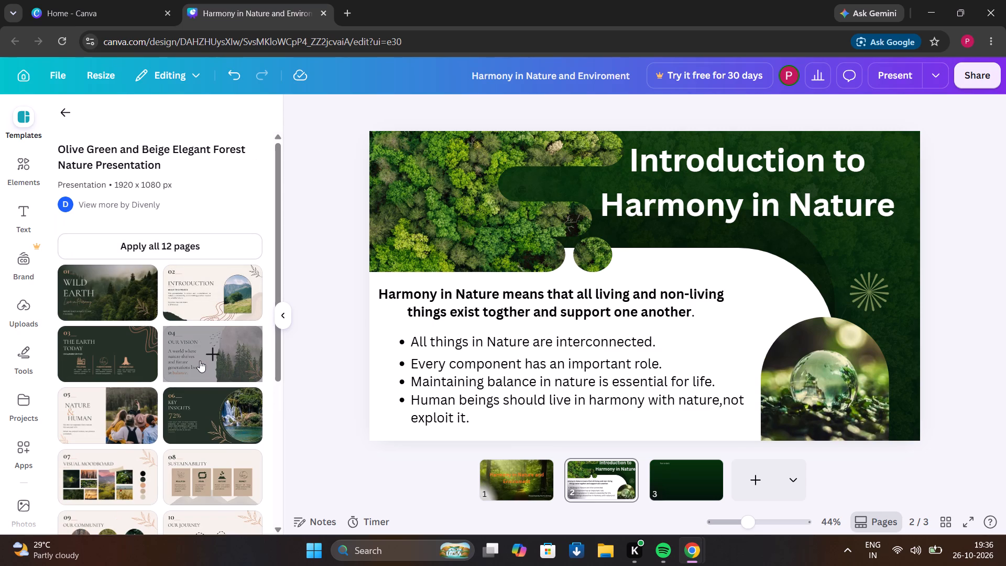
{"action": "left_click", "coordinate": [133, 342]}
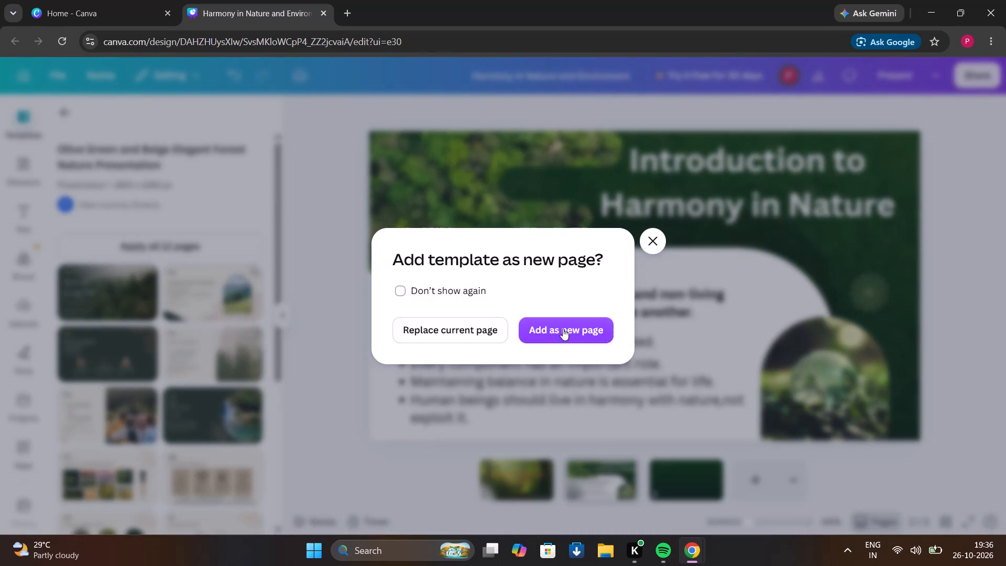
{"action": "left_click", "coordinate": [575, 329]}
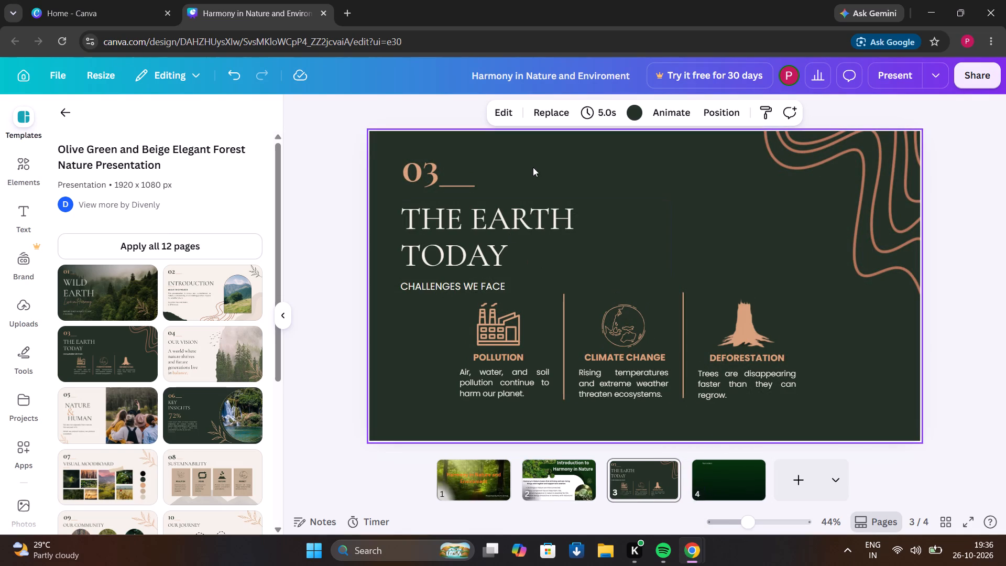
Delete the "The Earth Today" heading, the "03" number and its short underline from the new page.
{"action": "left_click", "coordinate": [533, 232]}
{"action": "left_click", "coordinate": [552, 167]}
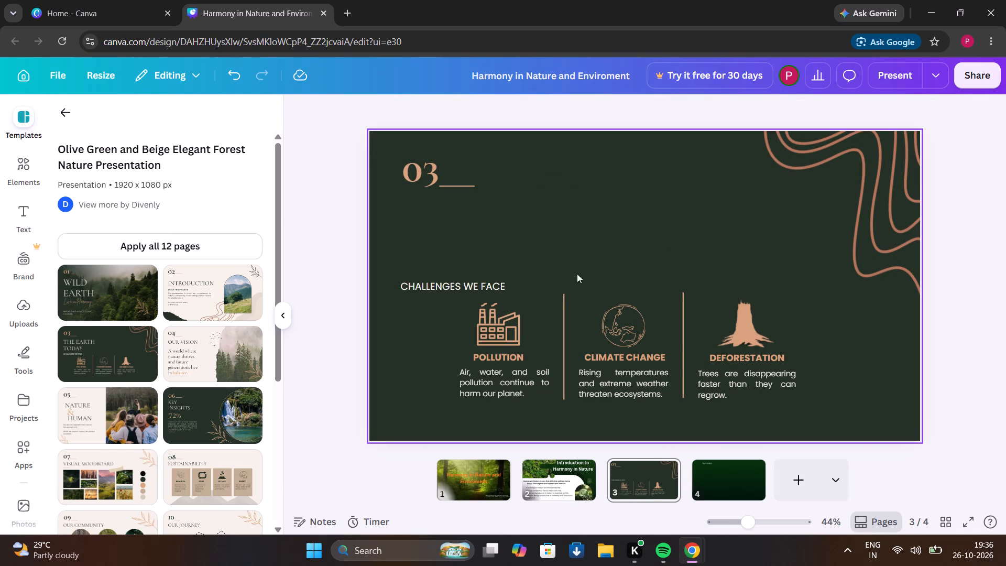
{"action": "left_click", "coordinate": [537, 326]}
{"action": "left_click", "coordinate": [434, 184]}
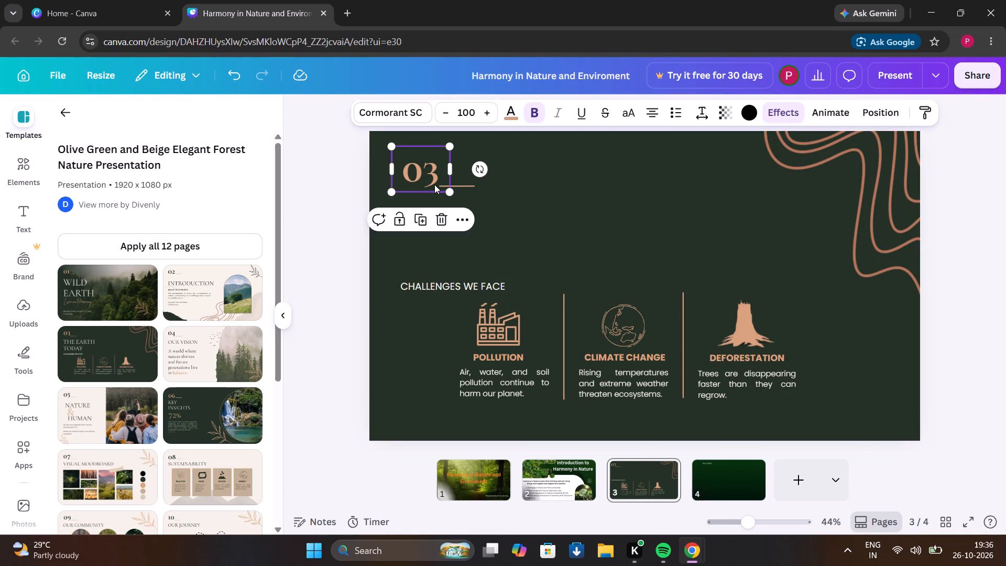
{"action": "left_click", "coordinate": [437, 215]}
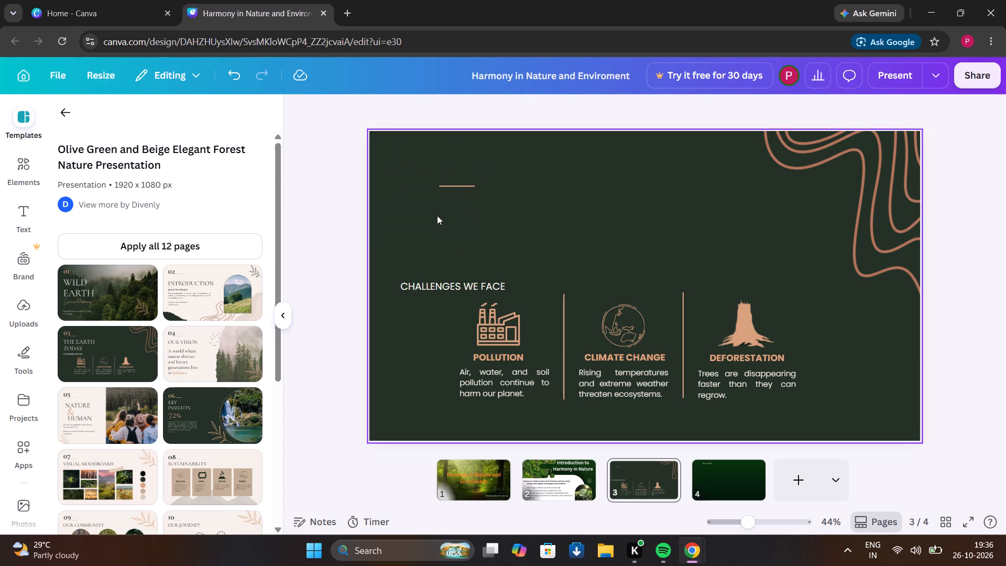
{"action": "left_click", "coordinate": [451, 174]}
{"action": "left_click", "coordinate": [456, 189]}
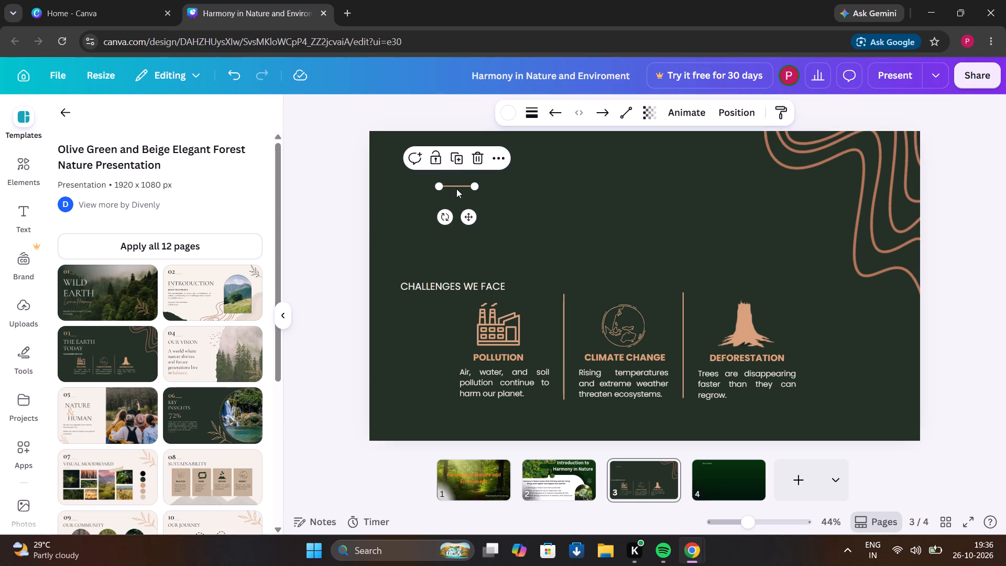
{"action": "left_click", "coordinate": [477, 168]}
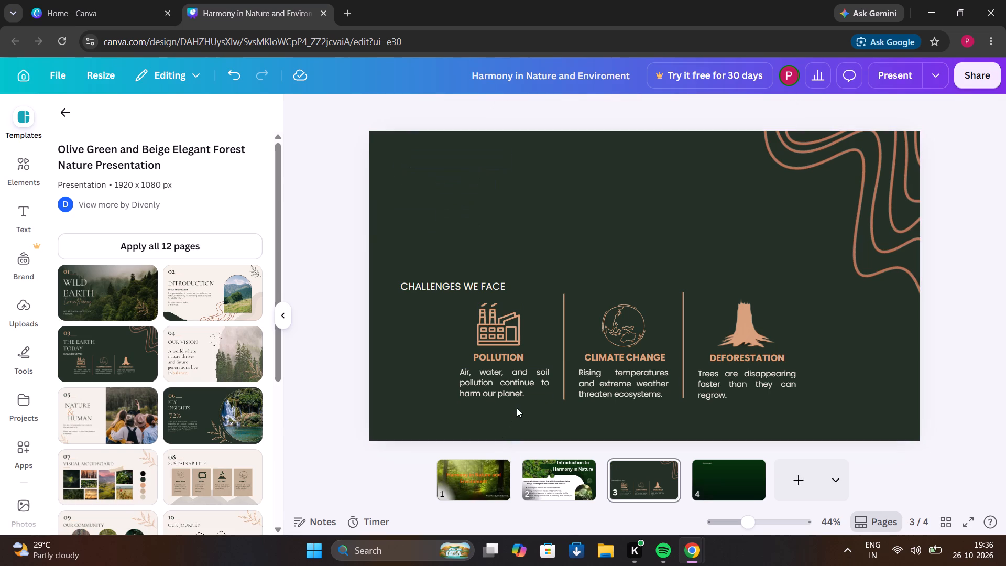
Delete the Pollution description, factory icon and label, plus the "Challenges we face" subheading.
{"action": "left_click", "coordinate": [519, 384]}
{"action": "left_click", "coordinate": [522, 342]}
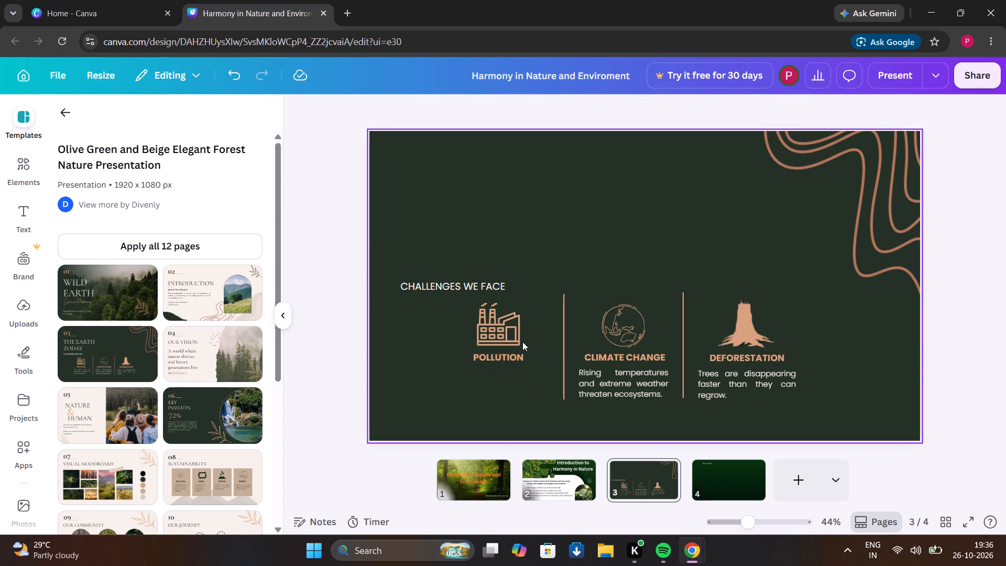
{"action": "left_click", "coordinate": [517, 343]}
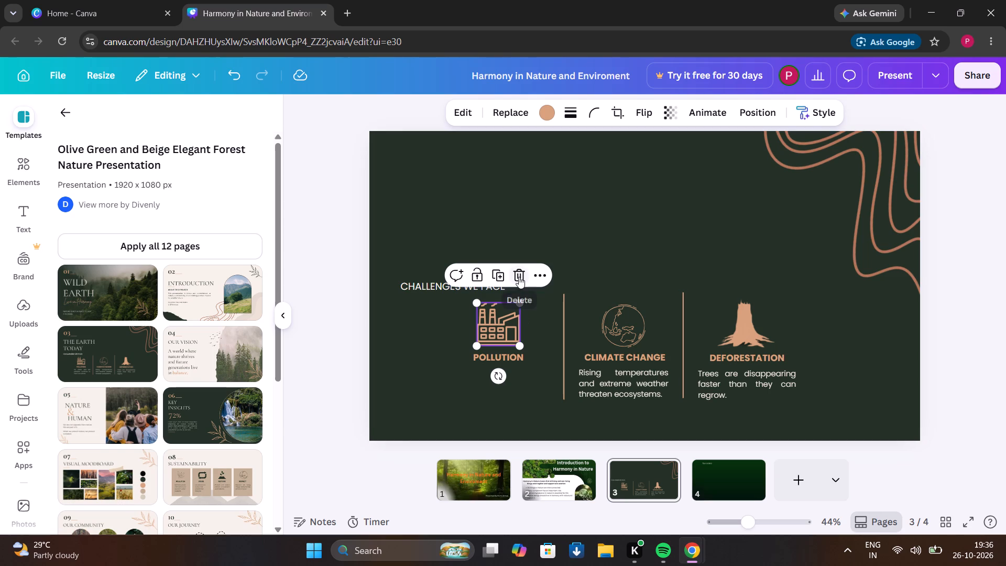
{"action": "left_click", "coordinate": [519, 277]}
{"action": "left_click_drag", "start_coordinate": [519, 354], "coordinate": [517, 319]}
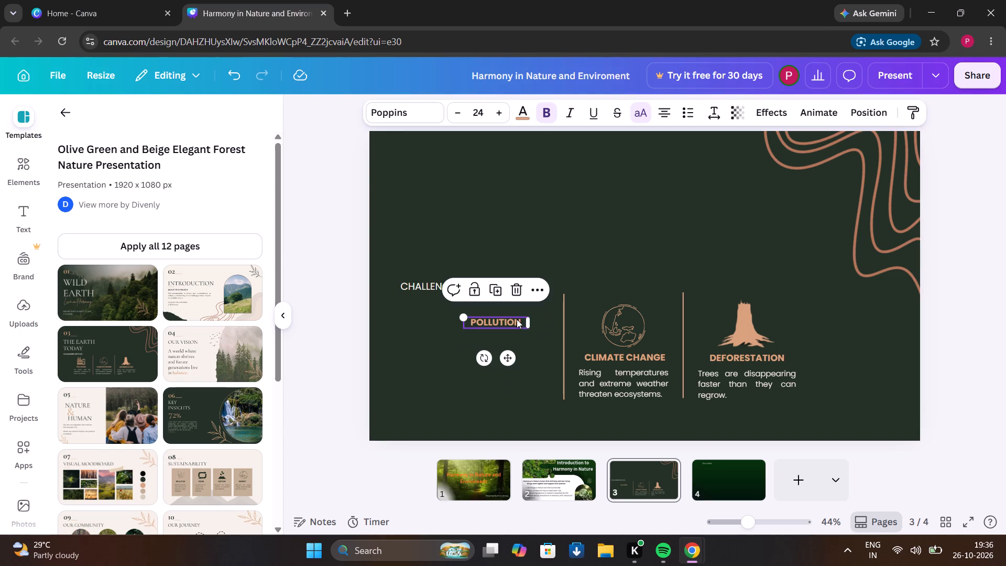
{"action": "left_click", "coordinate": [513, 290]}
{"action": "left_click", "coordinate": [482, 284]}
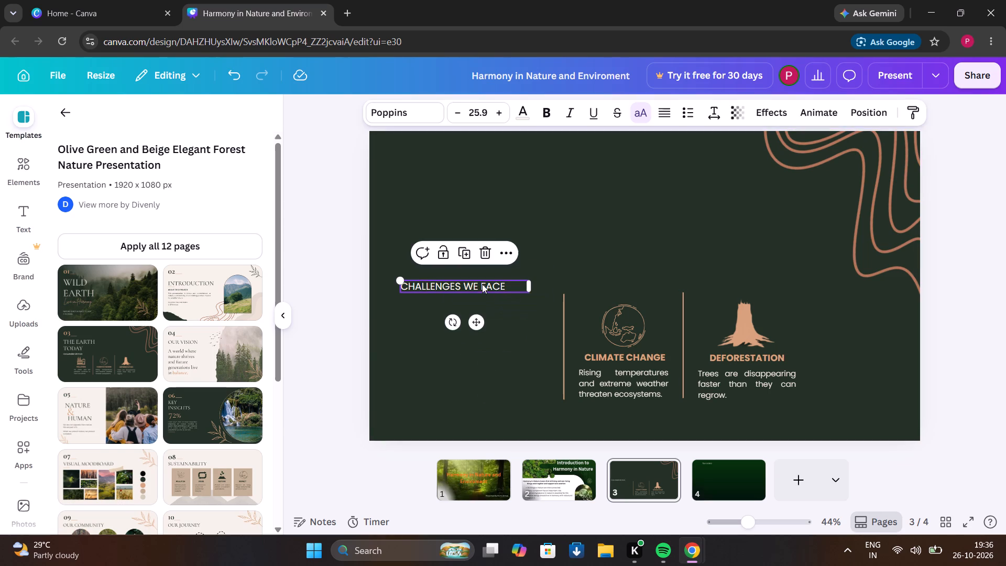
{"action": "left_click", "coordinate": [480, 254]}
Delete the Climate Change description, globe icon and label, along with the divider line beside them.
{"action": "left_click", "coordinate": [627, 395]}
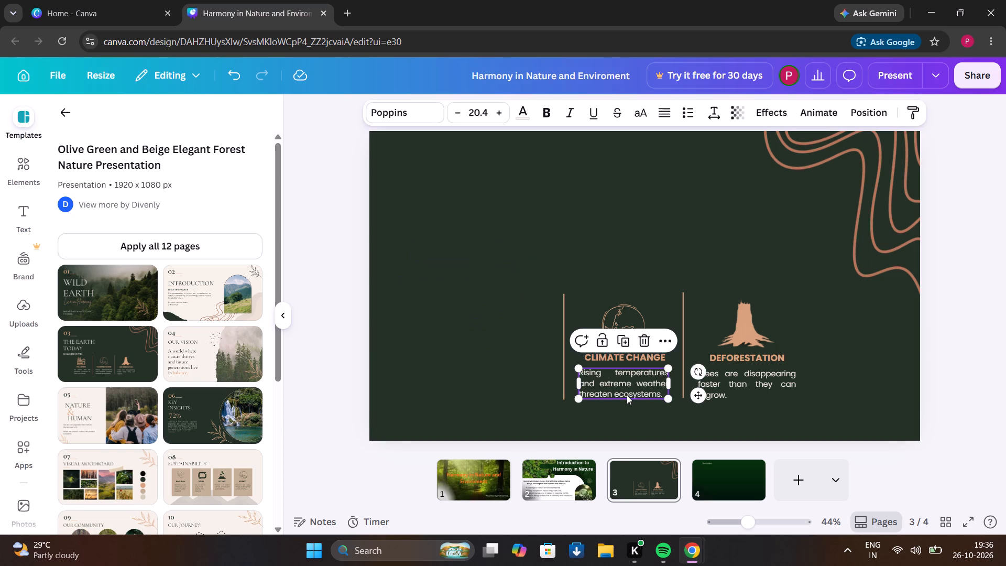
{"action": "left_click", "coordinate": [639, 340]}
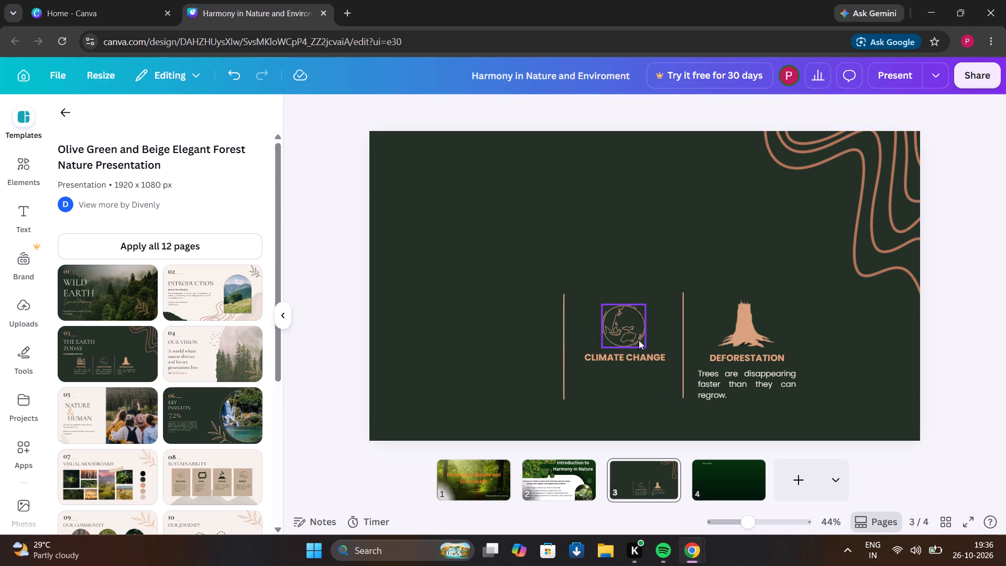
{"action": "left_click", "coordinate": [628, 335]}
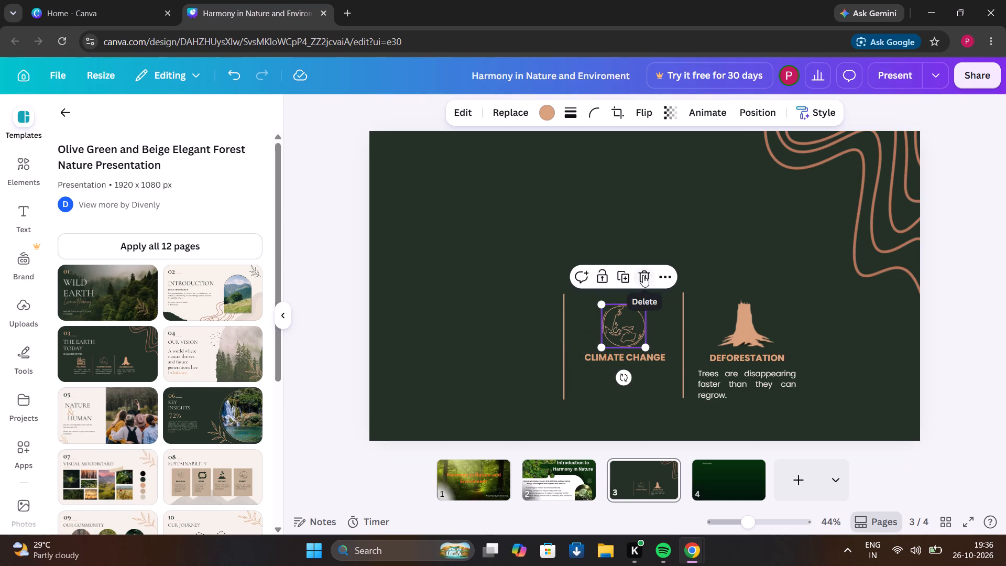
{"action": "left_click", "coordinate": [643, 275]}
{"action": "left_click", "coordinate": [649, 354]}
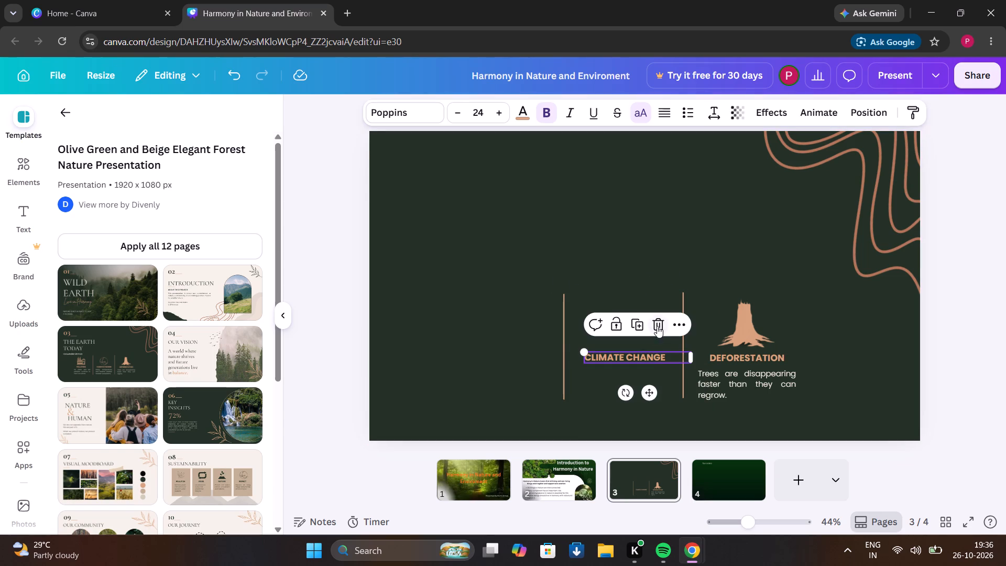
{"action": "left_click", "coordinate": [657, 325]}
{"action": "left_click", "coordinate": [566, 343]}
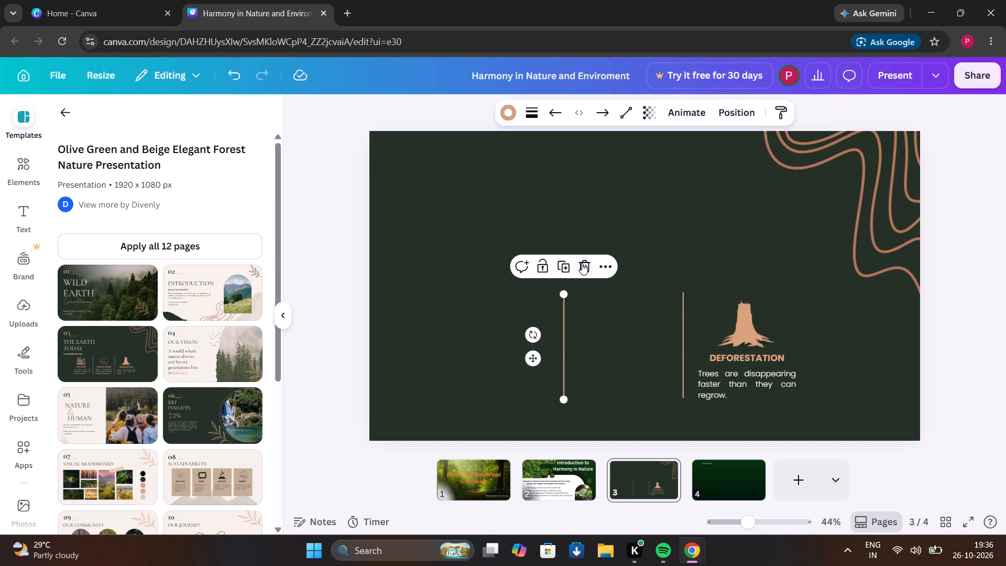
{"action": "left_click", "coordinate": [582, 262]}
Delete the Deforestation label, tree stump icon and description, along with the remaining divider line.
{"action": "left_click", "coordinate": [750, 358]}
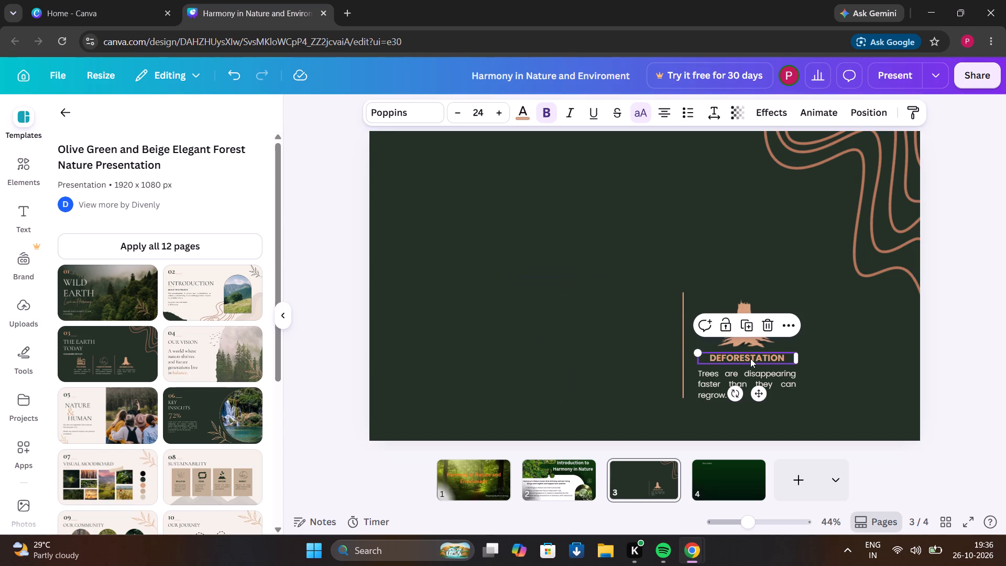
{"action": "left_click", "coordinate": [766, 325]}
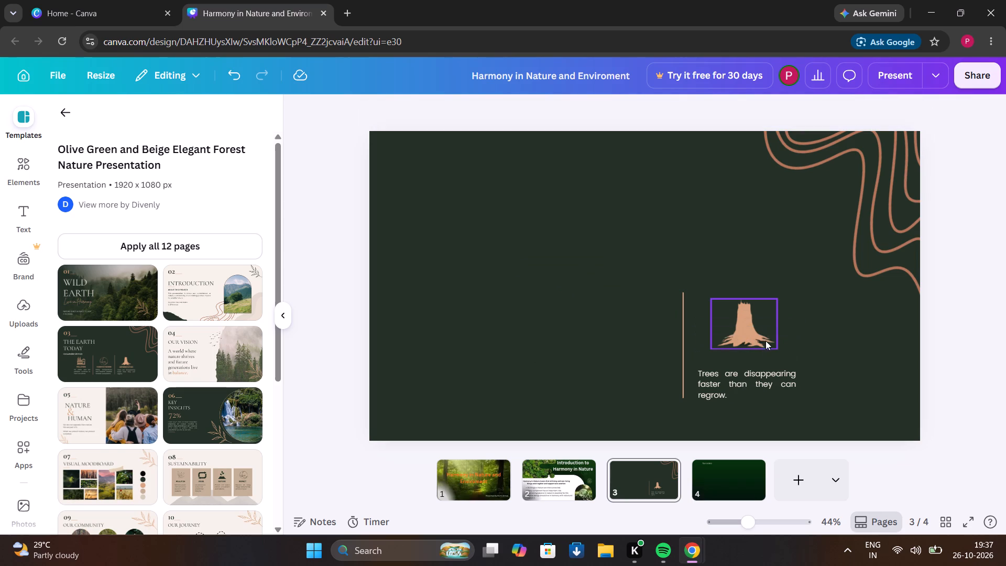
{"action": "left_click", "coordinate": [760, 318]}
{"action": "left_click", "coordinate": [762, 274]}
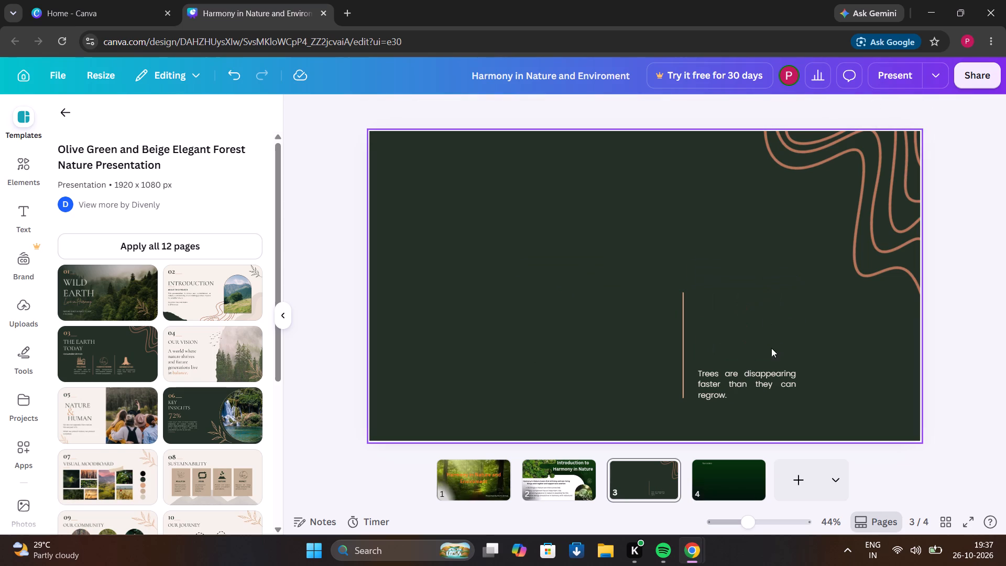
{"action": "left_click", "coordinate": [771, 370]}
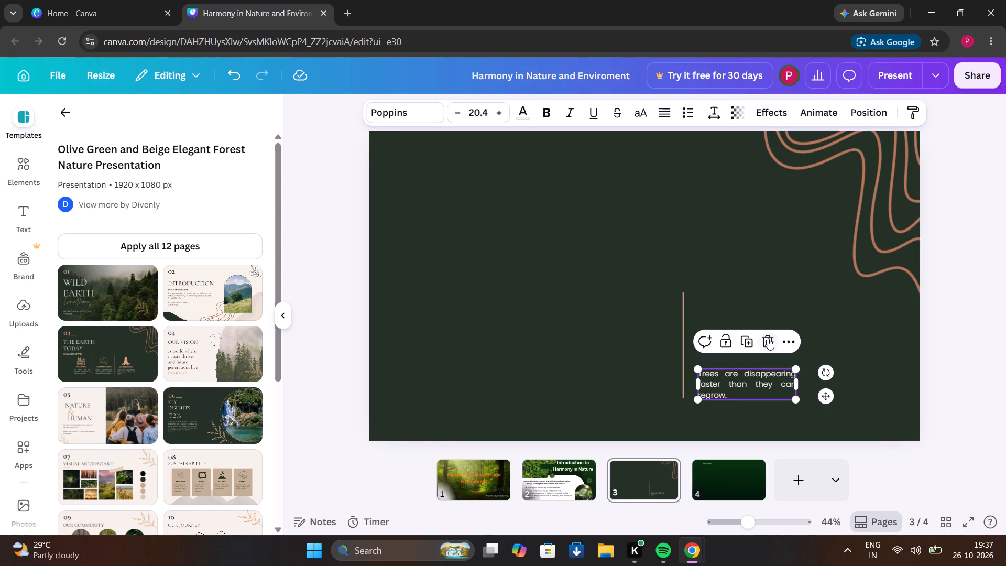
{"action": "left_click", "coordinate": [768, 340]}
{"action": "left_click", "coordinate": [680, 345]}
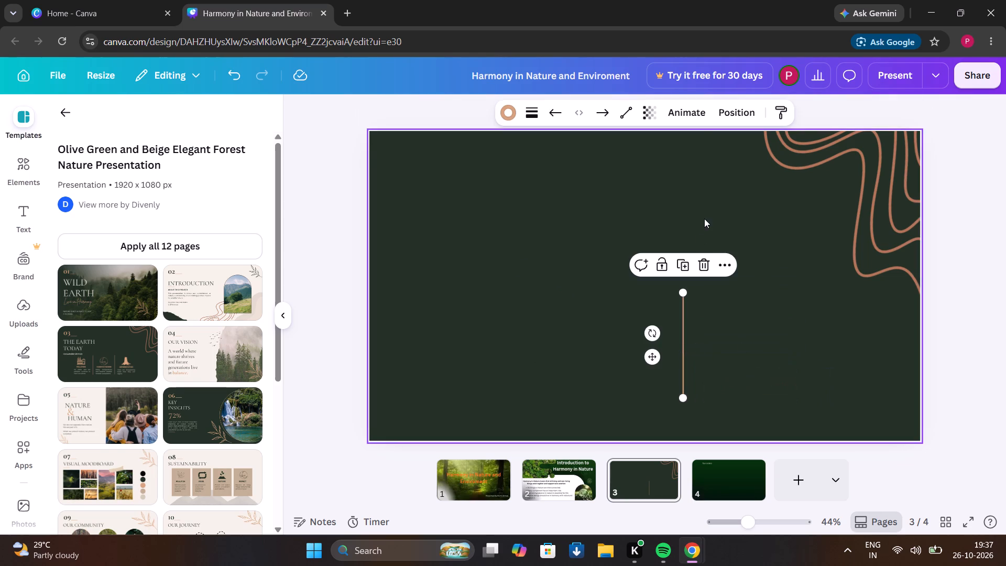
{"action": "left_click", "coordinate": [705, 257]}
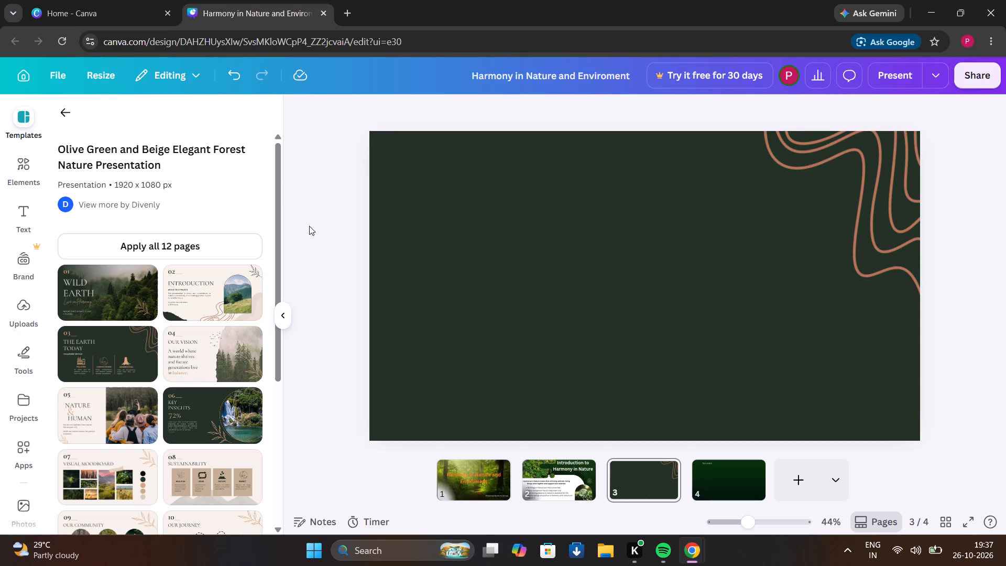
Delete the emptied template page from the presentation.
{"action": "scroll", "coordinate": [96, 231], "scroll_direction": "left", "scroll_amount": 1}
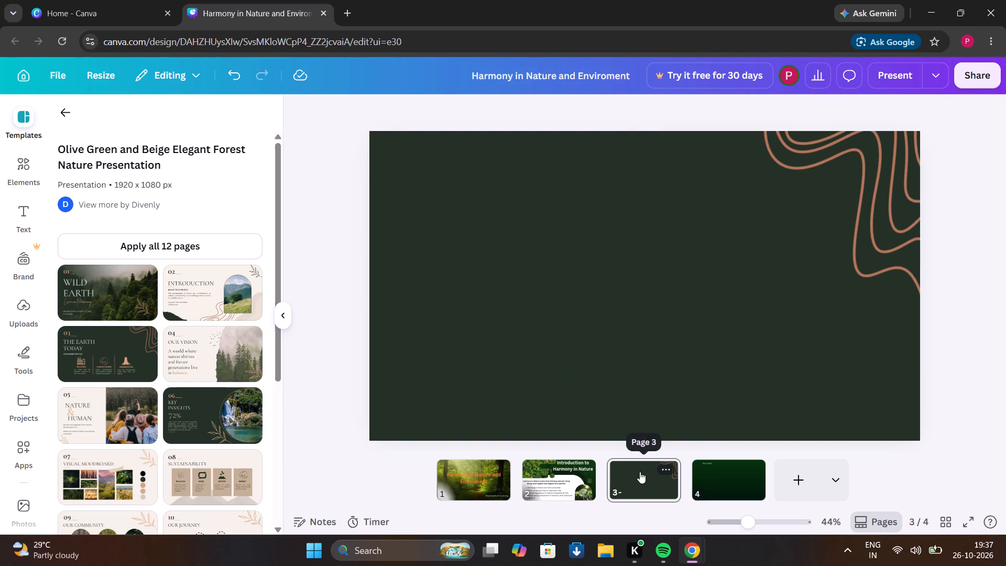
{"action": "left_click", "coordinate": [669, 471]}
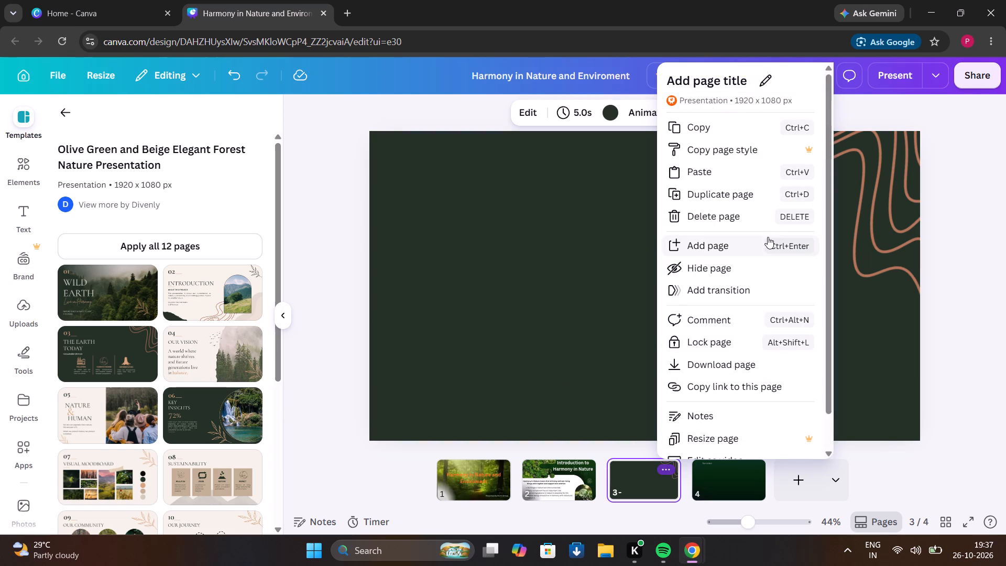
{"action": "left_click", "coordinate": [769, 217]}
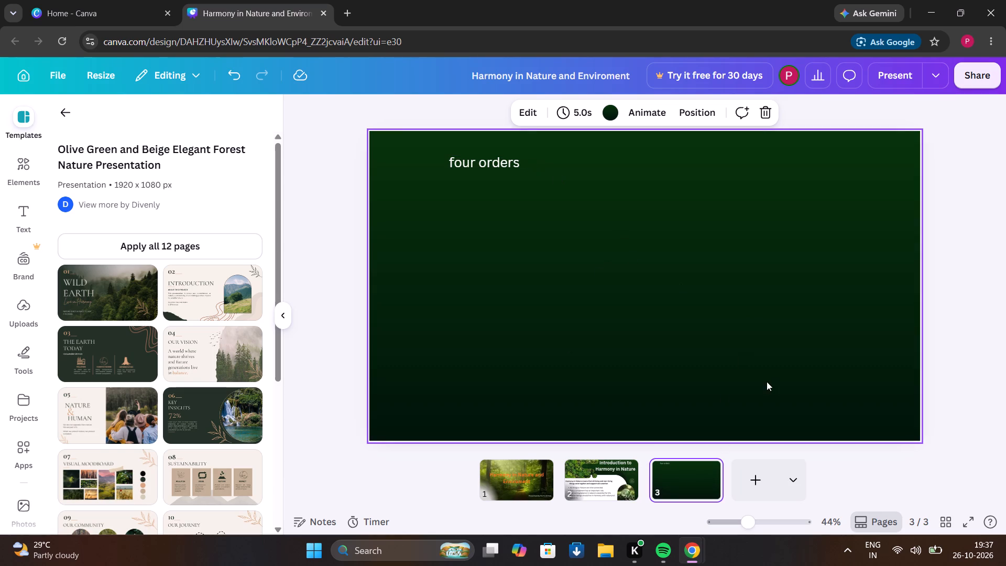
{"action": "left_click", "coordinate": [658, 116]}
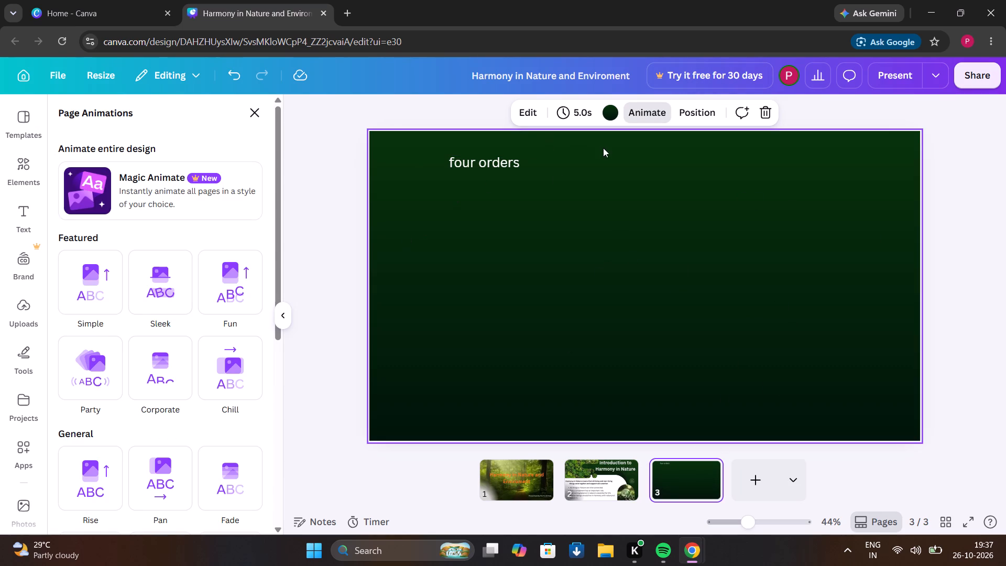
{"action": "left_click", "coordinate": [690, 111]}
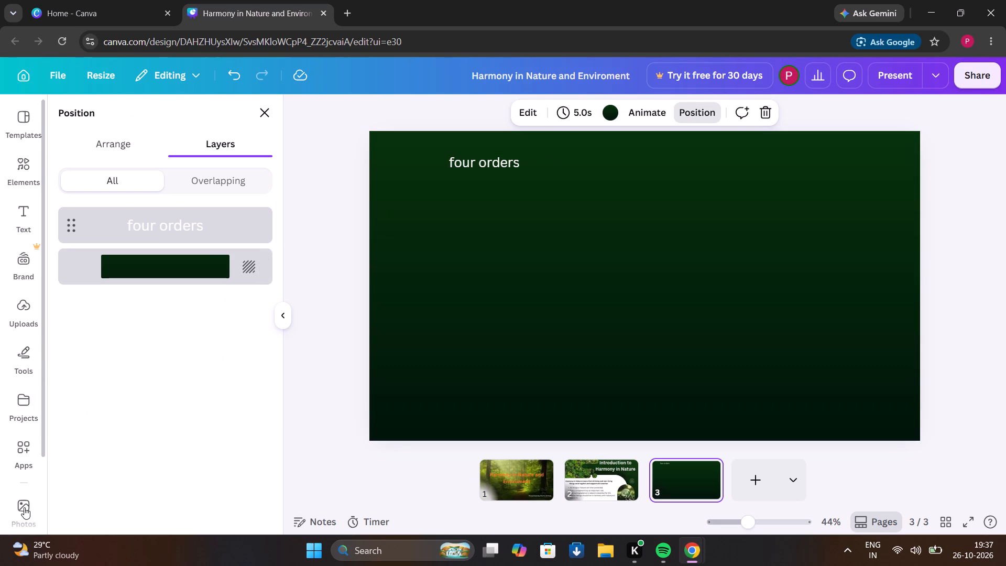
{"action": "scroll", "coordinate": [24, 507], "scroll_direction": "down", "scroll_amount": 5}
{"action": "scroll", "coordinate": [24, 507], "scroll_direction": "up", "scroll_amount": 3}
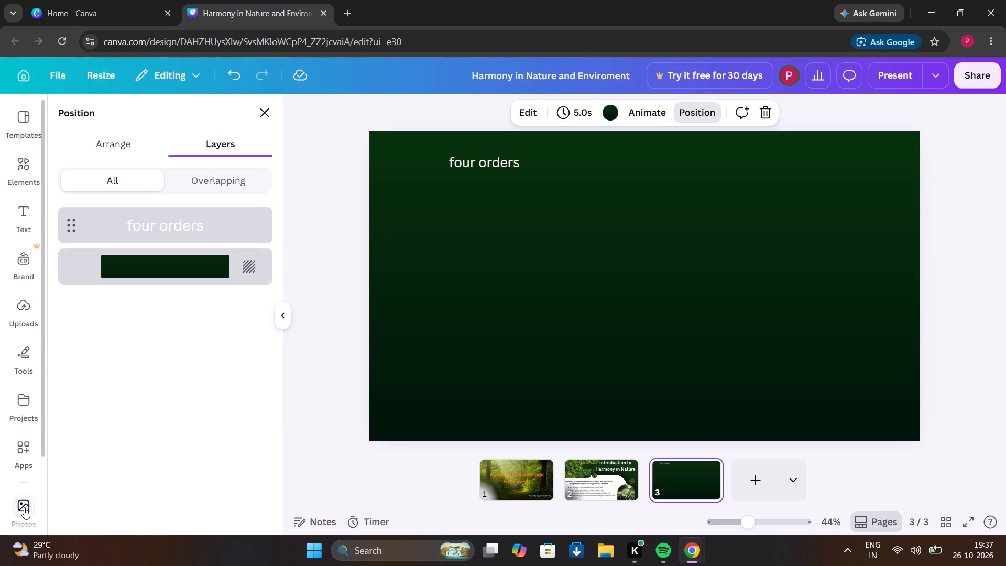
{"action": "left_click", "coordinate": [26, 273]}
Look through the recently used elements and the element categories for something to decorate the four orders page.
{"action": "left_click", "coordinate": [20, 167]}
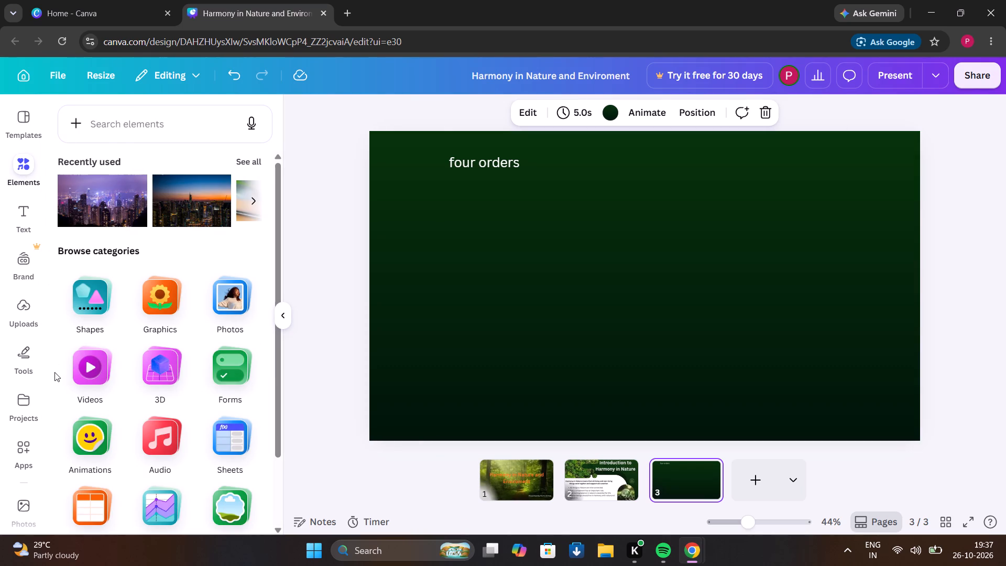
{"action": "scroll", "coordinate": [54, 372], "scroll_direction": "down", "scroll_amount": 1}
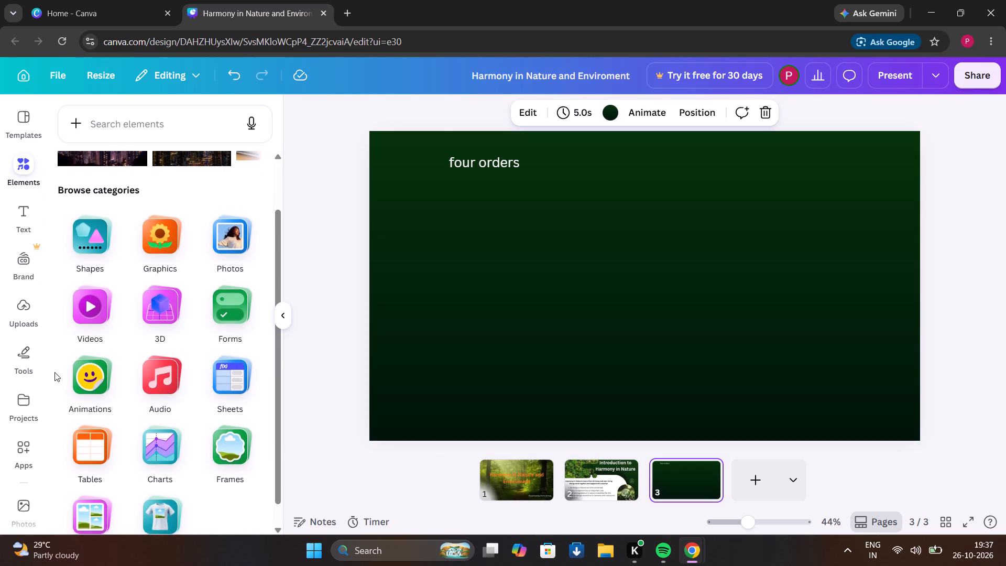
{"action": "scroll", "coordinate": [54, 372], "scroll_direction": "down", "scroll_amount": 2}
{"action": "scroll", "coordinate": [54, 372], "scroll_direction": "up", "scroll_amount": 3}
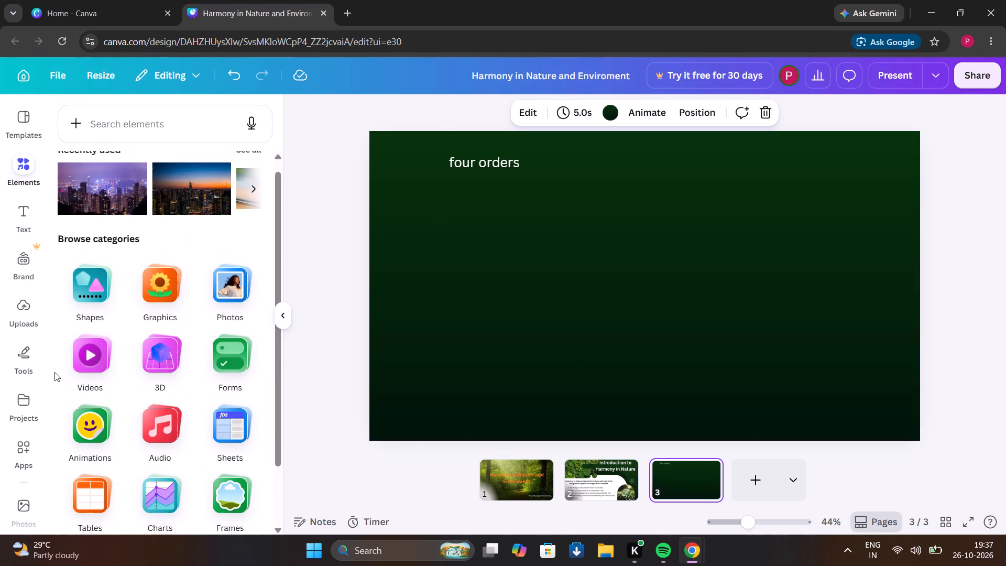
{"action": "left_click", "coordinate": [250, 201]}
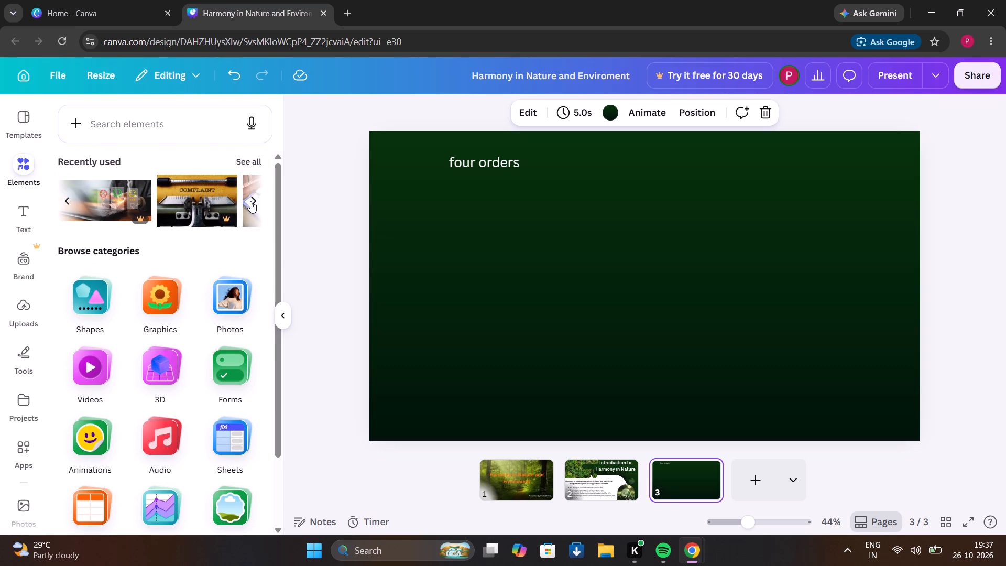
{"action": "left_click", "coordinate": [250, 201]}
{"action": "left_click", "coordinate": [250, 201]}
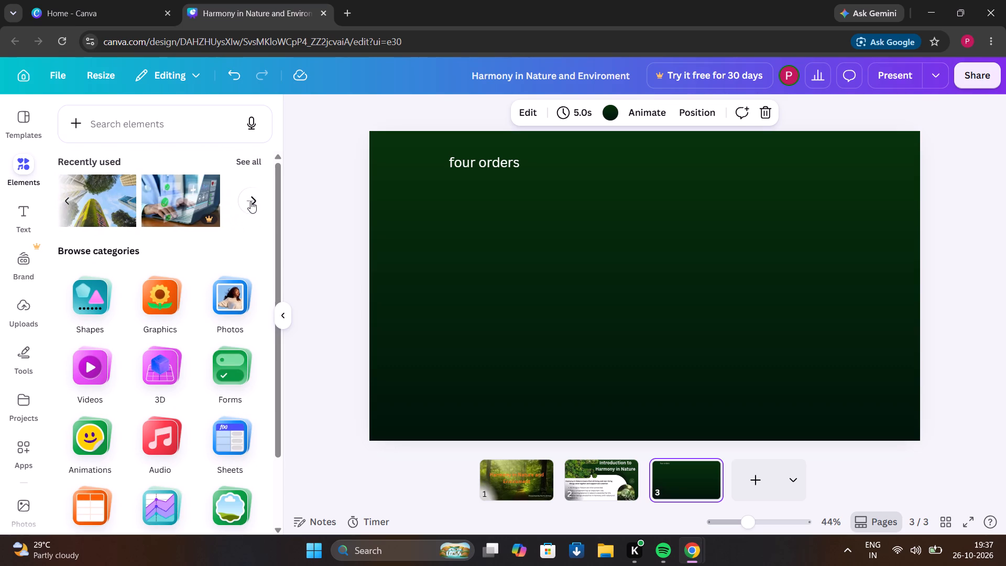
{"action": "left_click", "coordinate": [250, 201]}
{"action": "scroll", "coordinate": [111, 388], "scroll_direction": "down", "scroll_amount": 1}
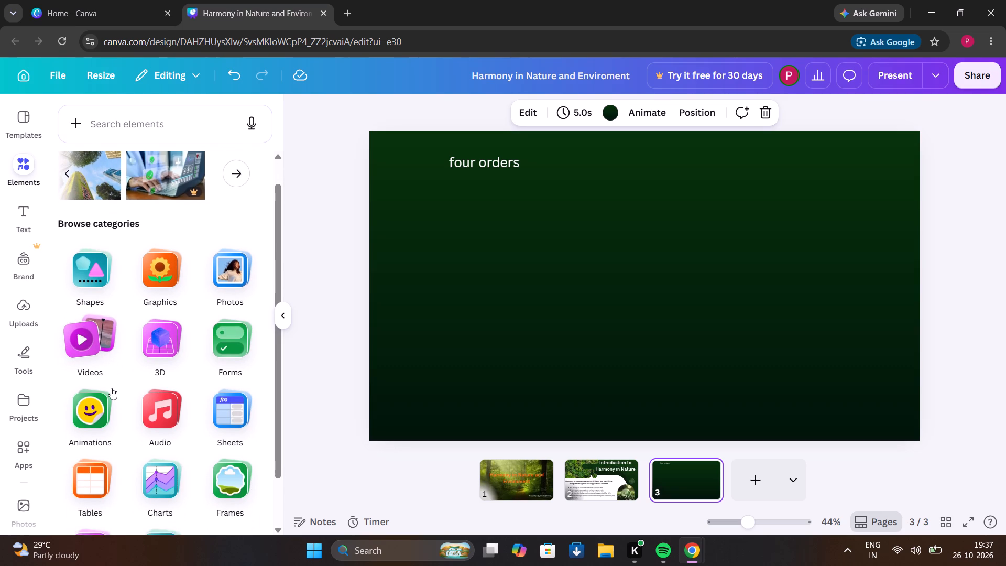
{"action": "scroll", "coordinate": [111, 388], "scroll_direction": "down", "scroll_amount": 1}
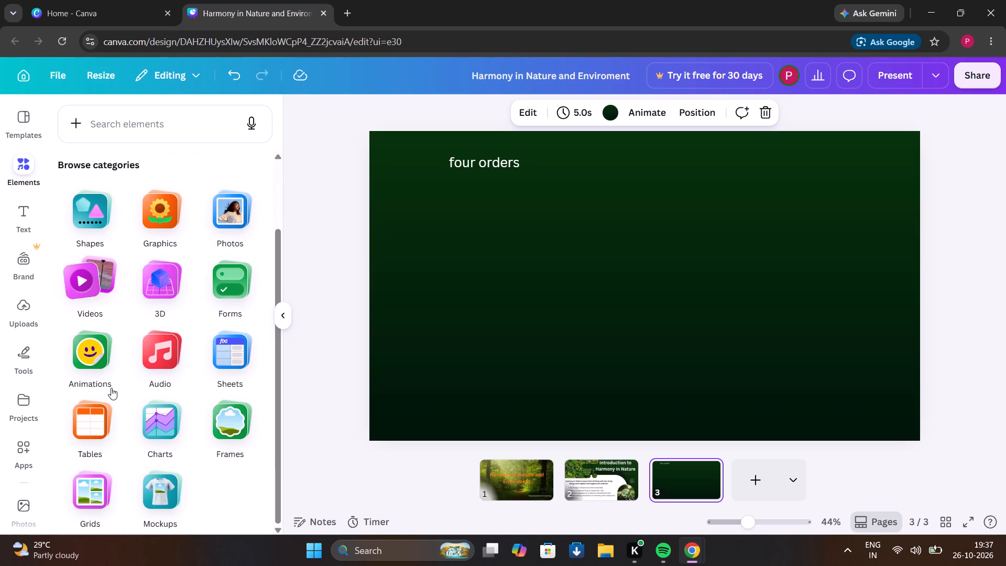
{"action": "scroll", "coordinate": [111, 388], "scroll_direction": "down", "scroll_amount": 4}
{"action": "scroll", "coordinate": [116, 388], "scroll_direction": "up", "scroll_amount": 1}
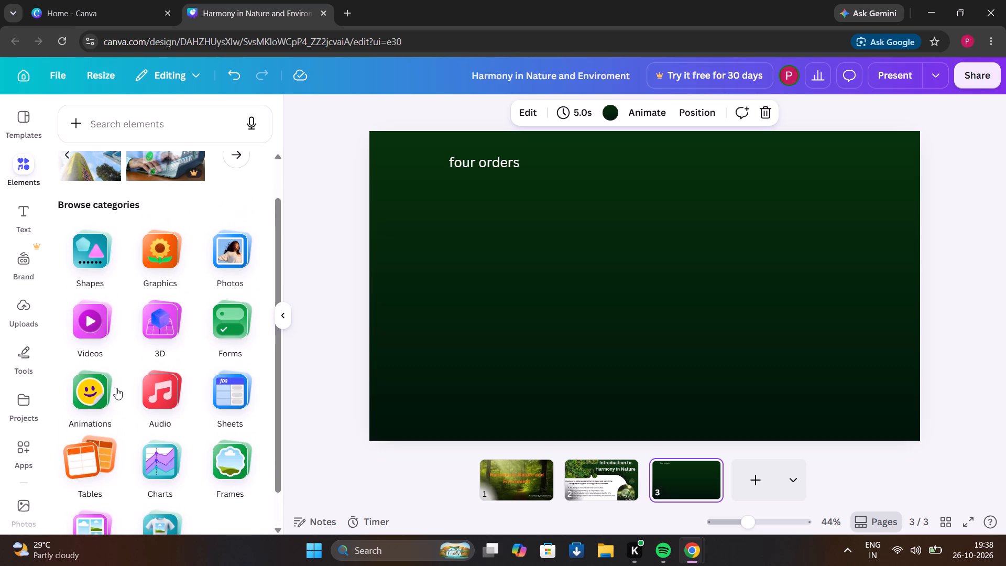
{"action": "scroll", "coordinate": [116, 388], "scroll_direction": "up", "scroll_amount": 1}
Browse the 3D element collections for a suitable decoration, then return to the element categories.
{"action": "left_click", "coordinate": [151, 345]}
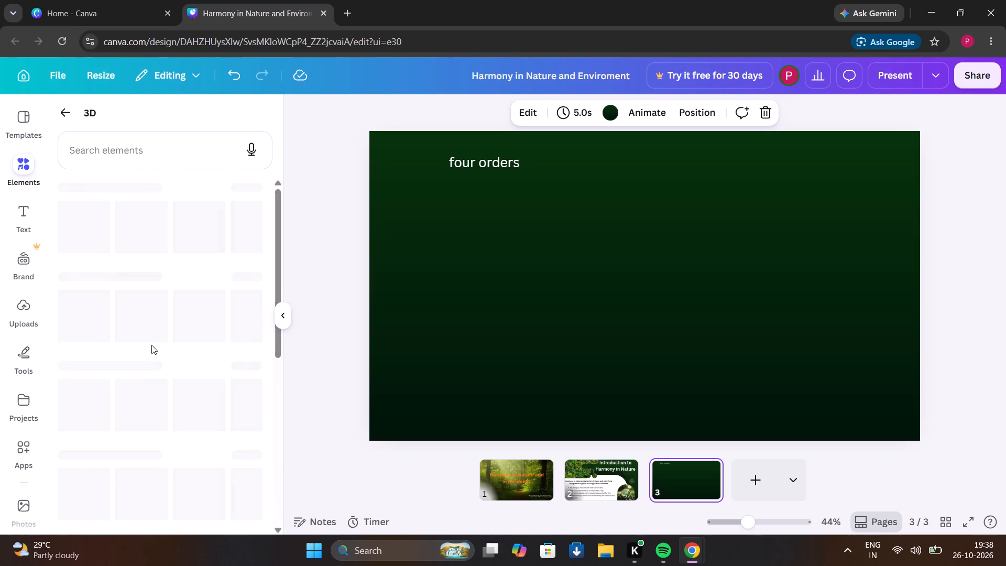
{"action": "scroll", "coordinate": [169, 282], "scroll_direction": "down", "scroll_amount": 1}
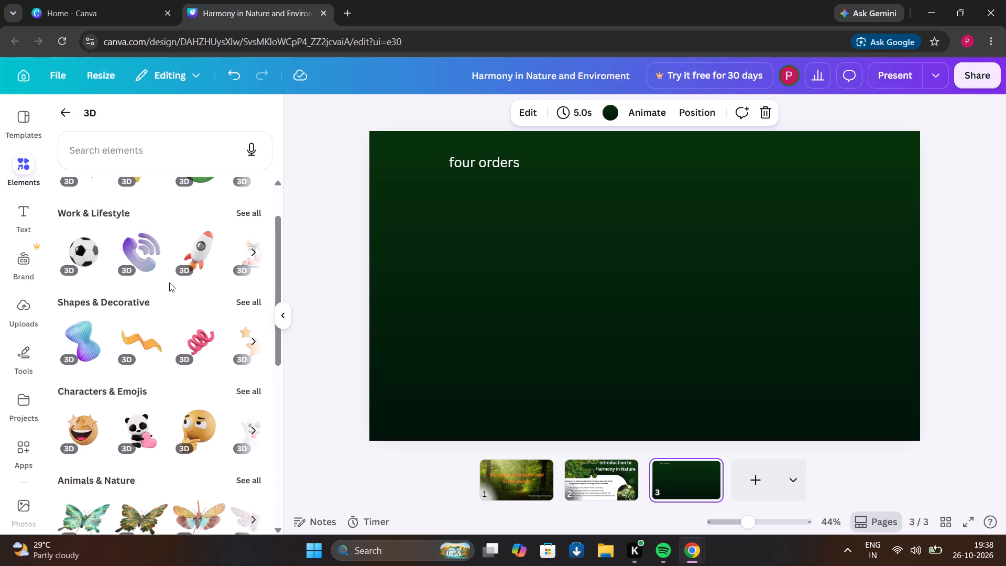
{"action": "scroll", "coordinate": [169, 282], "scroll_direction": "down", "scroll_amount": 5}
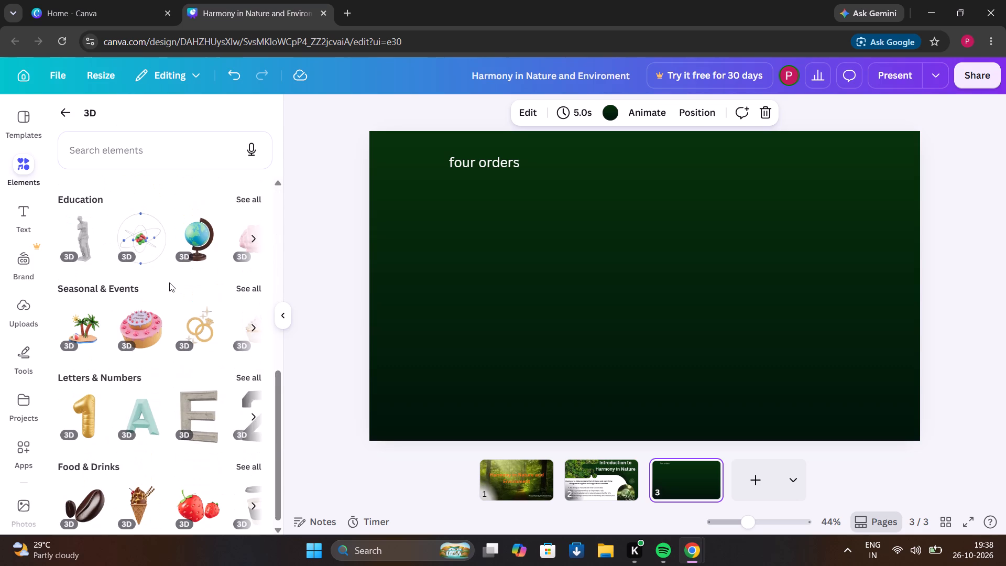
{"action": "scroll", "coordinate": [169, 282], "scroll_direction": "down", "scroll_amount": 3}
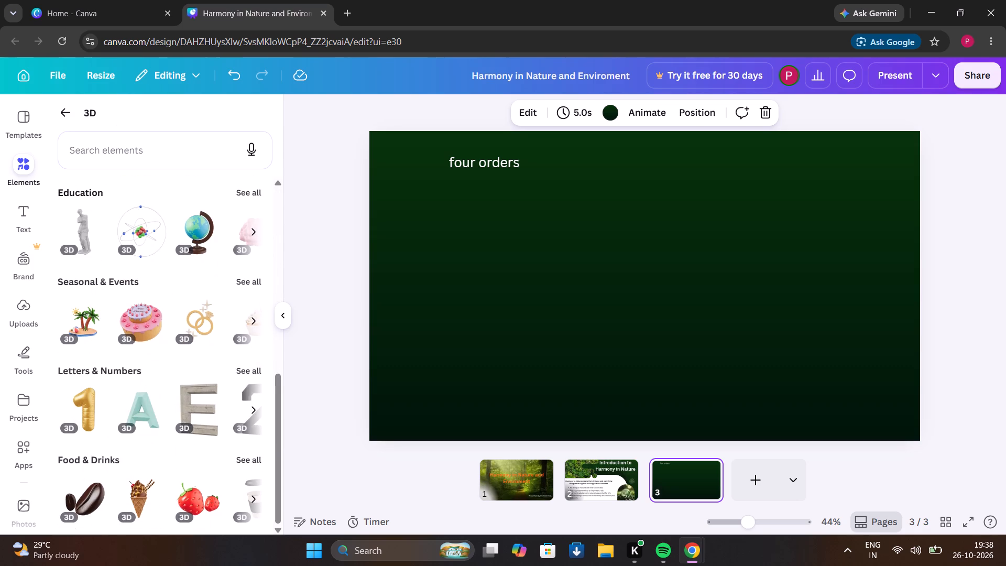
{"action": "left_click", "coordinate": [62, 115]}
{"action": "scroll", "coordinate": [111, 279], "scroll_direction": "down", "scroll_amount": 1}
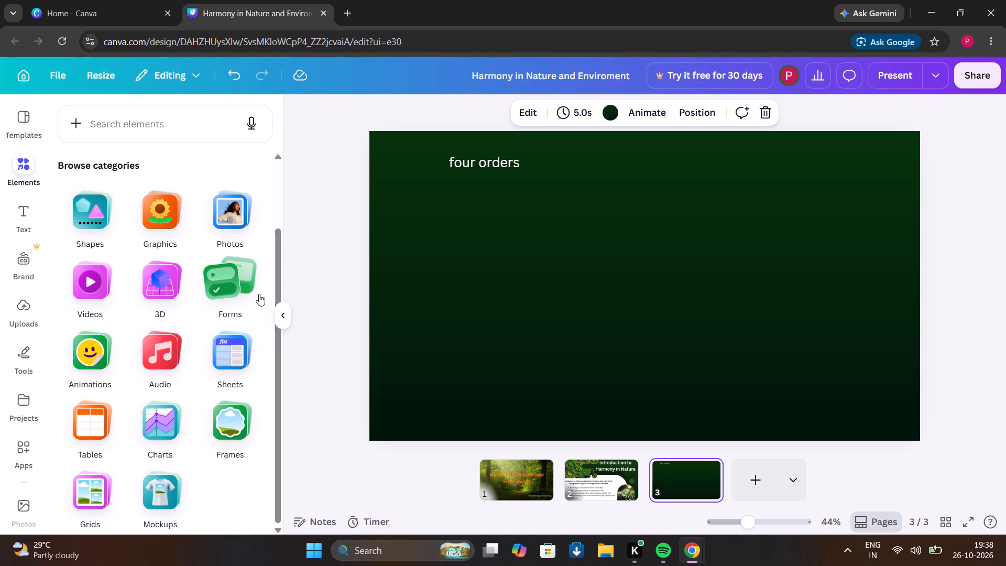
{"action": "scroll", "coordinate": [226, 219], "scroll_direction": "up", "scroll_amount": 2}
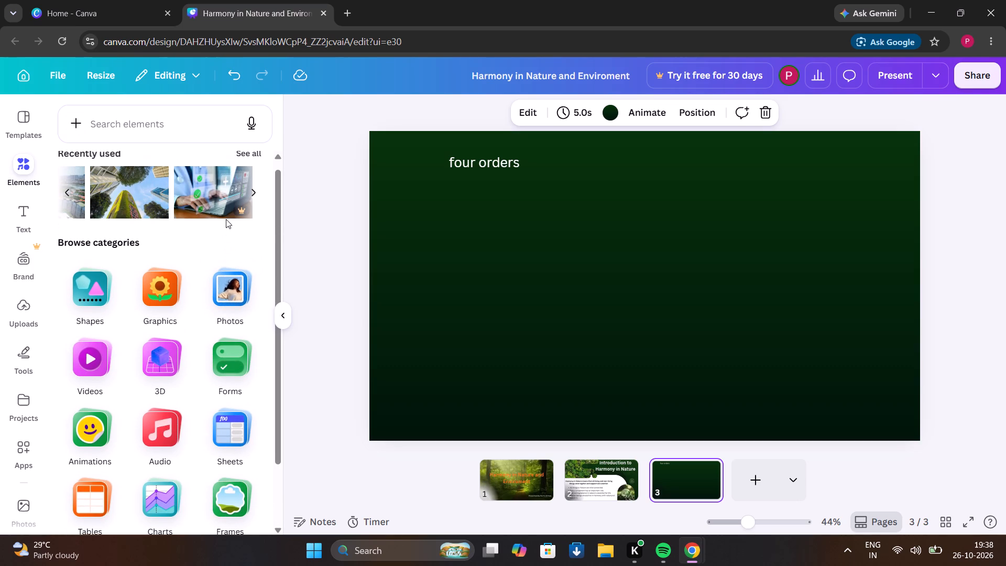
{"action": "scroll", "coordinate": [226, 219], "scroll_direction": "up", "scroll_amount": 2}
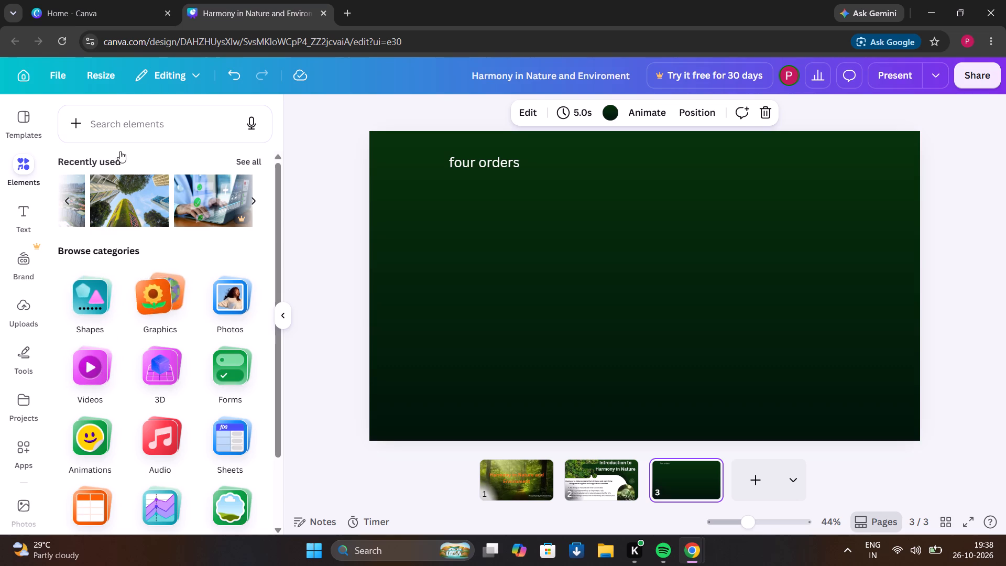
Search the elements for "corner design" and look over the results of all types, including more graphics.
{"action": "left_click", "coordinate": [163, 121]}
{"action": "type", "text": "design"}
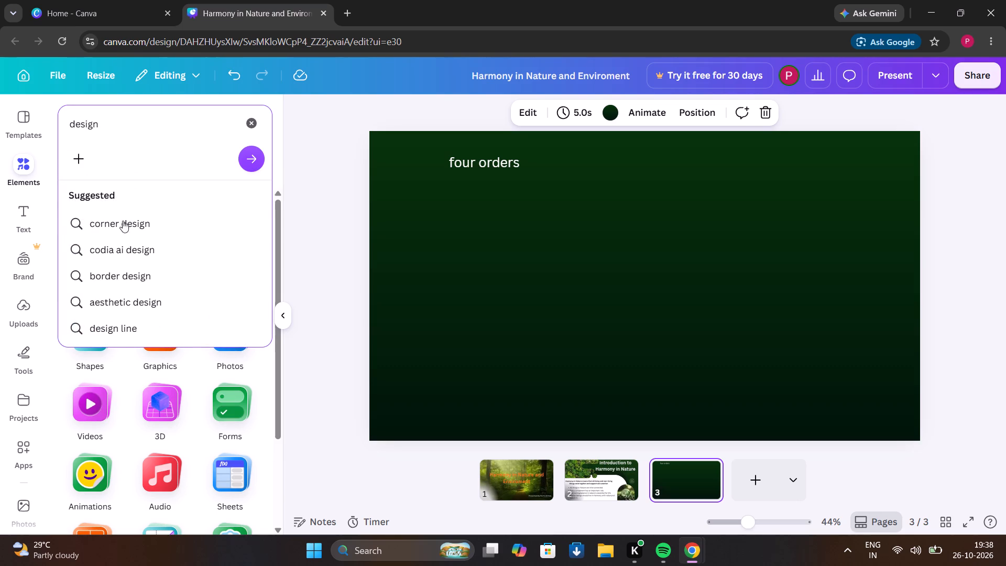
{"action": "left_click", "coordinate": [146, 224]}
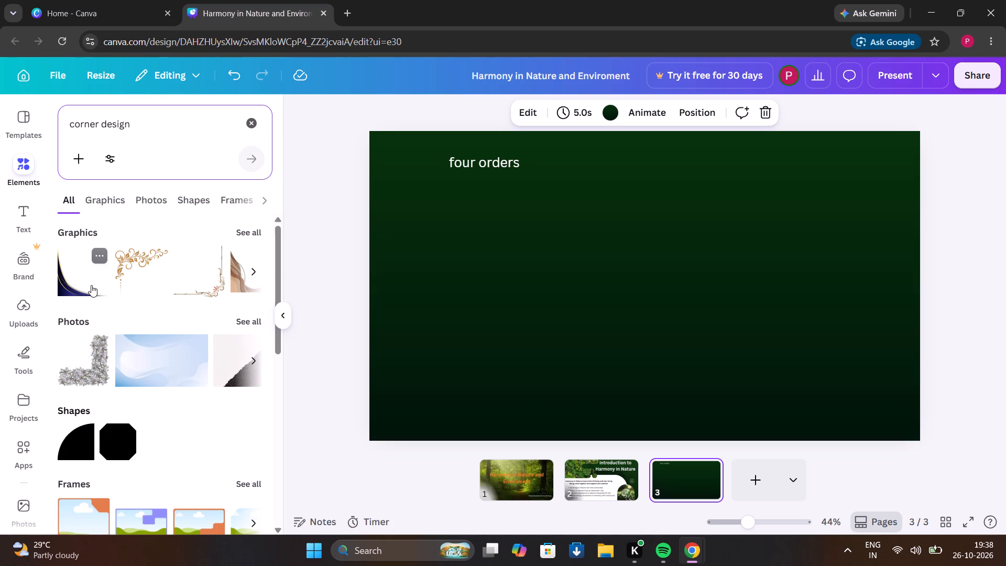
{"action": "scroll", "coordinate": [135, 419], "scroll_direction": "down", "scroll_amount": 2}
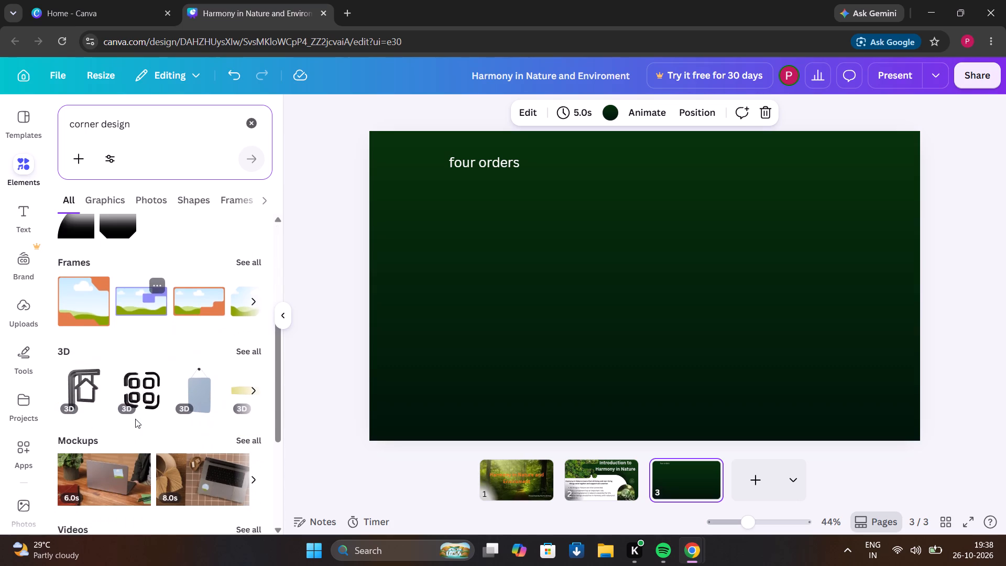
{"action": "scroll", "coordinate": [135, 419], "scroll_direction": "down", "scroll_amount": 7}
{"action": "scroll", "coordinate": [135, 419], "scroll_direction": "up", "scroll_amount": 7}
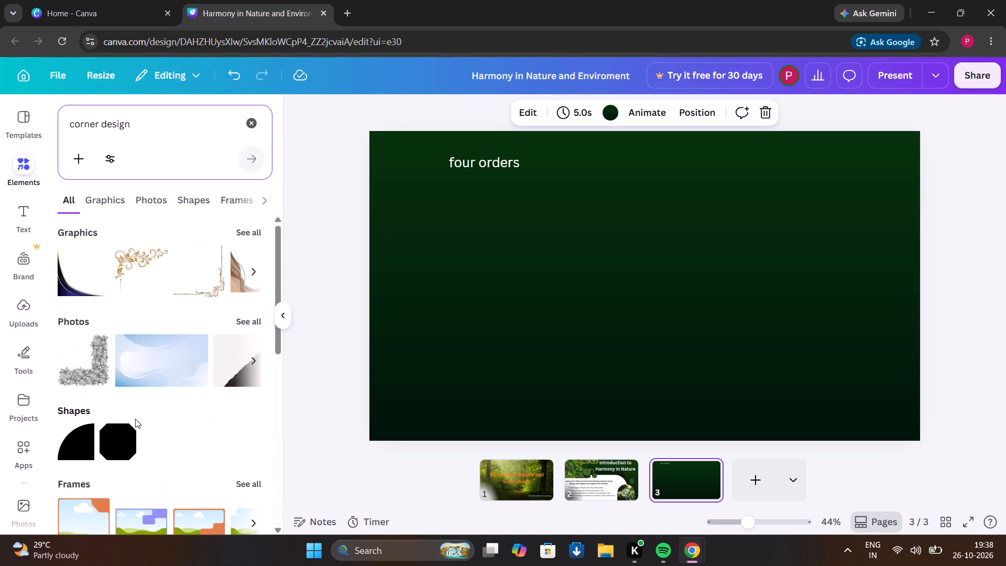
{"action": "left_click", "coordinate": [249, 269]}
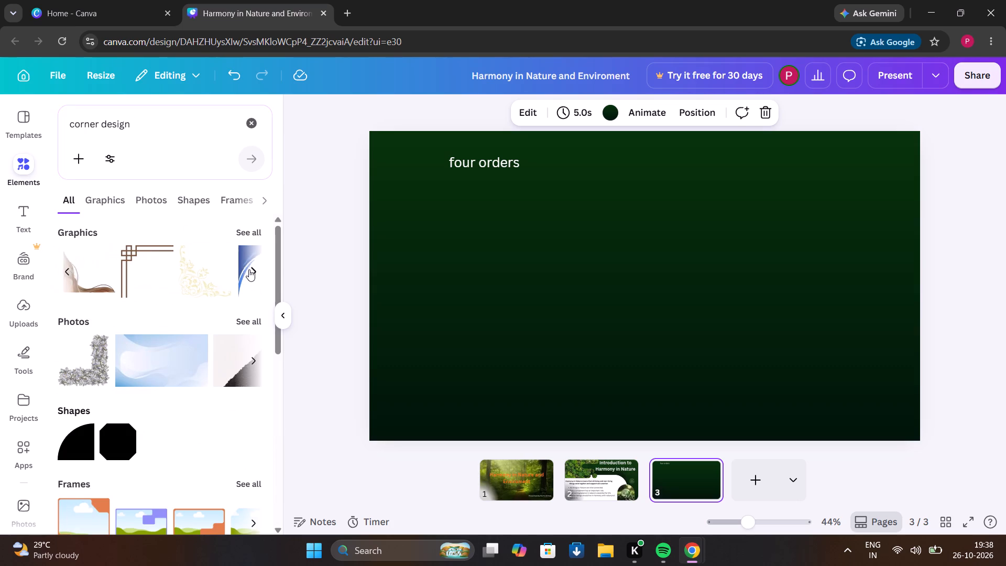
{"action": "left_click", "coordinate": [249, 269]}
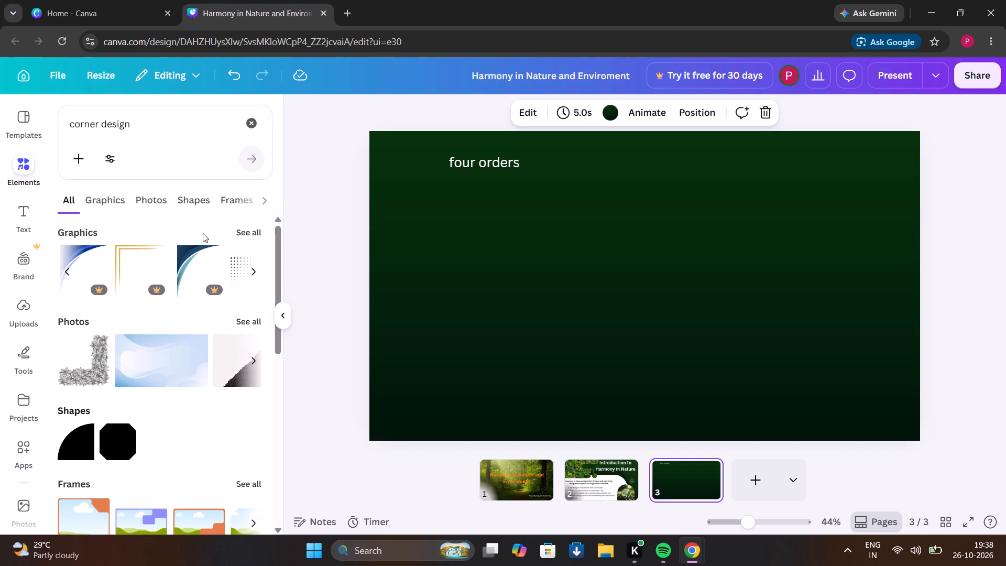
Examine the graphics-only results for "corner design" for a suitable page corner decoration.
{"action": "left_click", "coordinate": [116, 199]}
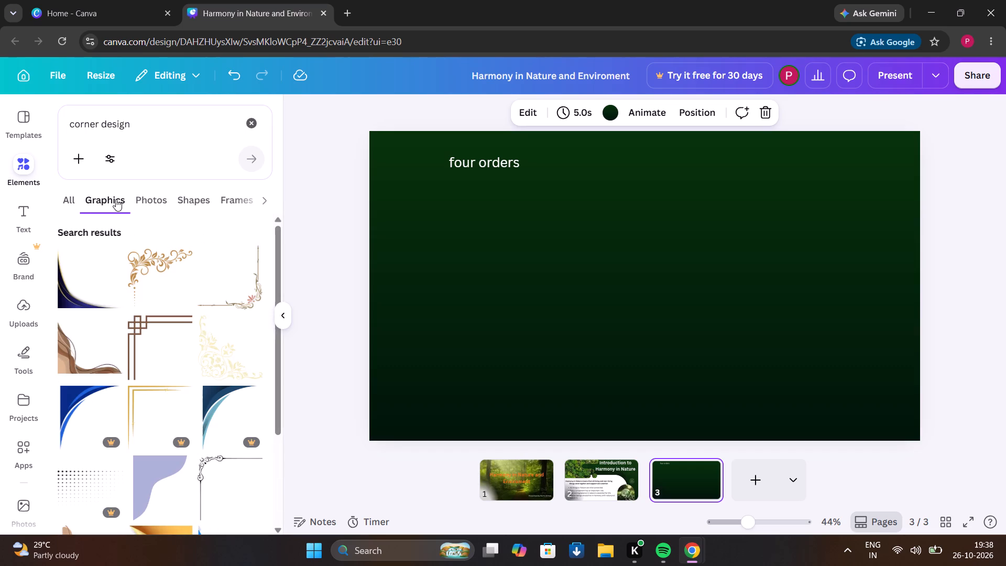
{"action": "scroll", "coordinate": [179, 427], "scroll_direction": "down", "scroll_amount": 5}
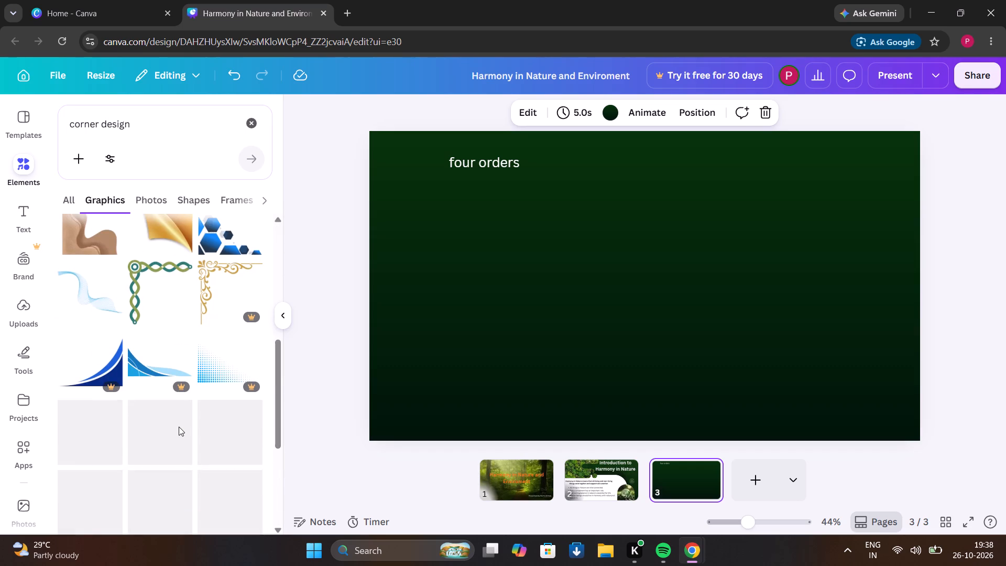
{"action": "scroll", "coordinate": [179, 427], "scroll_direction": "down", "scroll_amount": 6}
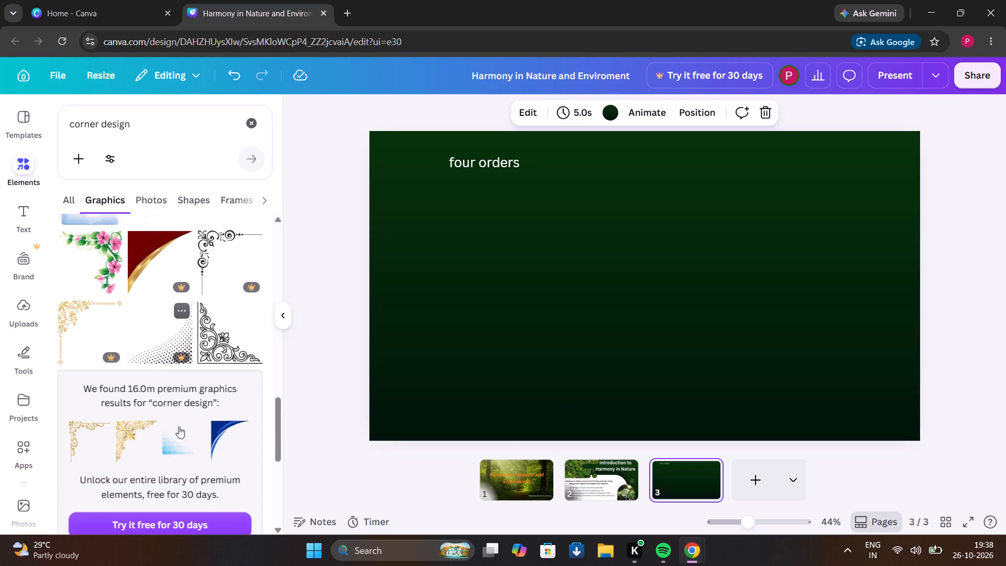
{"action": "scroll", "coordinate": [179, 427], "scroll_direction": "down", "scroll_amount": 4}
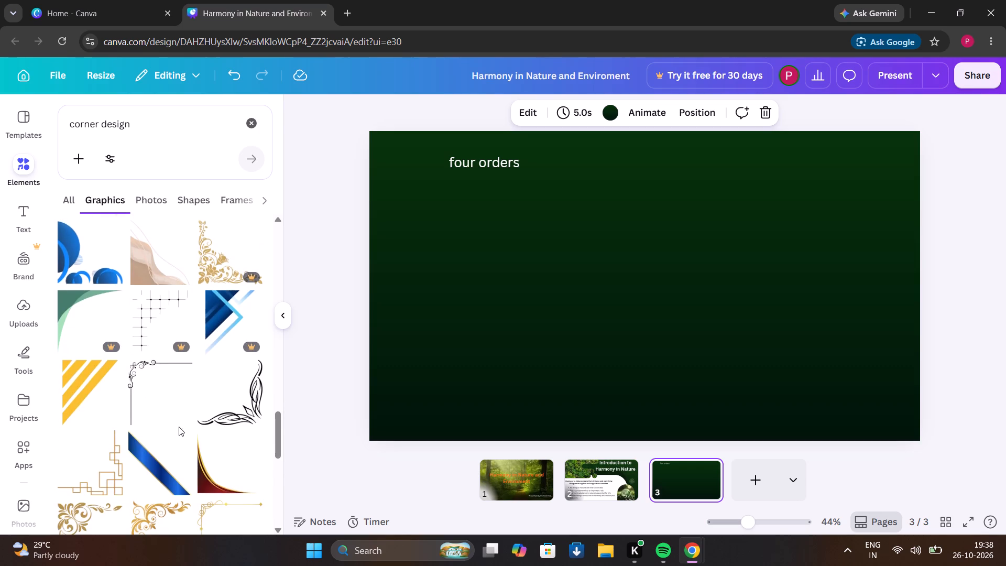
{"action": "scroll", "coordinate": [179, 427], "scroll_direction": "down", "scroll_amount": 1}
{"action": "scroll", "coordinate": [179, 427], "scroll_direction": "up", "scroll_amount": 2}
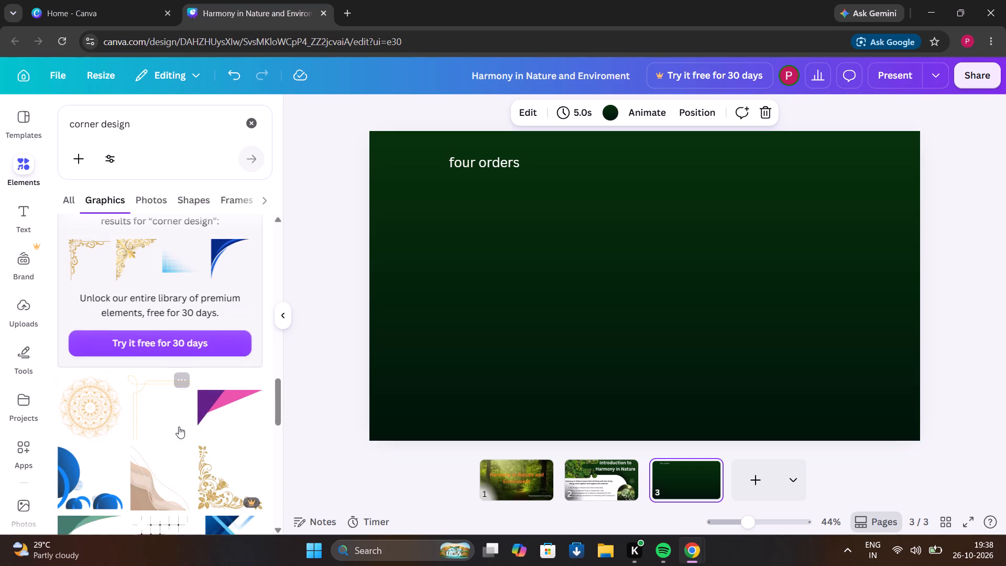
{"action": "scroll", "coordinate": [179, 427], "scroll_direction": "up", "scroll_amount": 4}
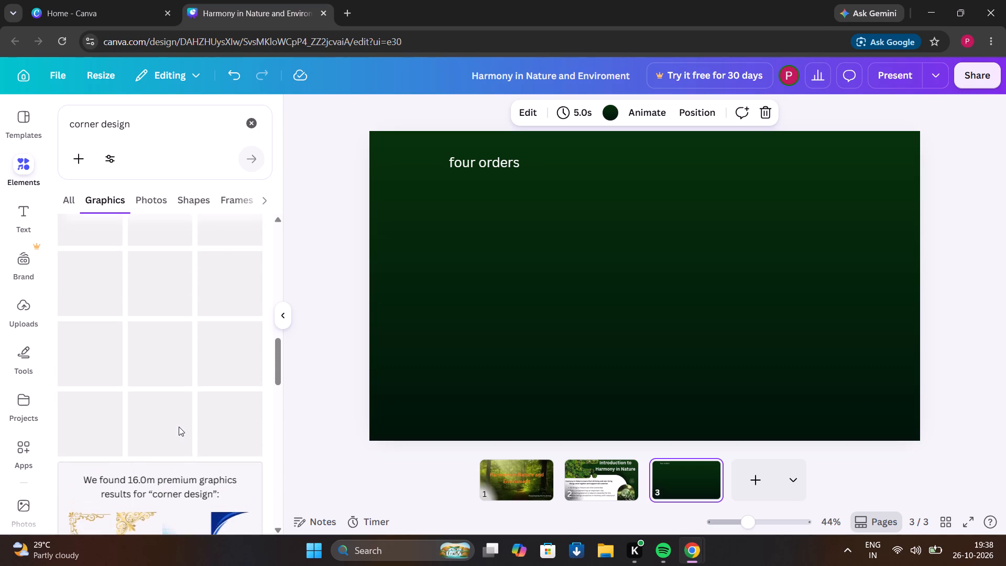
{"action": "scroll", "coordinate": [179, 427], "scroll_direction": "up", "scroll_amount": 3}
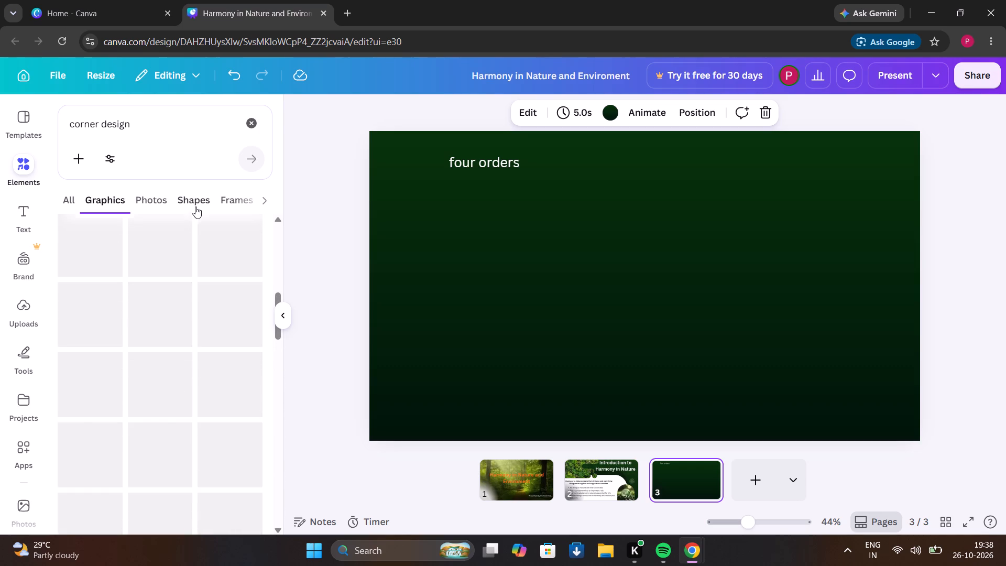
Check the shape and frame results for "corner design", then return to the results of all types.
{"action": "left_click", "coordinate": [198, 202]}
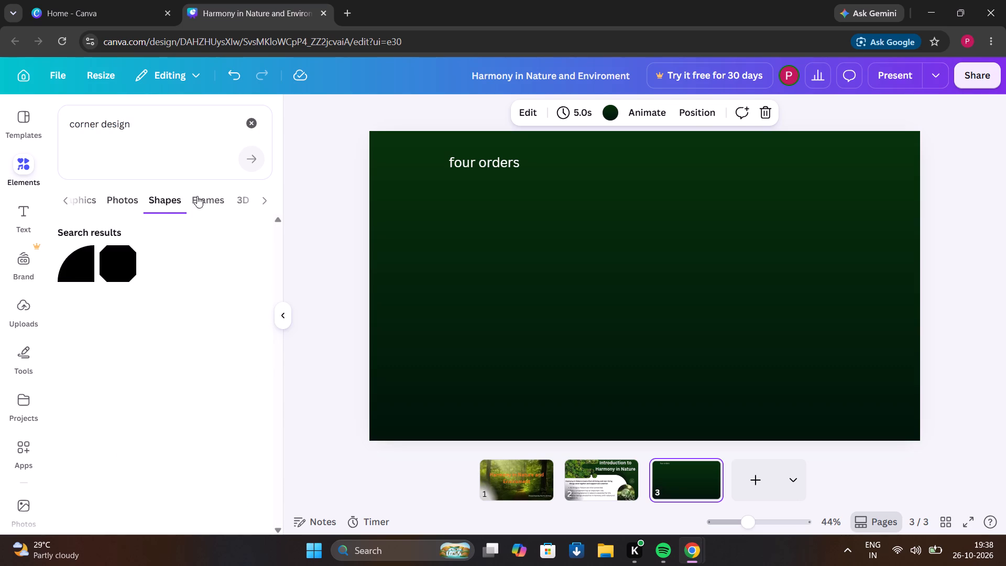
{"action": "left_click", "coordinate": [224, 203]}
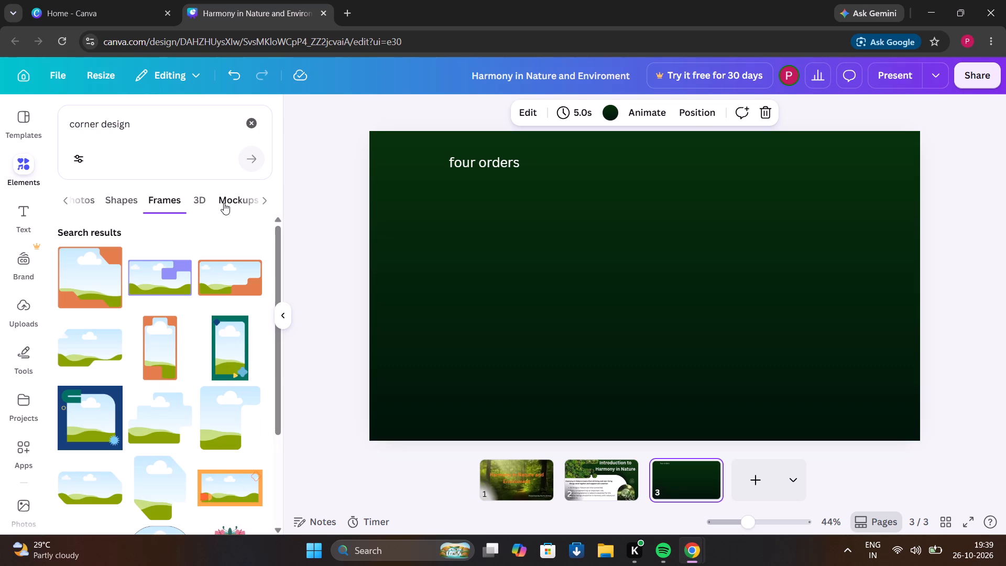
{"action": "scroll", "coordinate": [144, 508], "scroll_direction": "down", "scroll_amount": 2}
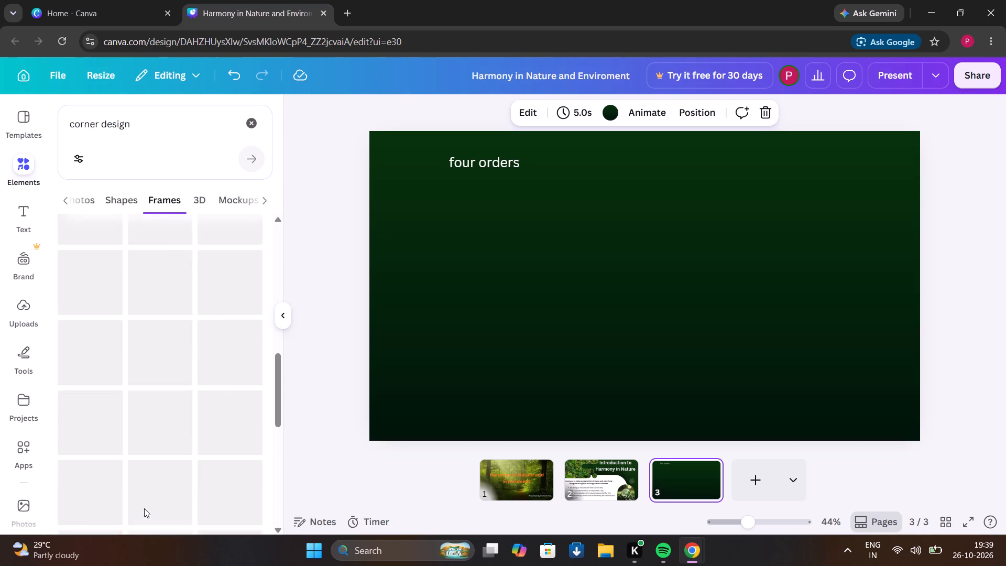
{"action": "scroll", "coordinate": [151, 411], "scroll_direction": "down", "scroll_amount": 6}
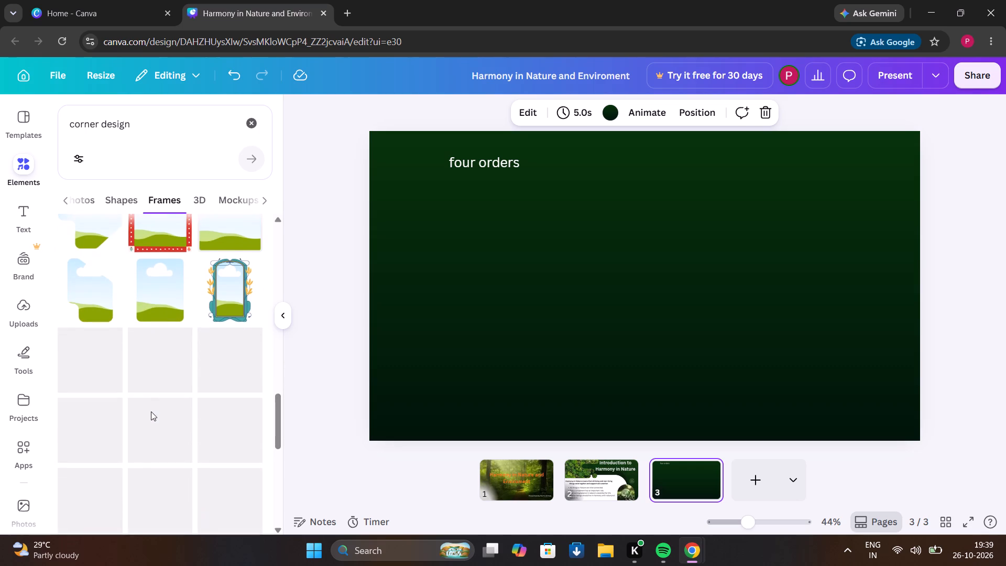
{"action": "left_click", "coordinate": [87, 195]}
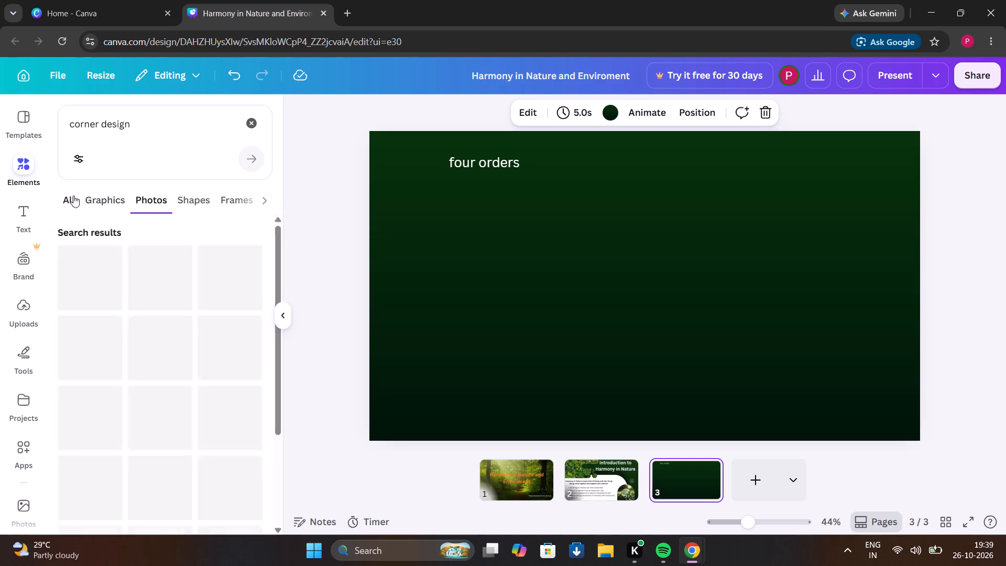
{"action": "left_click", "coordinate": [73, 195]}
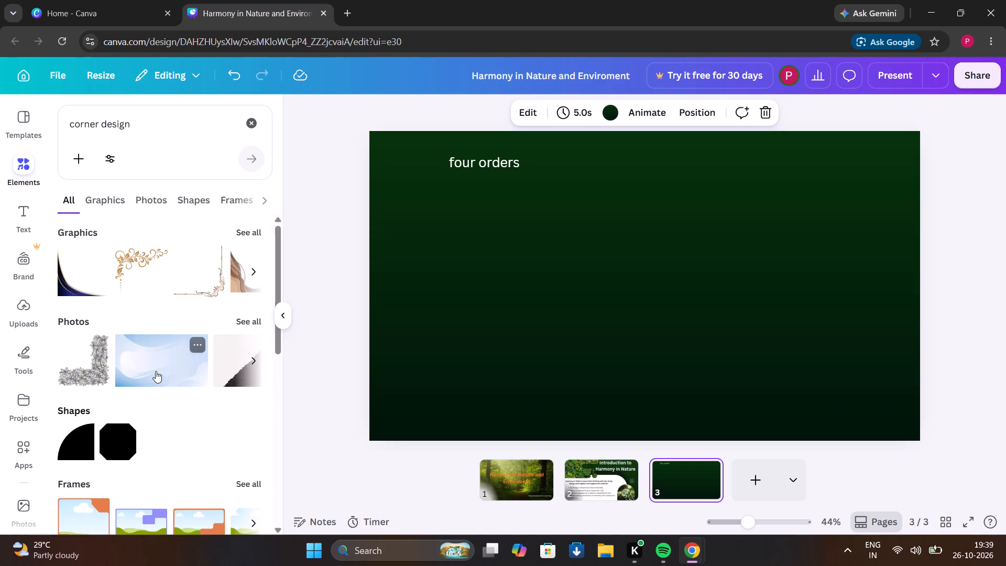
Add the blue-and-gold curved corner graphic to page 3 and stretch it outward to about 1,380 wide, extending its lower edge.
{"action": "left_click", "coordinate": [88, 265]}
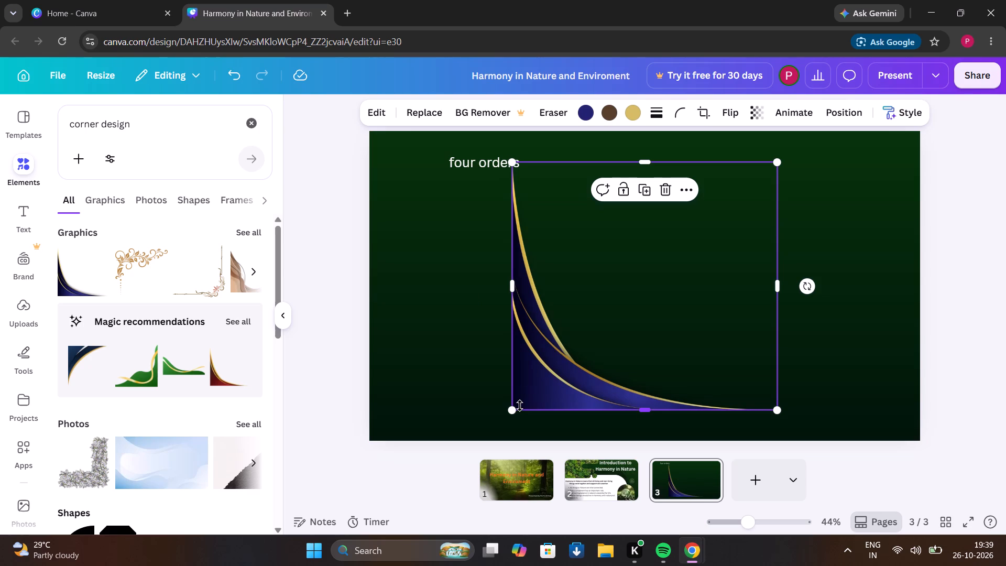
{"action": "left_click_drag", "start_coordinate": [520, 406], "coordinate": [497, 401]}
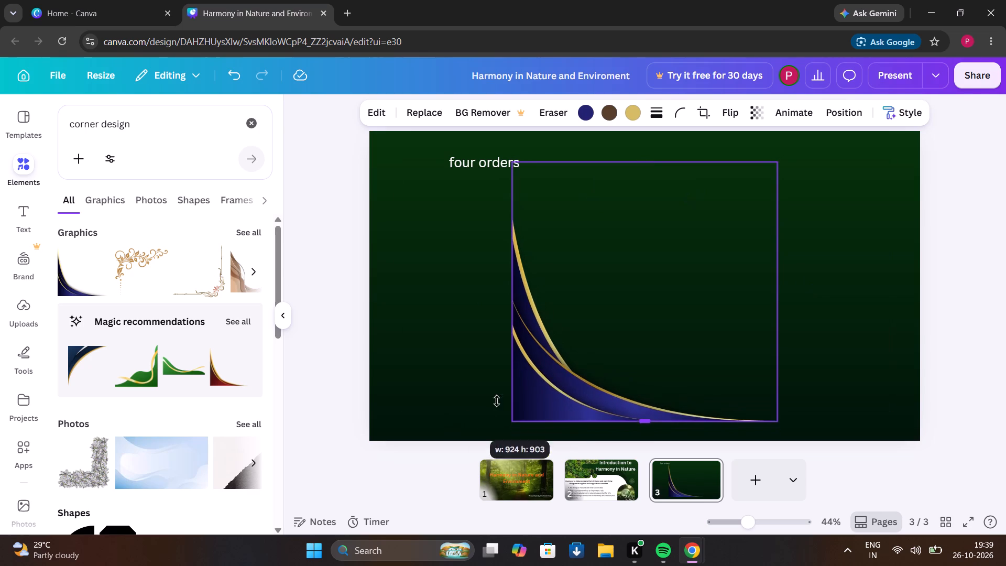
{"action": "left_click_drag", "start_coordinate": [497, 401], "coordinate": [551, 397]}
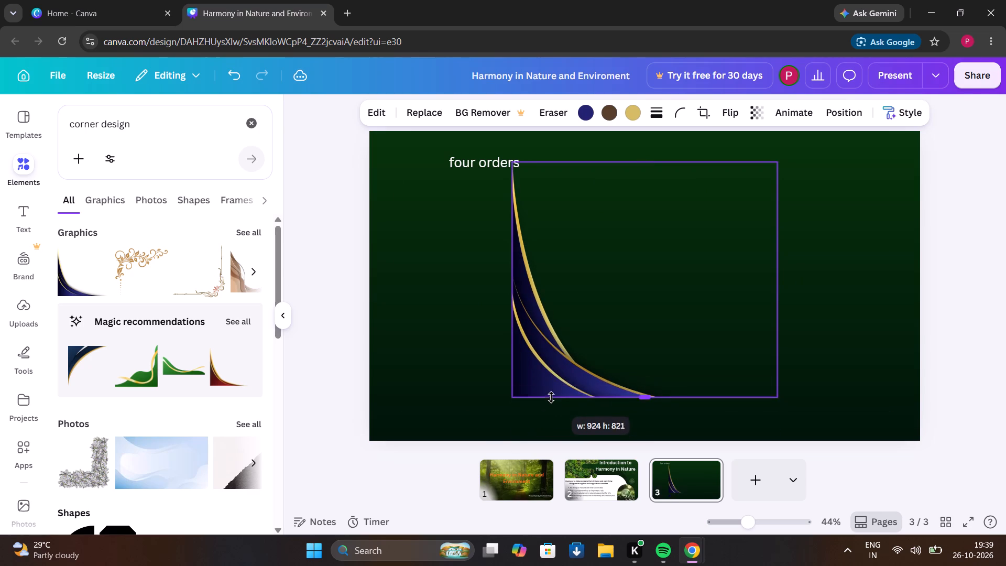
{"action": "left_click_drag", "start_coordinate": [551, 397], "coordinate": [531, 409]}
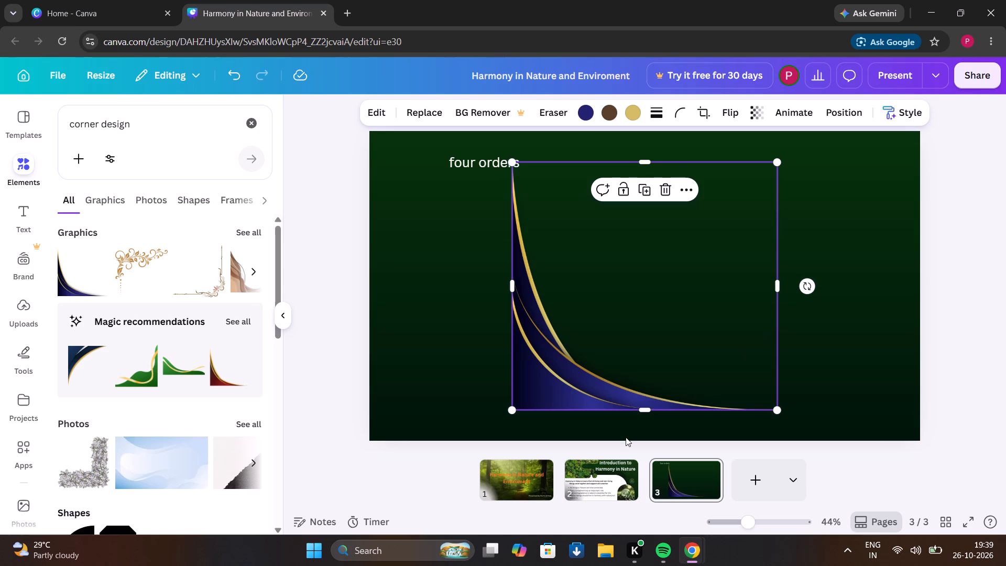
{"action": "left_click_drag", "start_coordinate": [497, 412], "coordinate": [512, 409]}
{"action": "left_click_drag", "start_coordinate": [512, 408], "coordinate": [499, 395]}
{"action": "left_click_drag", "start_coordinate": [512, 387], "coordinate": [386, 402]}
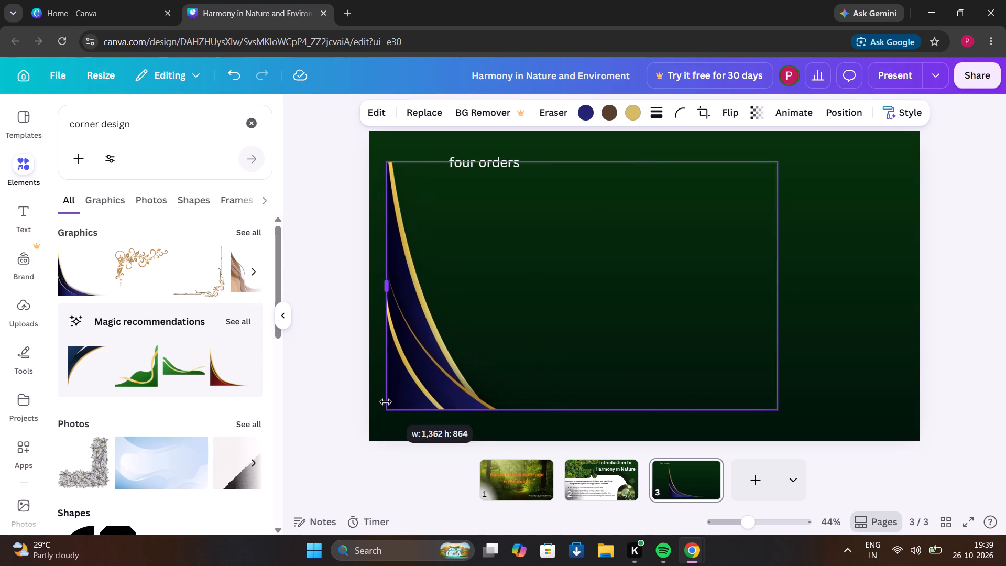
{"action": "left_click_drag", "start_coordinate": [386, 402], "coordinate": [381, 403]}
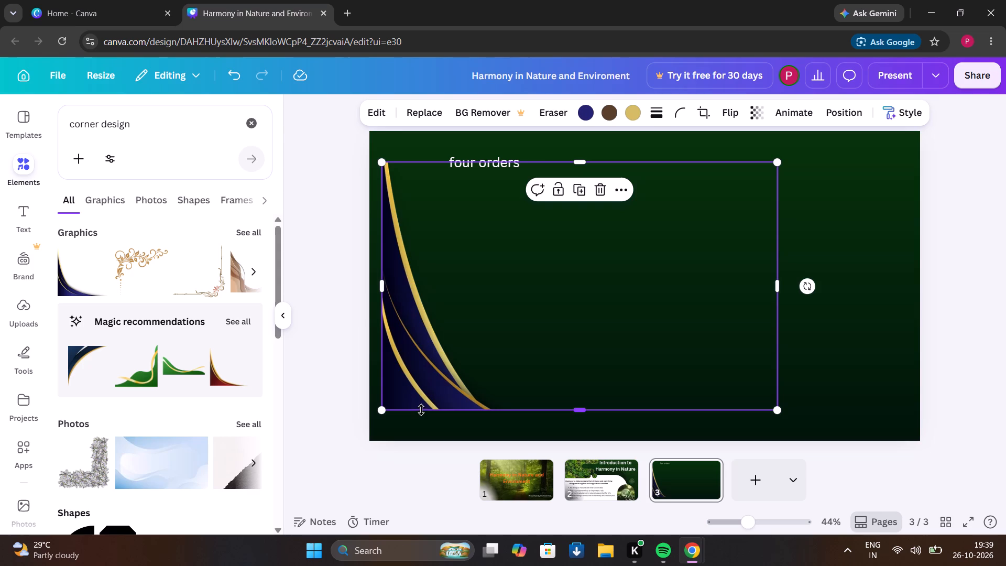
{"action": "left_click_drag", "start_coordinate": [421, 410], "coordinate": [397, 440]}
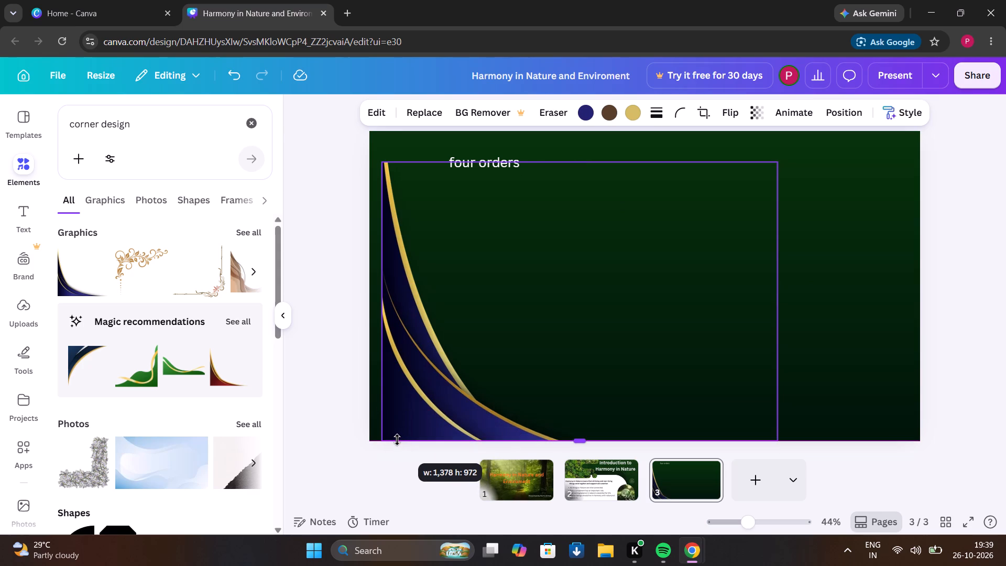
{"action": "left_click_drag", "start_coordinate": [397, 440], "coordinate": [397, 431]}
{"action": "left_click_drag", "start_coordinate": [382, 425], "coordinate": [382, 425]}
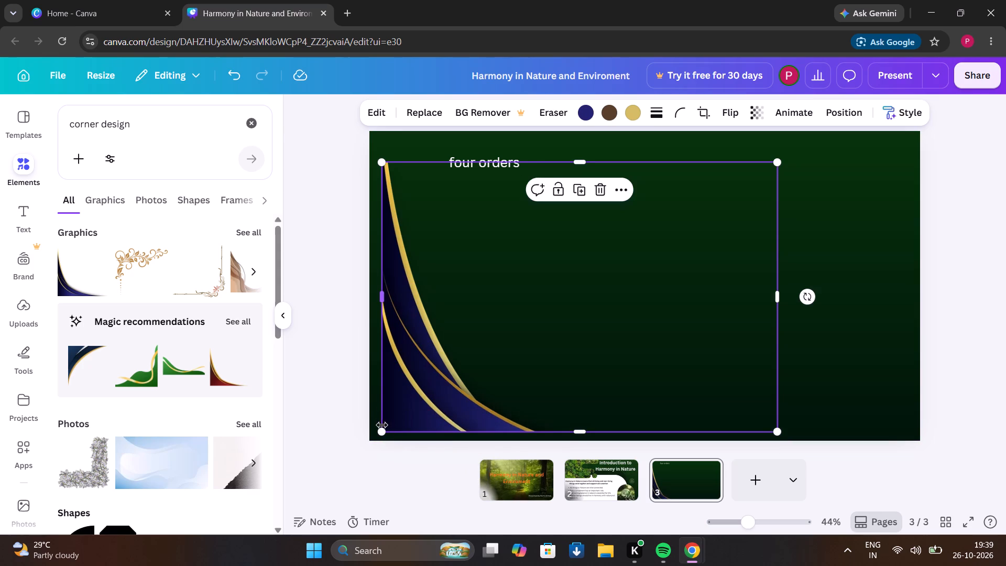
{"action": "left_click_drag", "start_coordinate": [382, 425], "coordinate": [380, 457]}
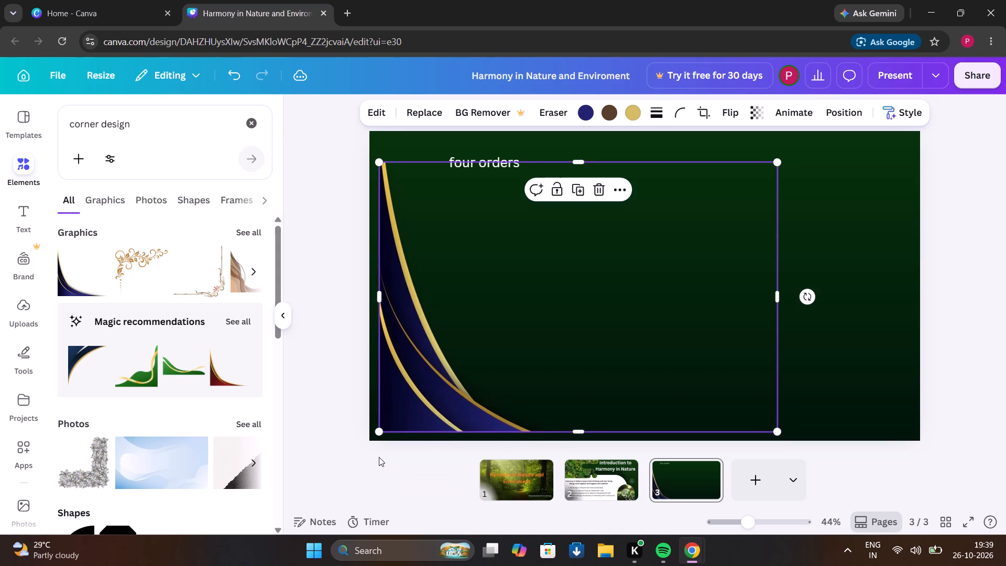
Move the curved graphic into the page's lower-left corner, with its edges slightly past the page border.
{"action": "left_click_drag", "start_coordinate": [478, 364], "coordinate": [447, 370]}
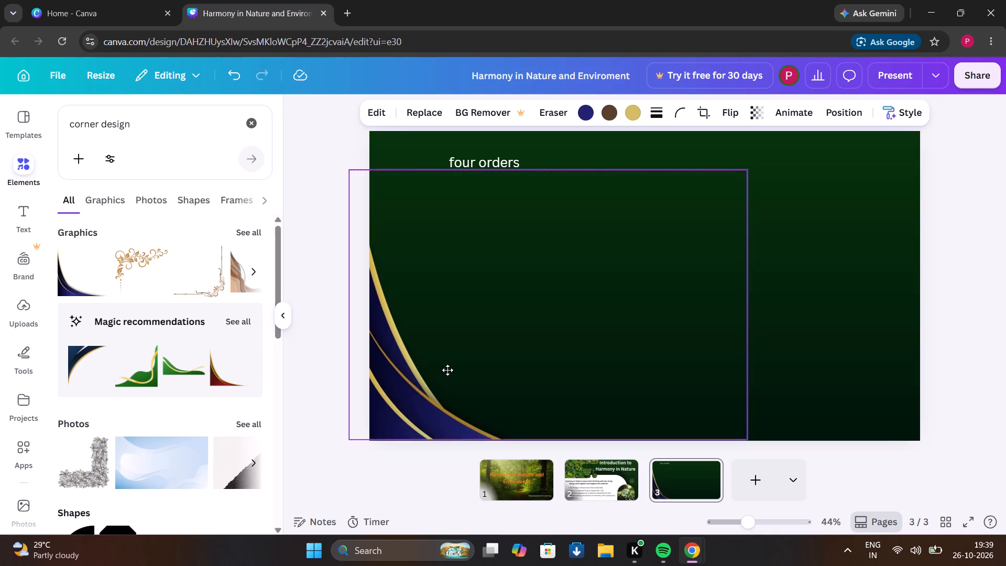
{"action": "left_click_drag", "start_coordinate": [447, 370], "coordinate": [463, 385]}
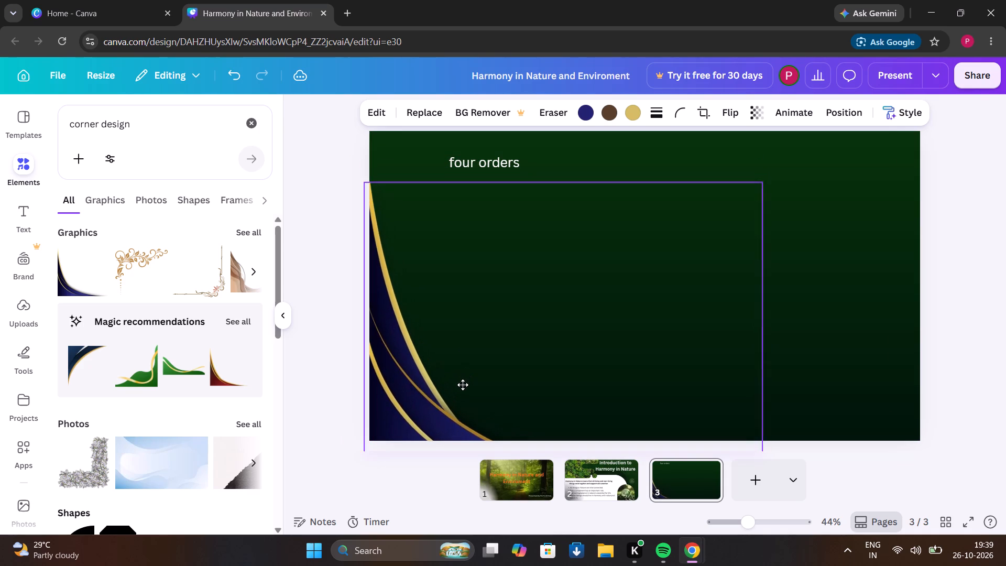
{"action": "left_click_drag", "start_coordinate": [463, 385], "coordinate": [462, 386]}
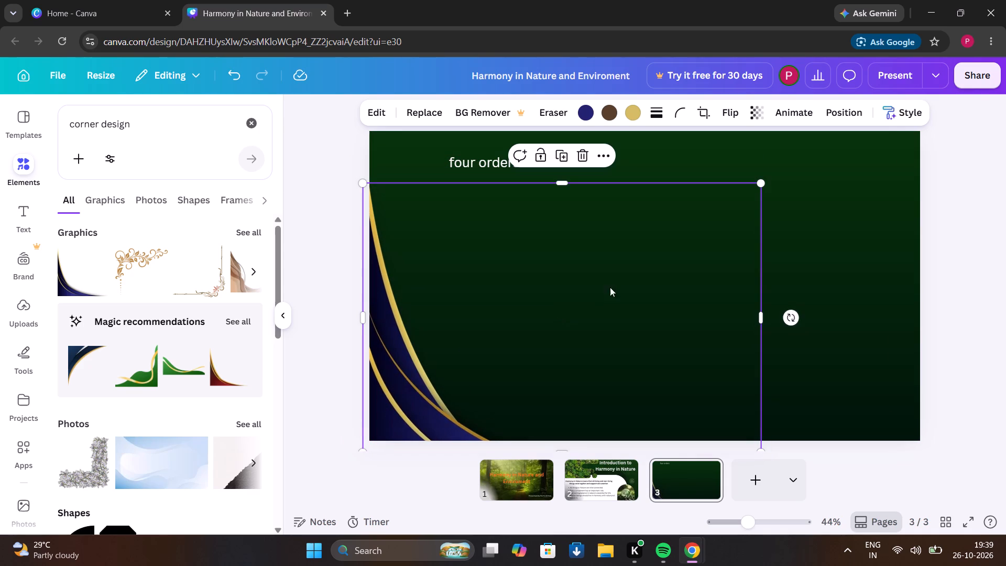
{"action": "left_click", "coordinate": [535, 267]}
Delete the small "four orders" text from page 3.
{"action": "left_click", "coordinate": [521, 166]}
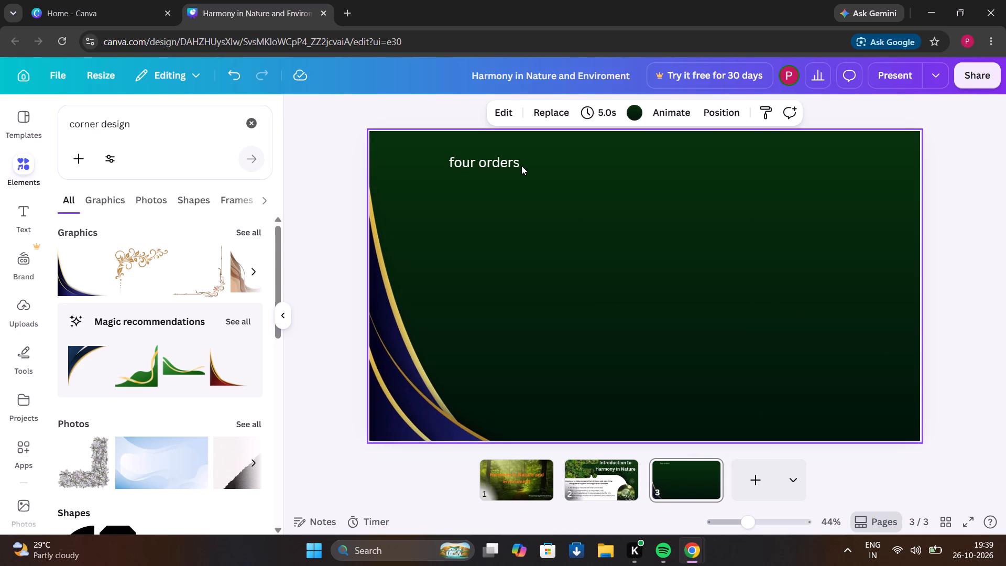
{"action": "left_click", "coordinate": [516, 161]}
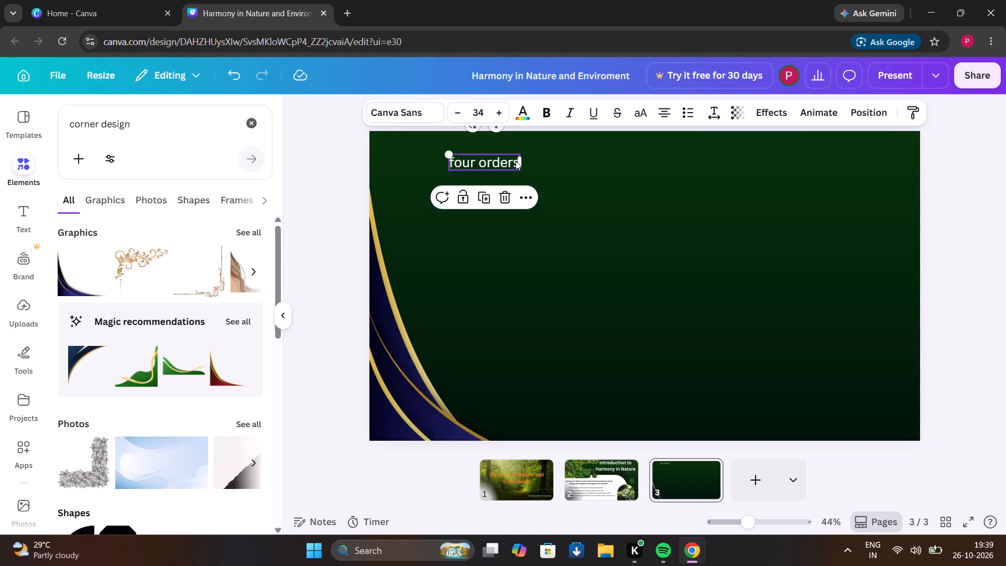
{"action": "key", "text": "BackSpace"}
{"action": "key", "text": "BackSpace"}
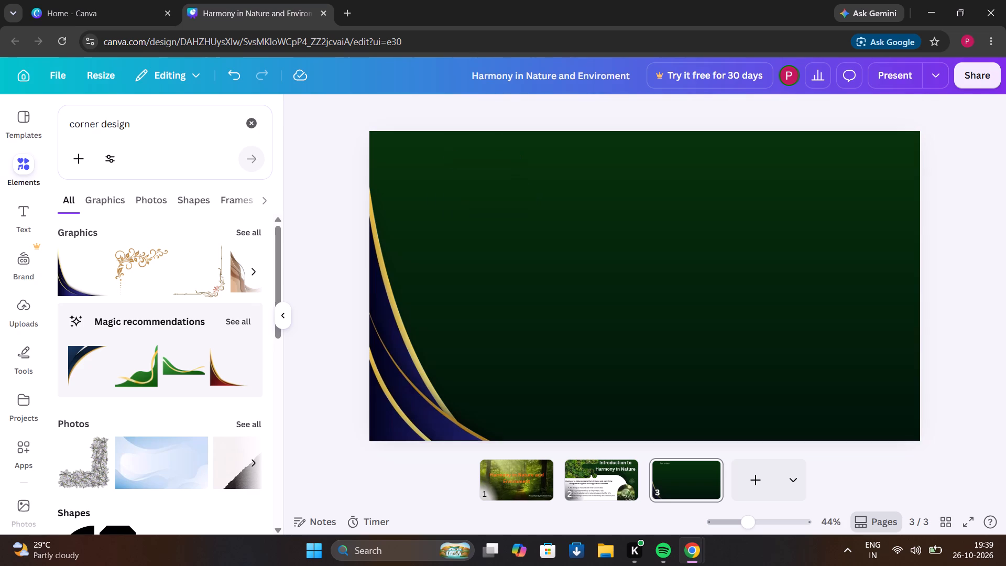
{"action": "key", "text": "BackSpace"}
{"action": "type", "text": "fo"}
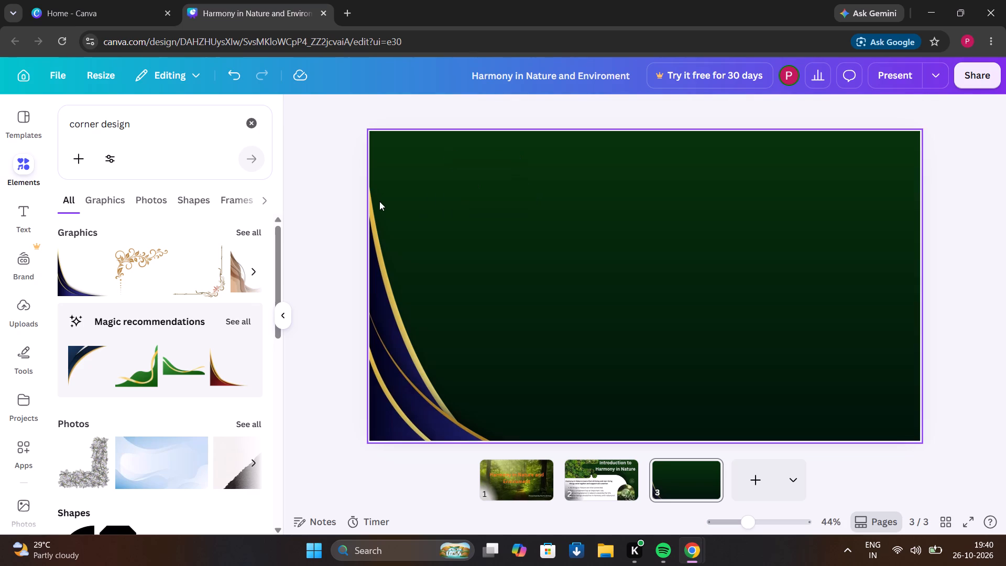
Add a subheading text box to page 3 and place it near the top of the page.
{"action": "left_click", "coordinate": [19, 209]}
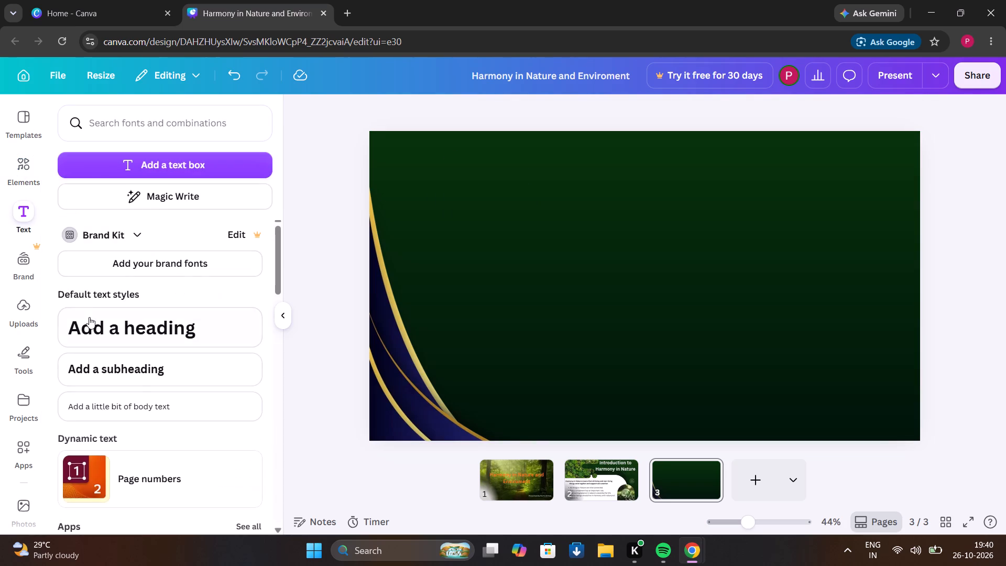
{"action": "left_click", "coordinate": [190, 370]}
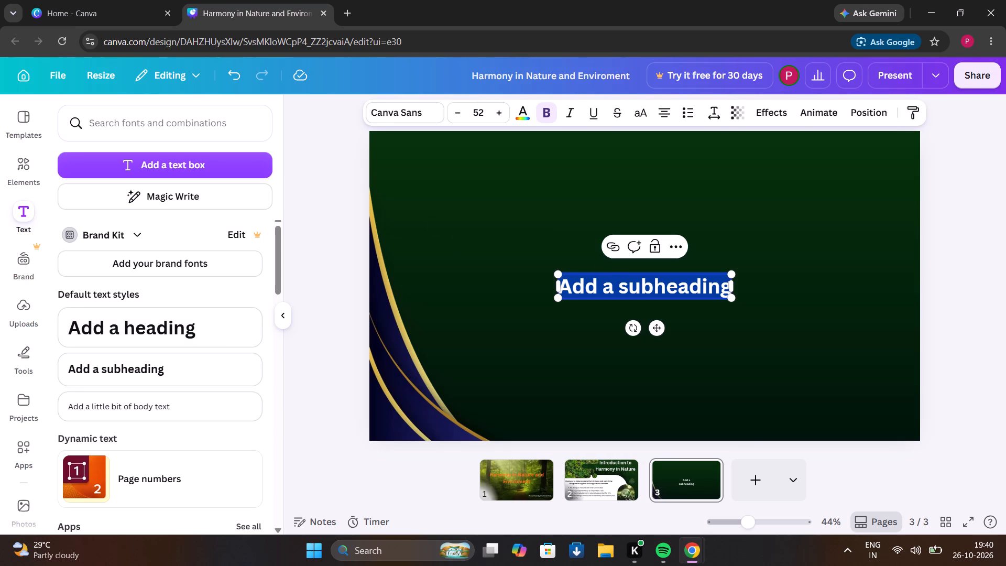
{"action": "left_click_drag", "start_coordinate": [610, 268], "coordinate": [530, 194]}
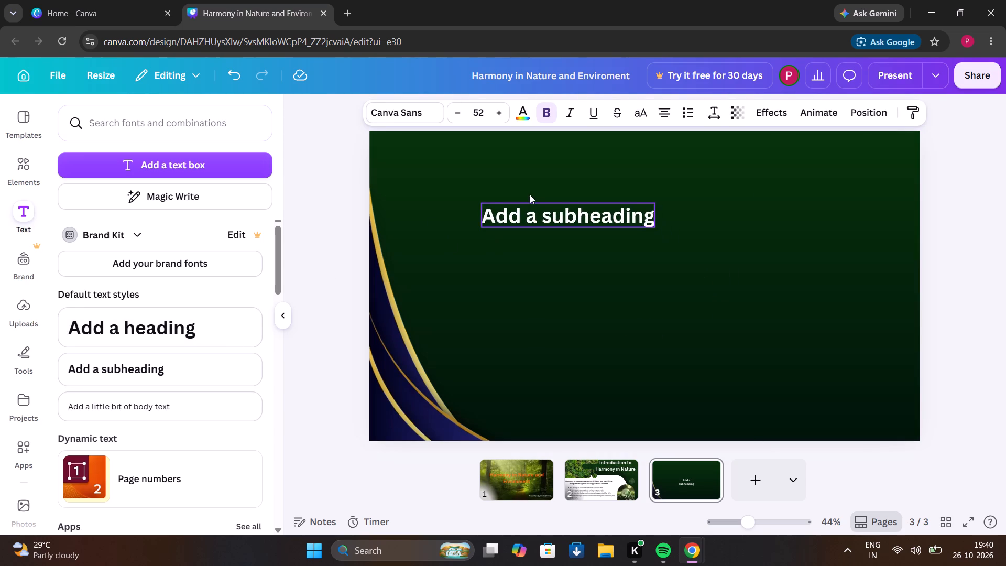
{"action": "left_click_drag", "start_coordinate": [530, 194], "coordinate": [517, 151]}
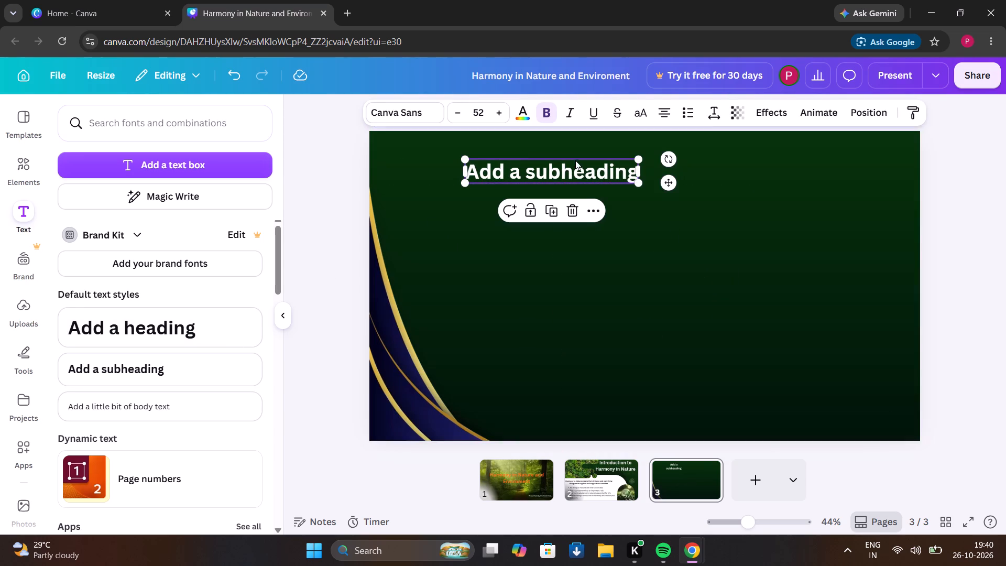
Replace the subheading's placeholder text with "Four Orders in Nature.".
{"action": "left_click", "coordinate": [631, 167]}
{"action": "key", "text": "BackSpace"}
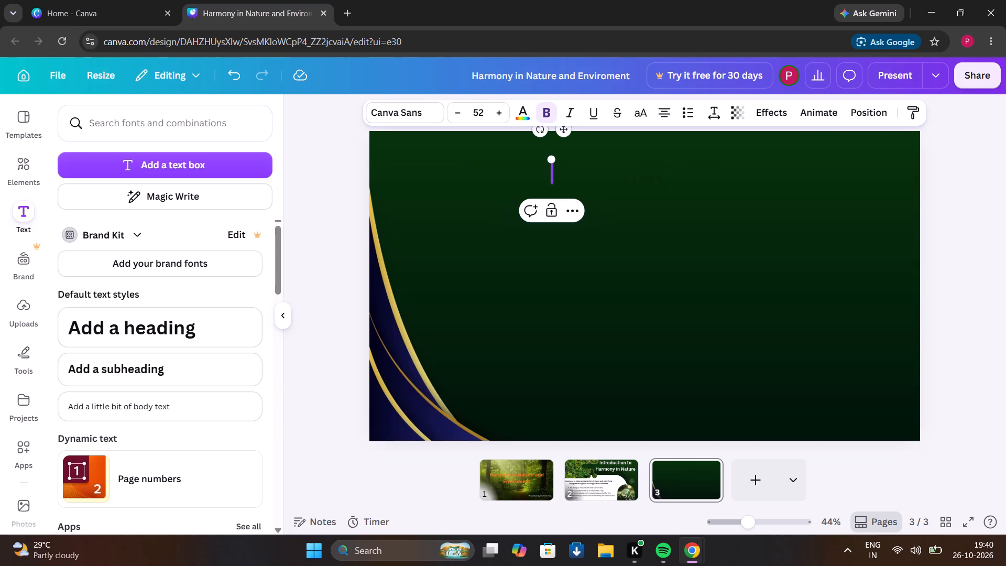
{"action": "type", "text": "Foo"}
{"action": "key", "text": "BackSpace"}
{"action": "key", "text": "u"}
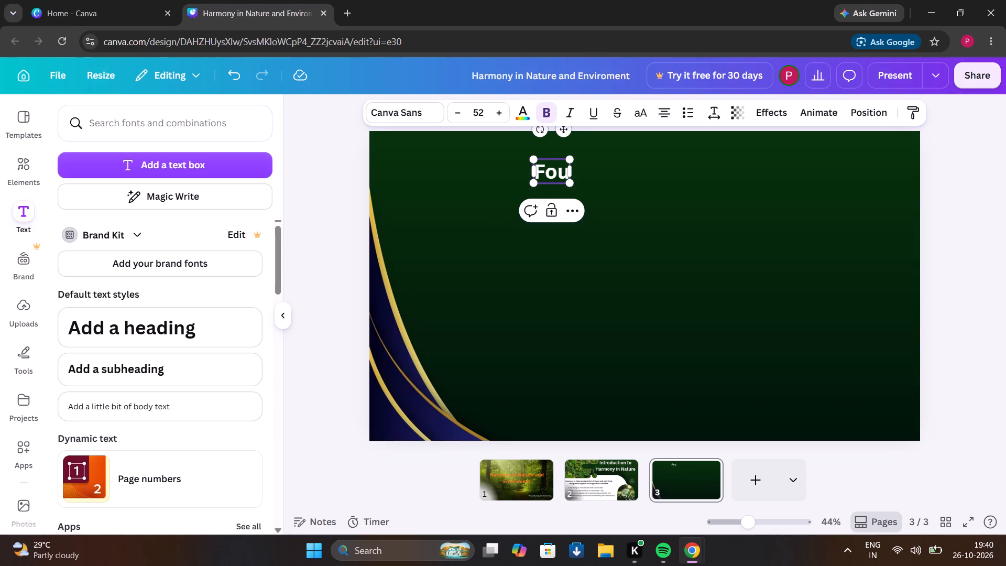
{"action": "type", "text": "r"}
{"action": "key", "text": "space"}
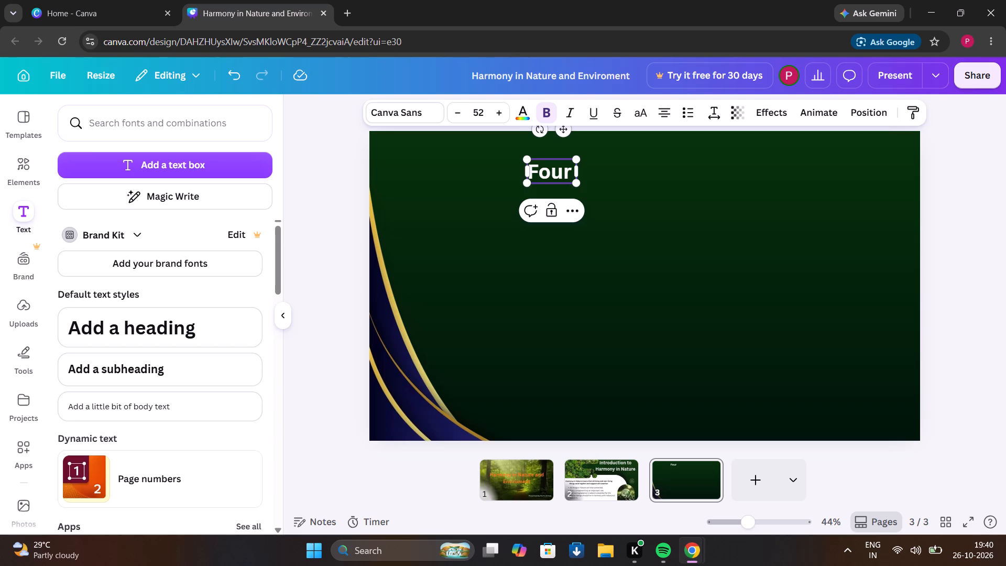
{"action": "type", "text": "rders in"}
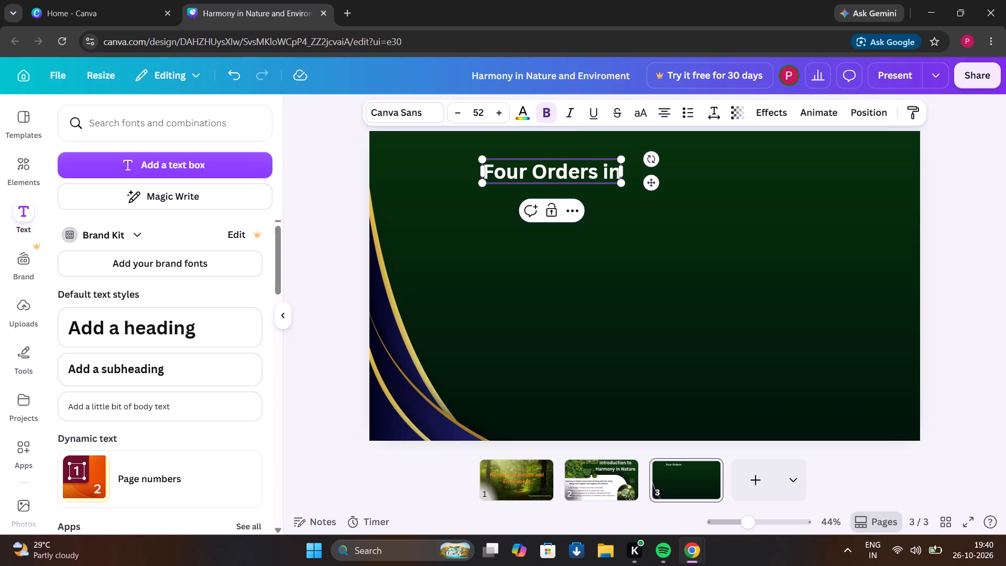
{"action": "type", "text": "Na"}
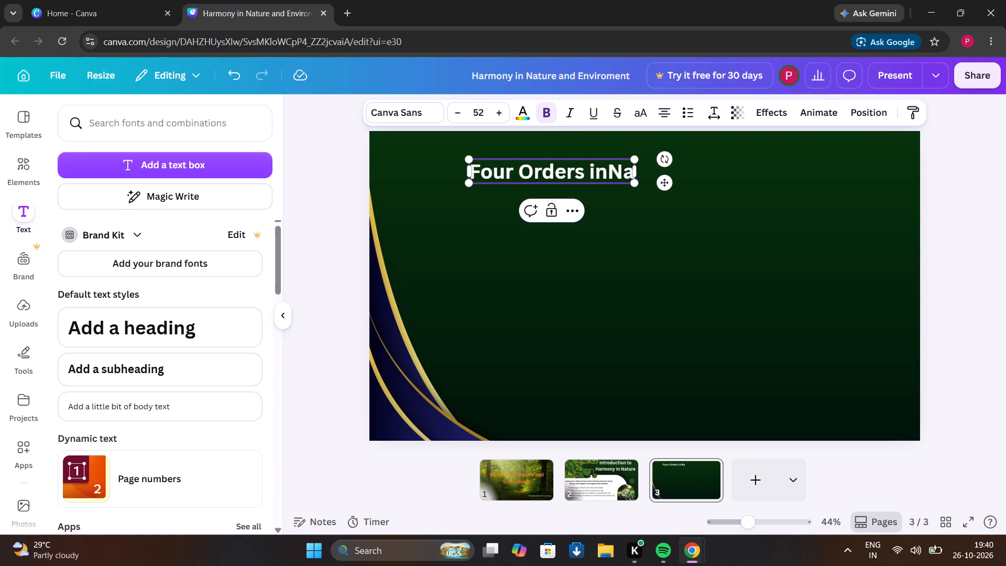
{"action": "type", "text": "ture"}
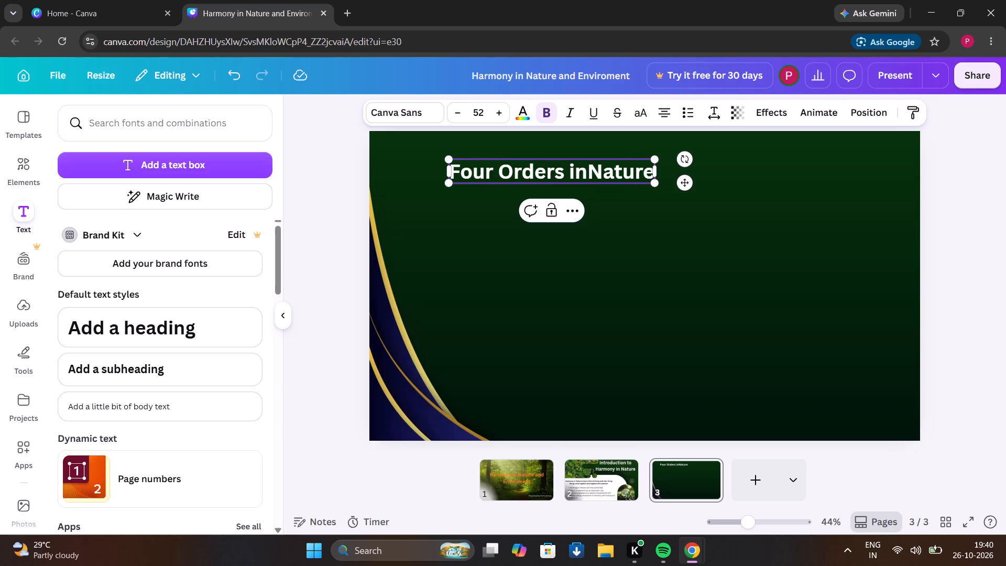
{"action": "left_click", "coordinate": [589, 172]}
{"action": "key", "text": "space"}
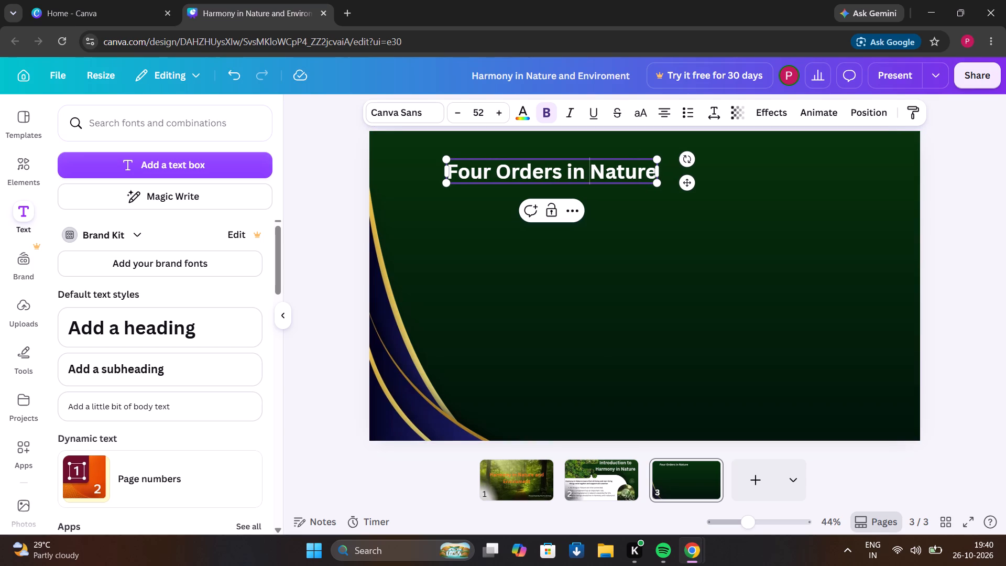
{"action": "left_click", "coordinate": [651, 171]}
{"action": "key", "text": "period"}
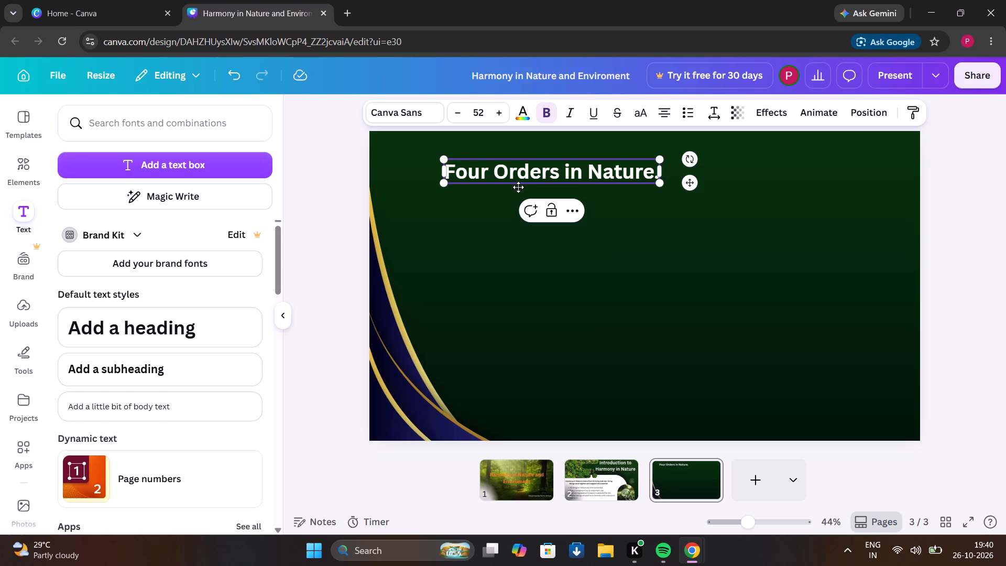
Reposition the "Four Orders in Nature." heading near the page's top edge, with its right end at the vertical centre line.
{"action": "left_click_drag", "start_coordinate": [518, 187], "coordinate": [478, 183]}
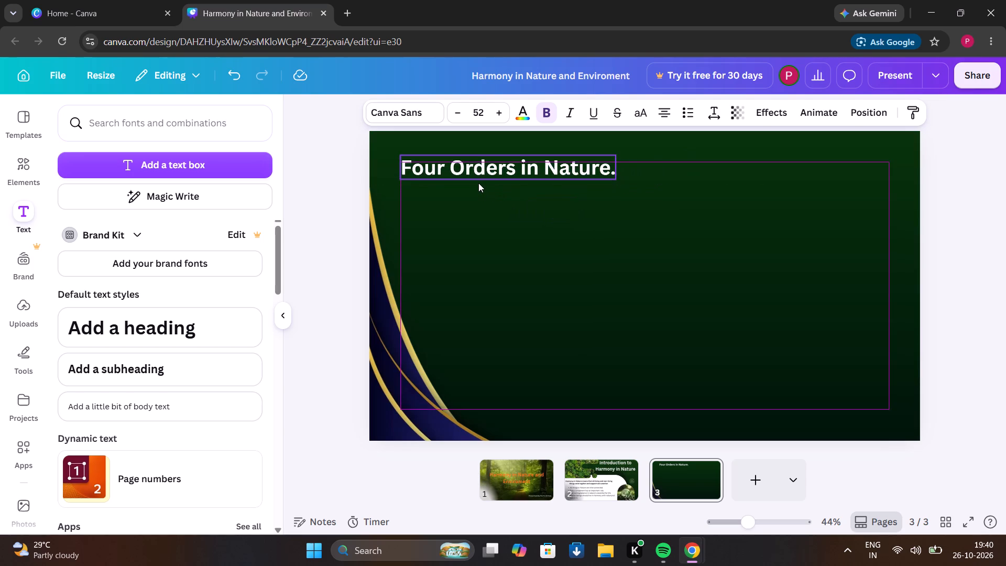
{"action": "left_click_drag", "start_coordinate": [478, 183], "coordinate": [573, 190]}
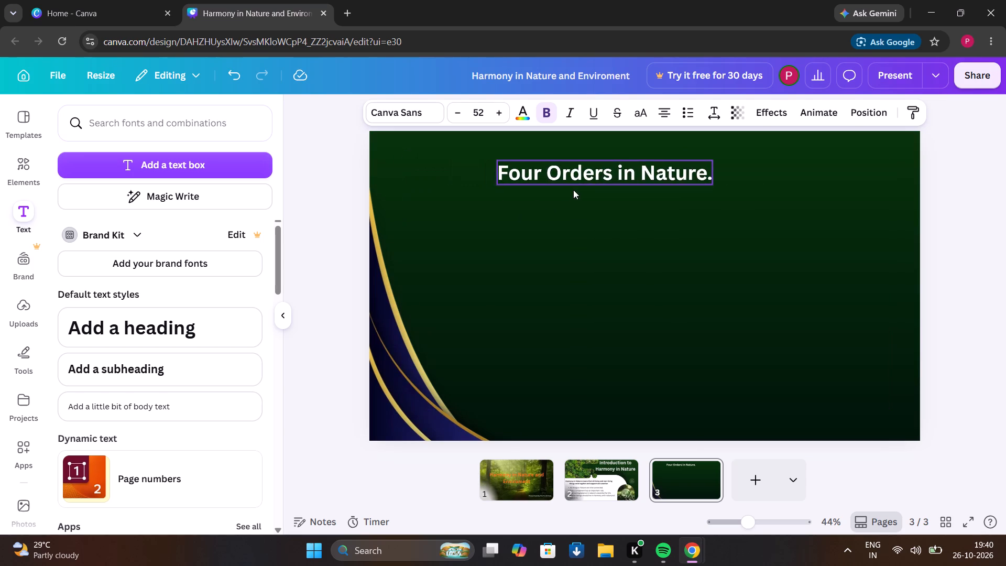
{"action": "left_click_drag", "start_coordinate": [573, 190], "coordinate": [502, 177]}
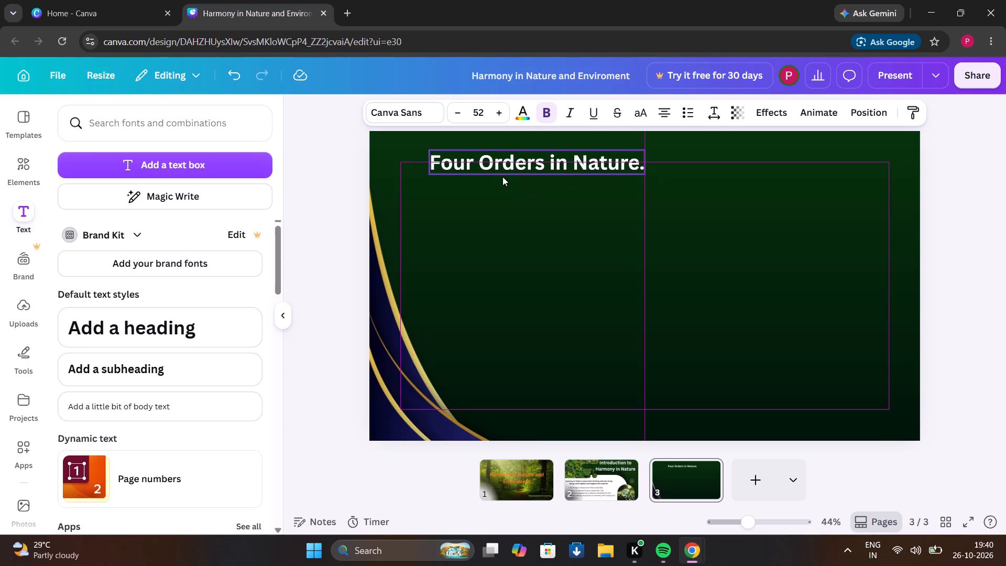
{"action": "left_click_drag", "start_coordinate": [502, 177], "coordinate": [502, 177]}
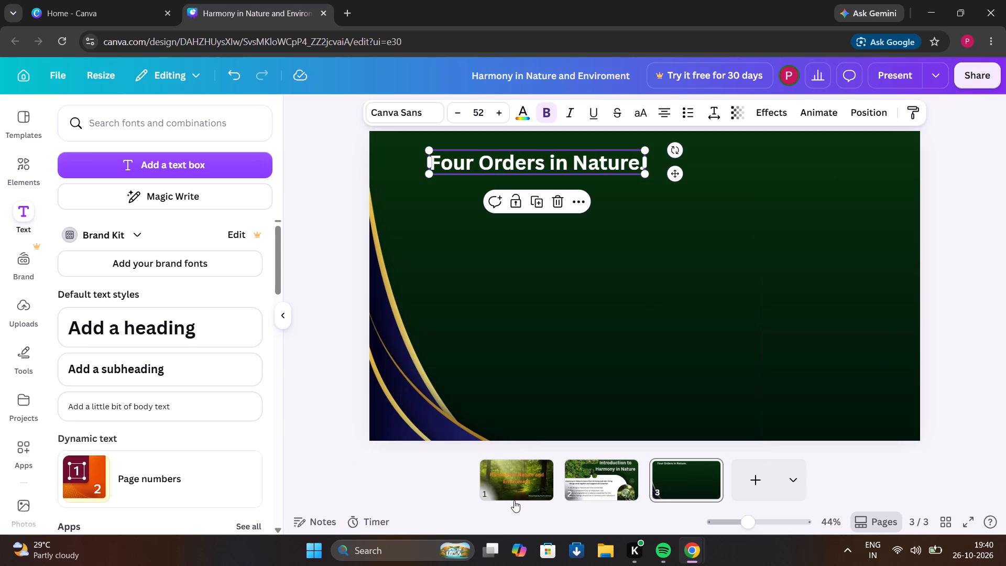
Review the cover and introduction pages, then return to page 3.
{"action": "left_click", "coordinate": [513, 498]}
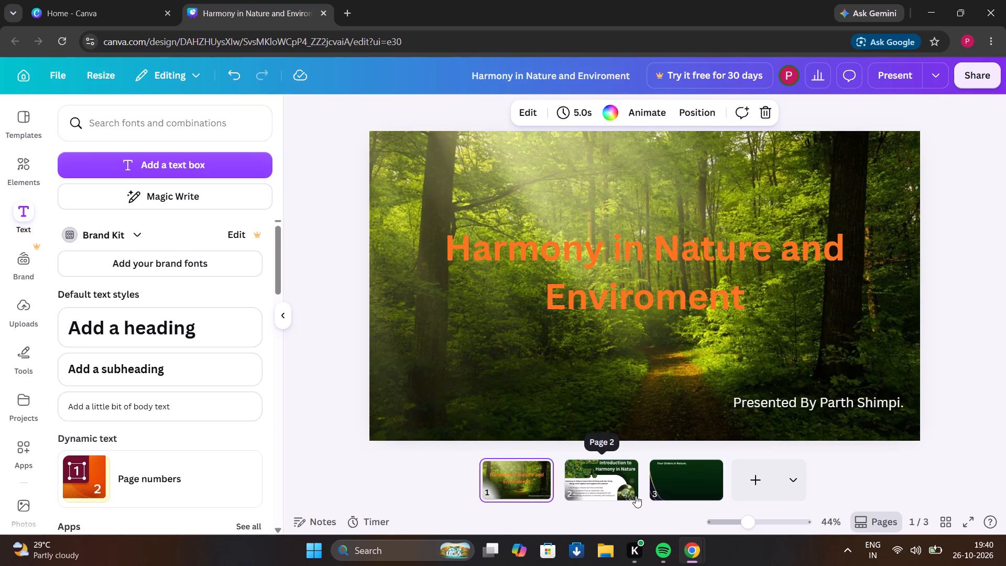
{"action": "left_click", "coordinate": [612, 482]}
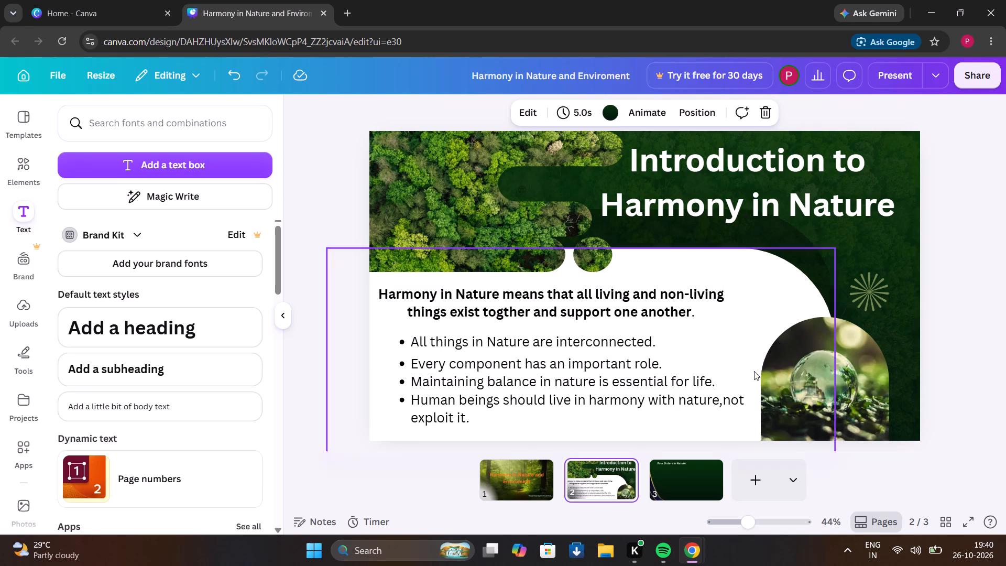
{"action": "left_click", "coordinate": [684, 466]}
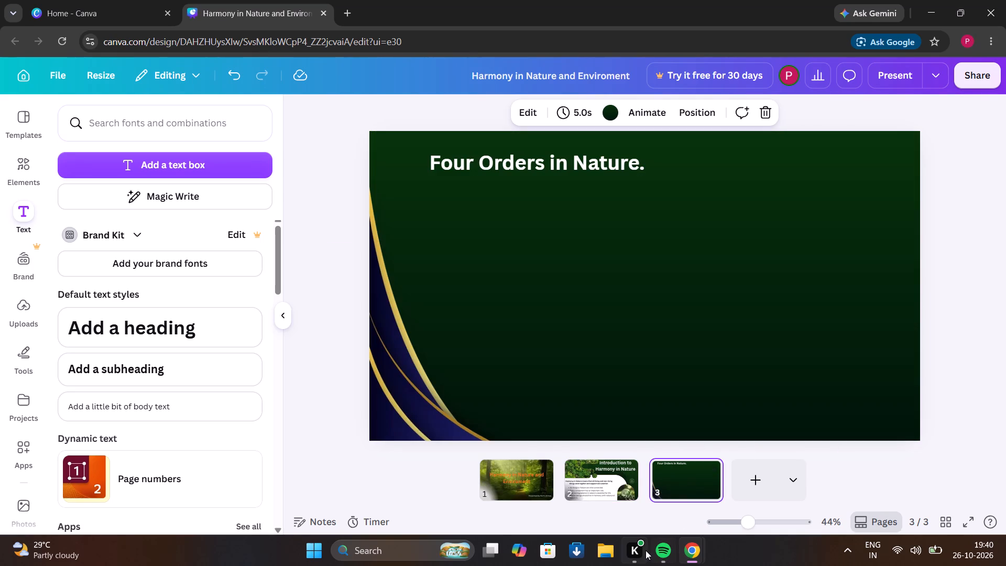
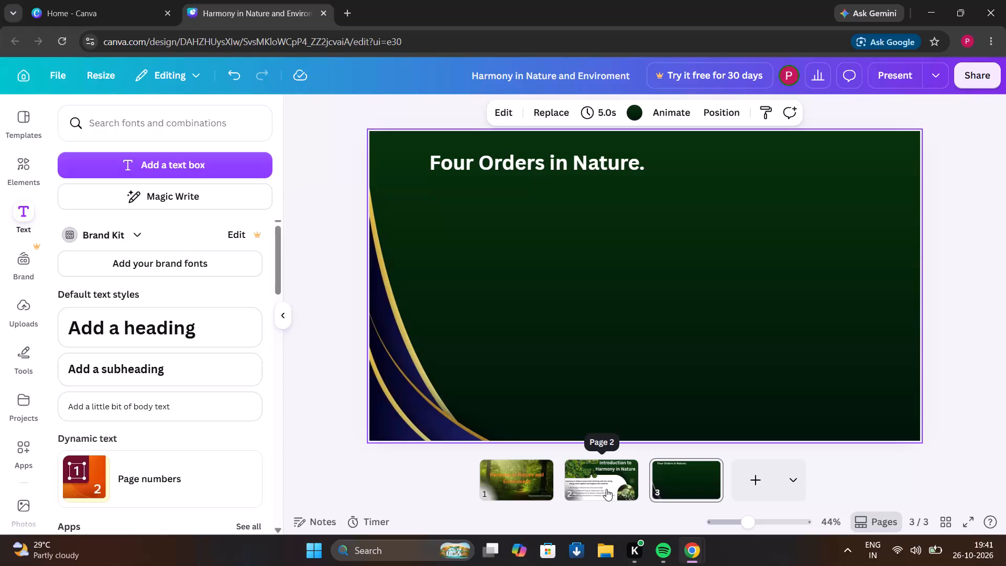
Add a body text box to page 3 and place it just below the "Four Orders in Nature." heading.
{"action": "left_click", "coordinate": [606, 489]}
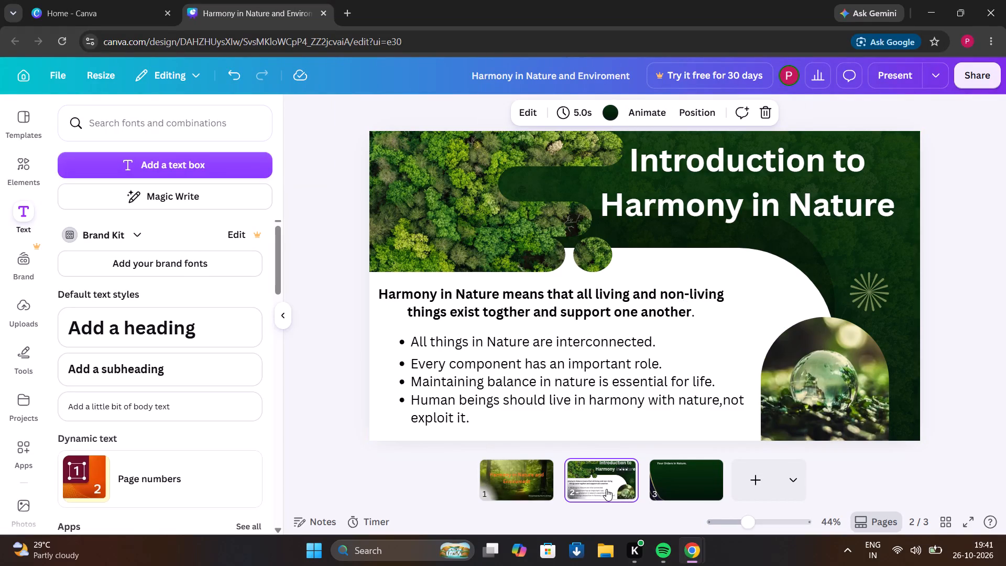
{"action": "left_click", "coordinate": [692, 481]}
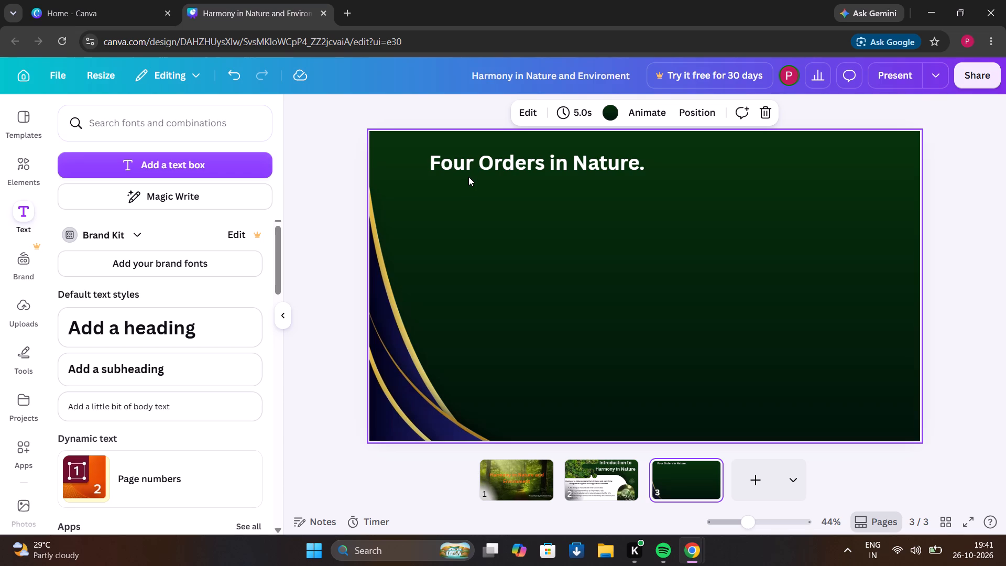
{"action": "left_click", "coordinate": [220, 398]}
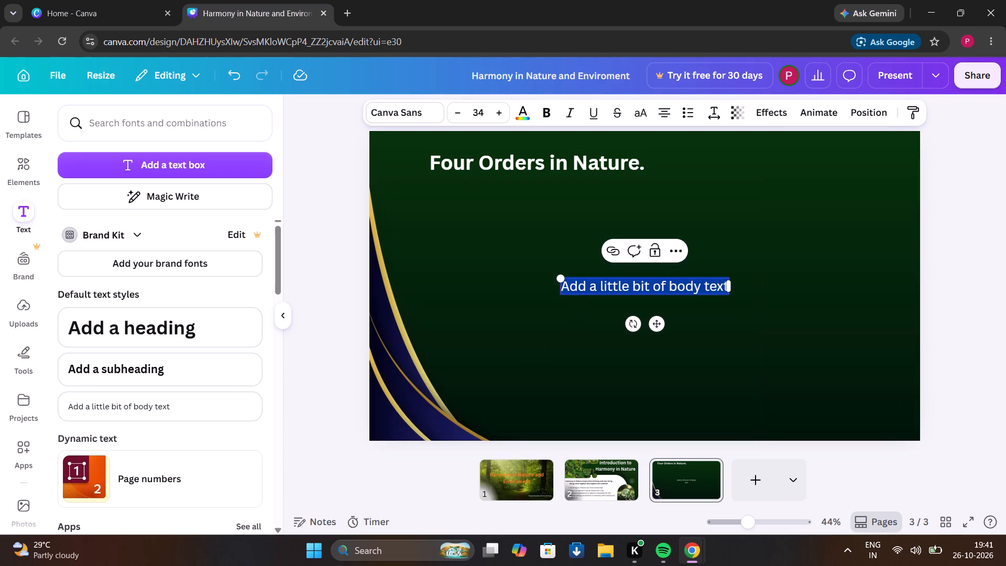
{"action": "left_click_drag", "start_coordinate": [573, 295], "coordinate": [380, 223]}
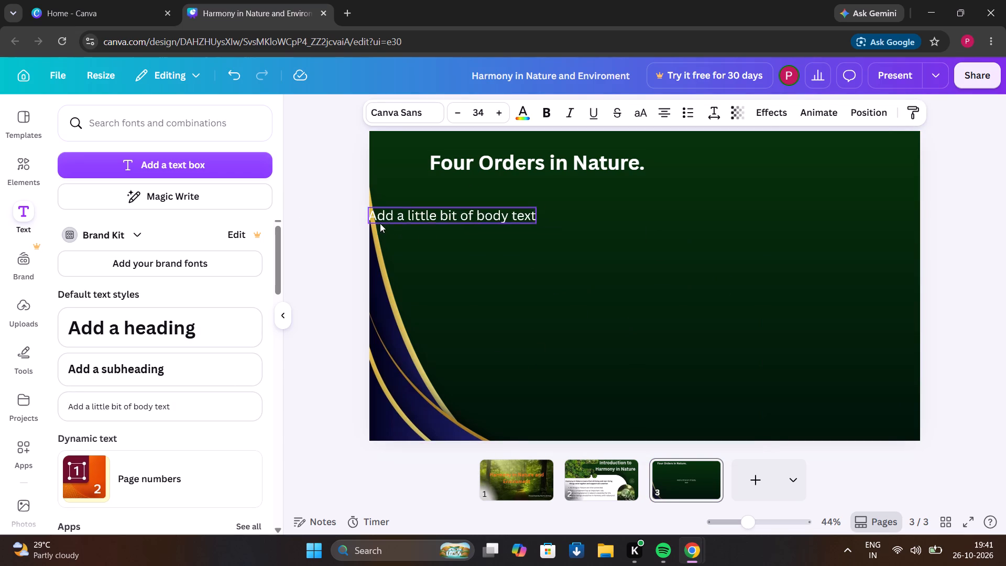
{"action": "left_click_drag", "start_coordinate": [380, 223], "coordinate": [414, 217]}
Replace the body text placeholder with the numbered item "1. Material Order", followed by unnumbered blank lines.
{"action": "left_click", "coordinate": [565, 206]}
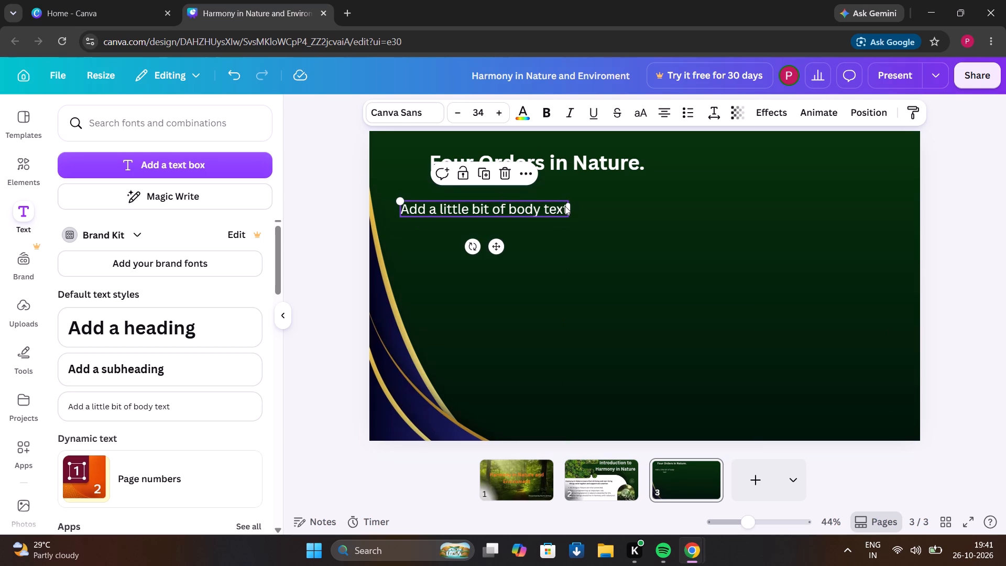
{"action": "key", "text": "BackSpace"}
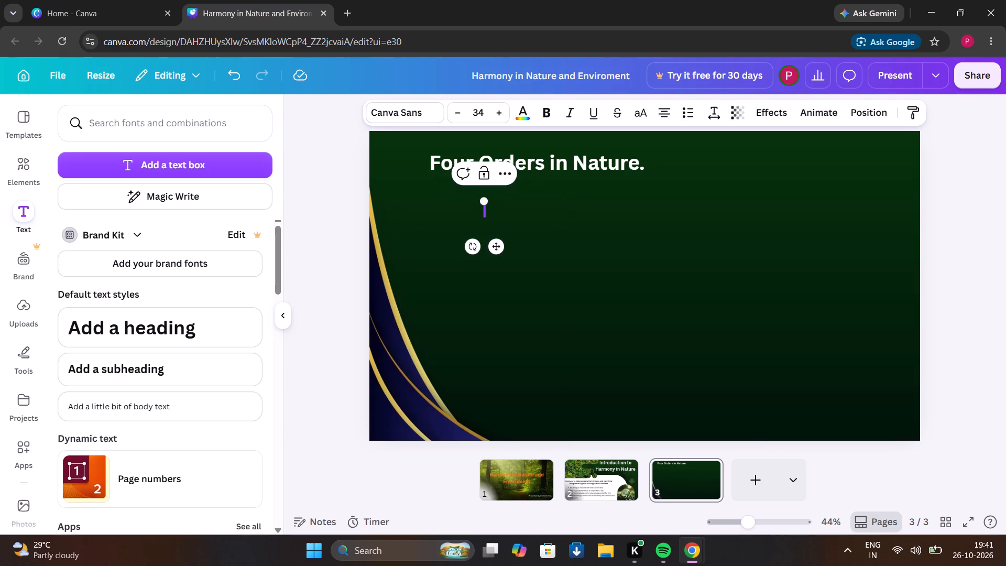
{"action": "type", "text": "1."}
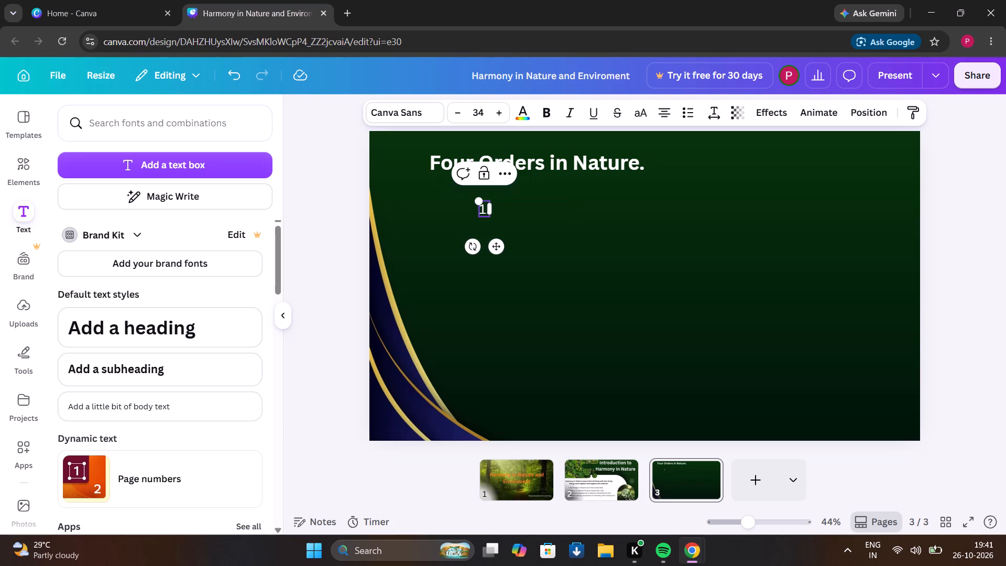
{"action": "key", "text": "space"}
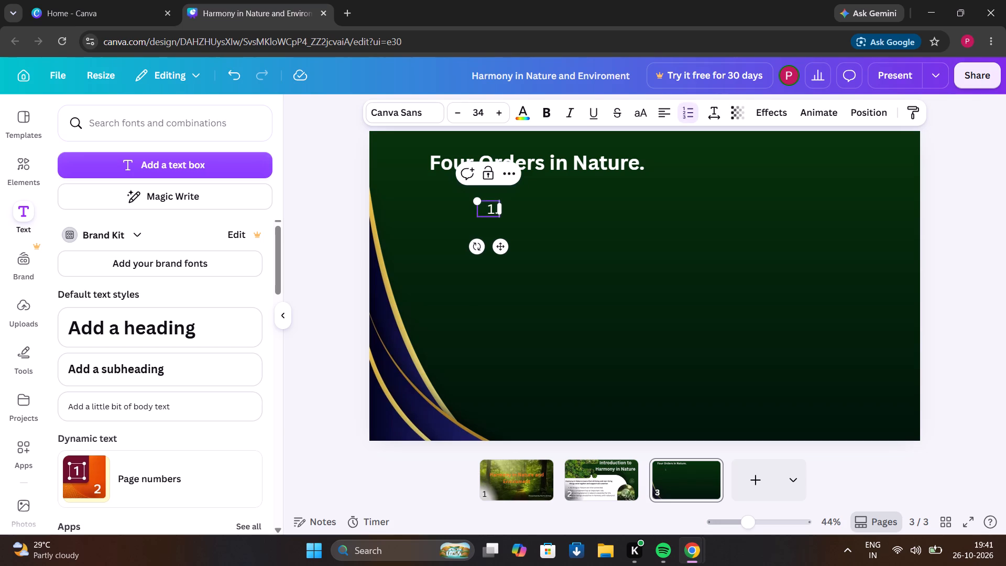
{"action": "type", "text": "Mar"}
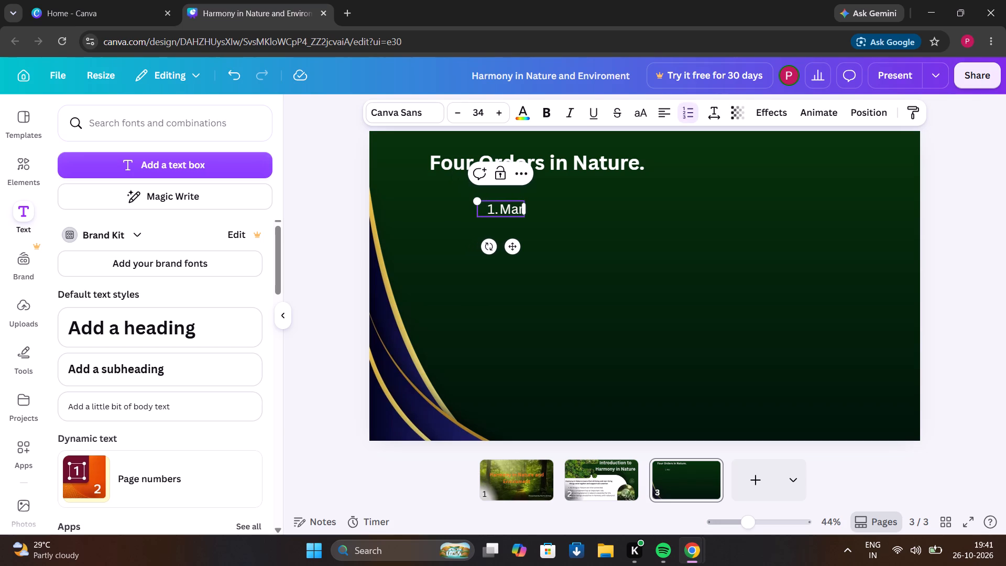
{"action": "key", "text": "BackSpace"}
{"action": "type", "text": "terial"}
{"action": "key", "text": "space"}
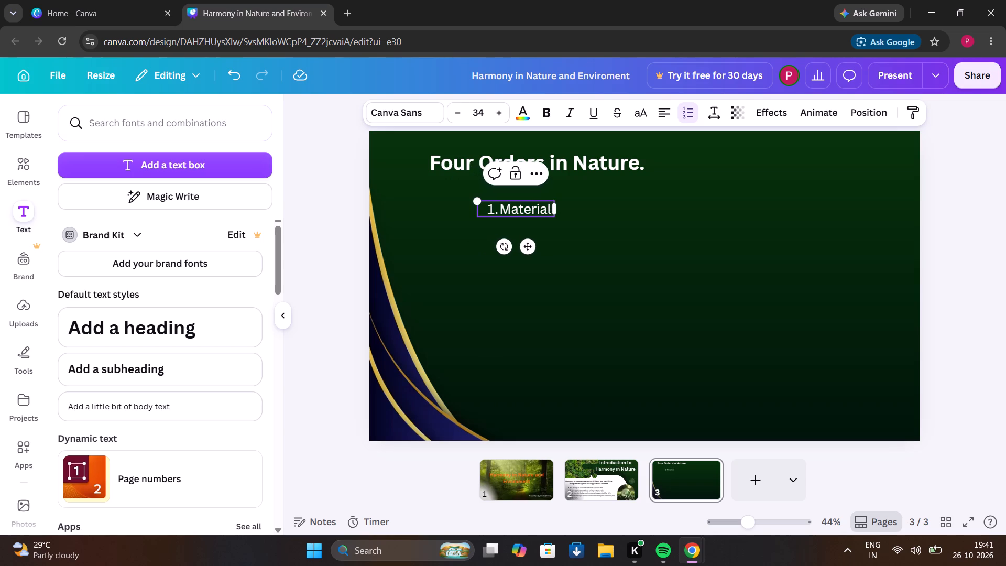
{"action": "type", "text": "Order"}
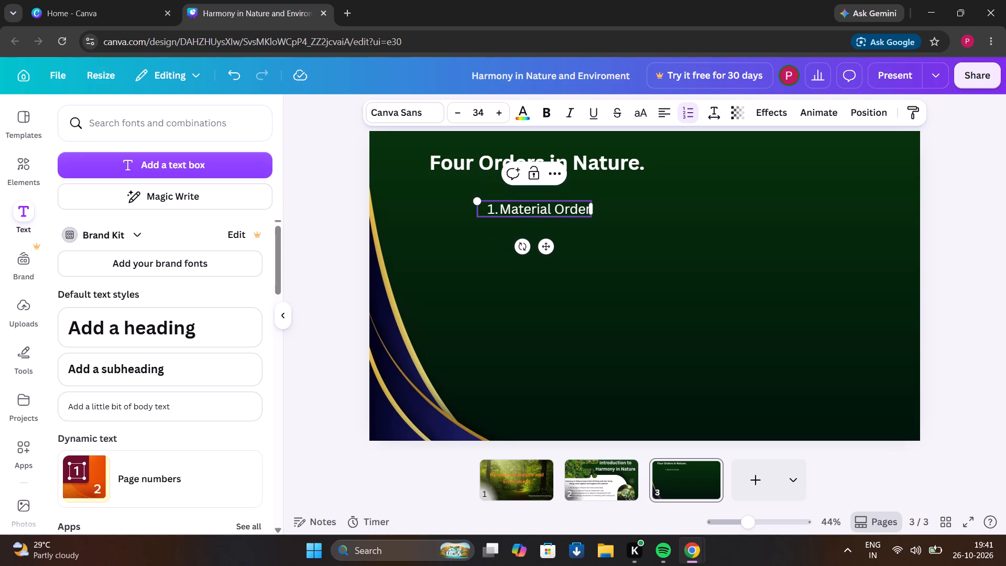
{"action": "key", "text": "Return"}
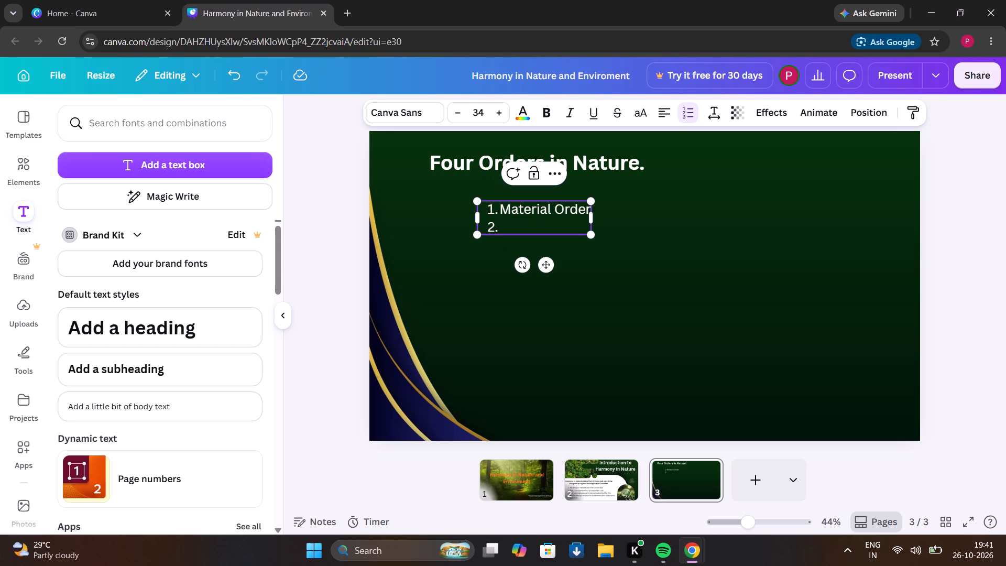
{"action": "key", "text": "BackSpace"}
{"action": "key", "text": "shift+i"}
{"action": "key", "text": "Return"}
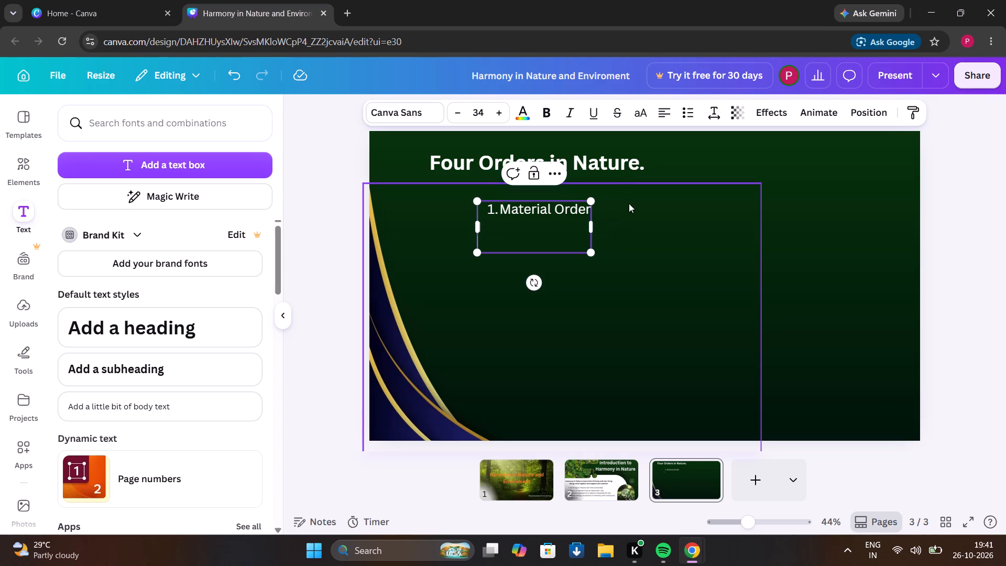
Widen the "Material Order" text box and move it so its left edge sits slightly left of the heading's start.
{"action": "left_click_drag", "start_coordinate": [594, 222], "coordinate": [814, 208]}
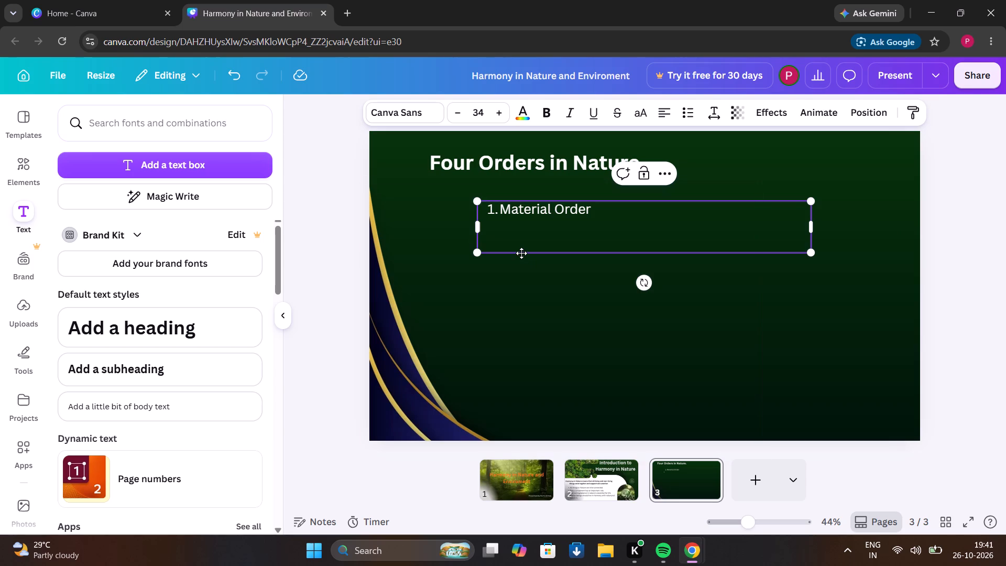
{"action": "left_click_drag", "start_coordinate": [521, 253], "coordinate": [461, 245]}
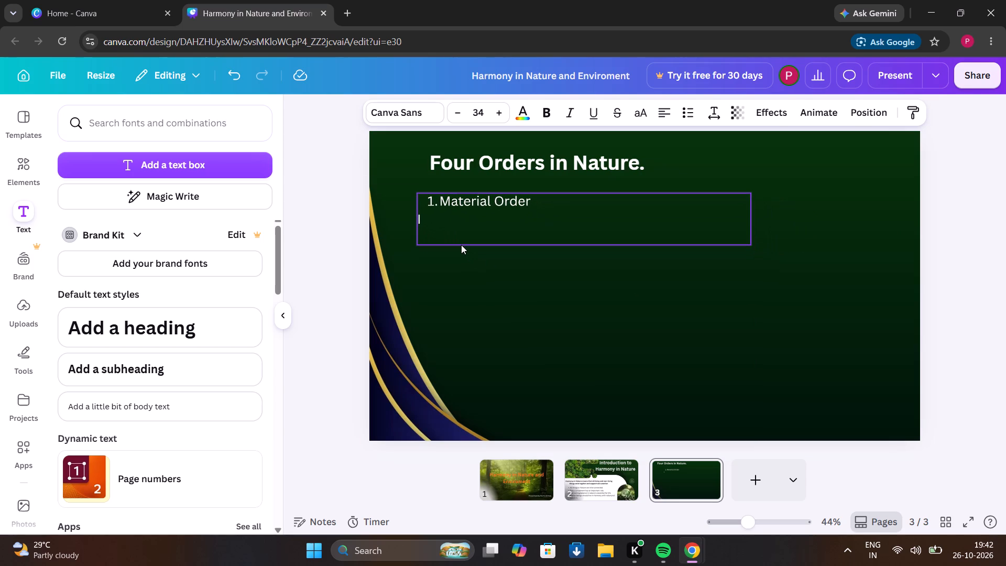
{"action": "left_click_drag", "start_coordinate": [461, 245], "coordinate": [460, 245]}
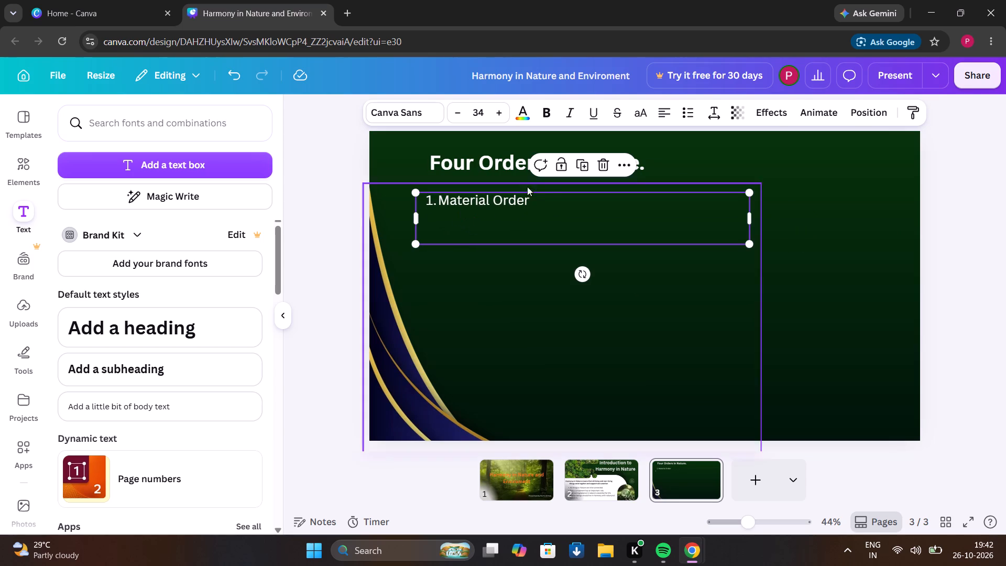
Scale up the "Material Order" text box slightly, to a font size of 35.2.
{"action": "double_click", "coordinate": [538, 199]}
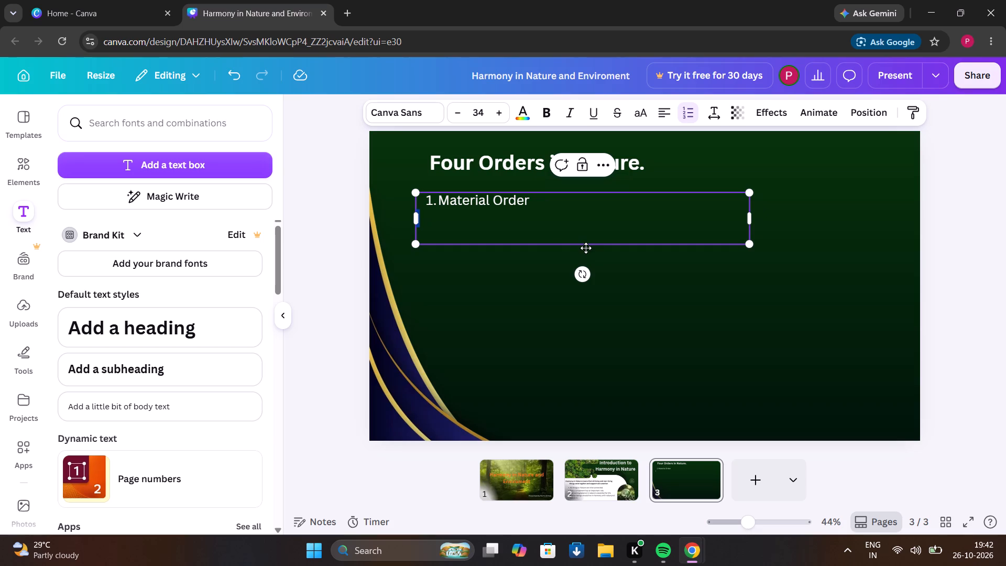
{"action": "left_click_drag", "start_coordinate": [586, 248], "coordinate": [587, 262]}
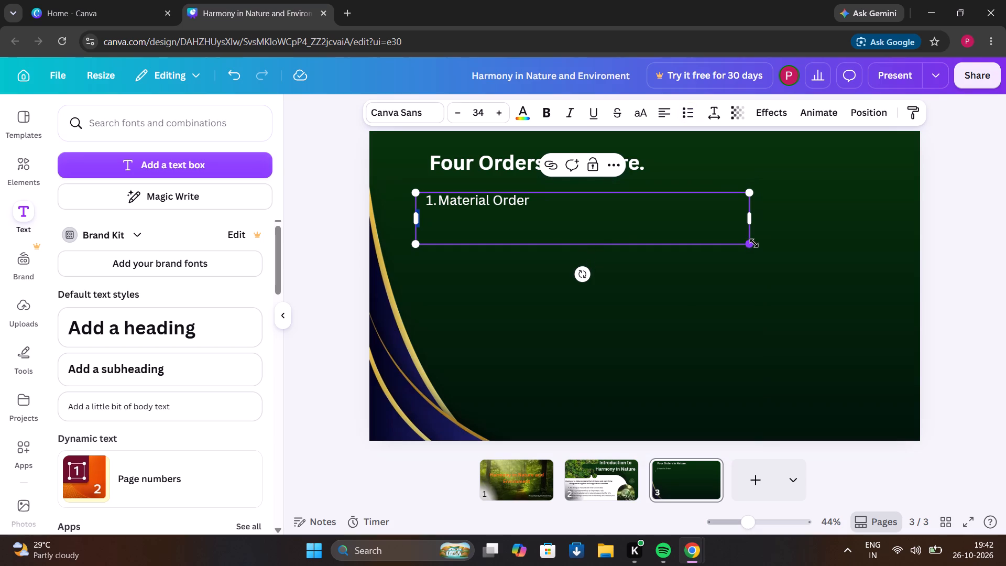
{"action": "left_click_drag", "start_coordinate": [754, 243], "coordinate": [756, 306]}
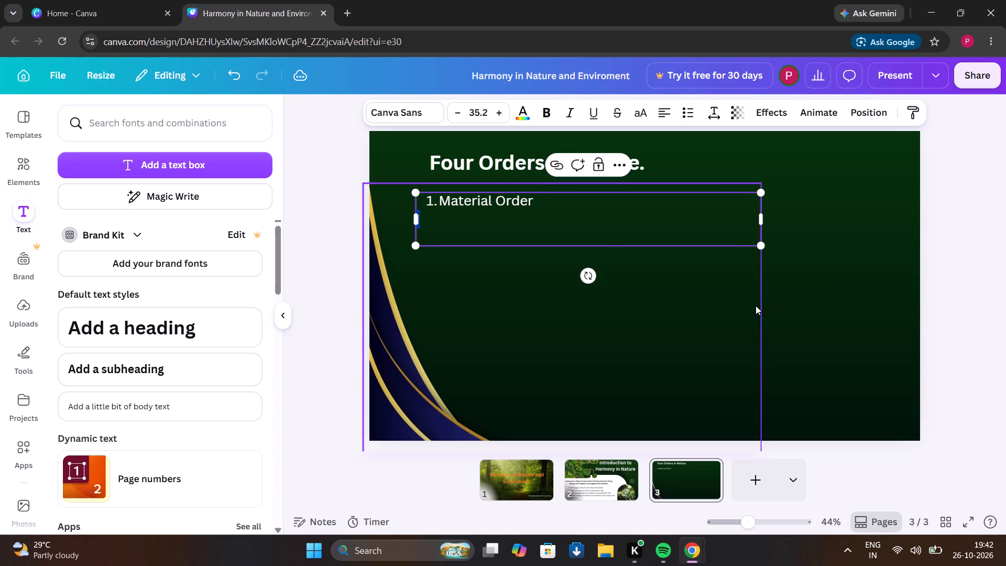
Below "Material Order", add a slightly indented, unnumbered line reading "includes soil,water,air,metals, and minerals.".
{"action": "left_click", "coordinate": [543, 204]}
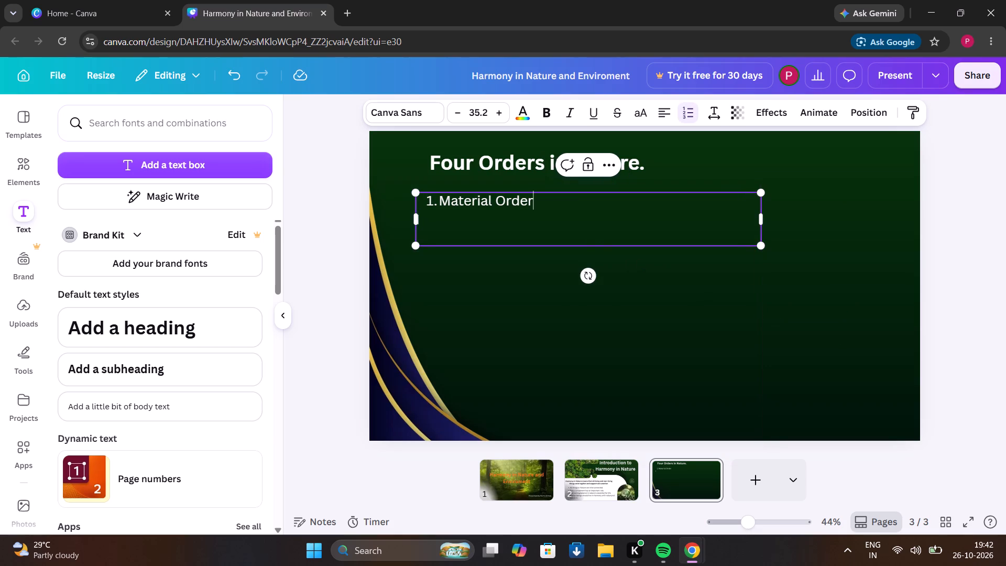
{"action": "key", "text": "Return"}
{"action": "key", "text": "BackSpace"}
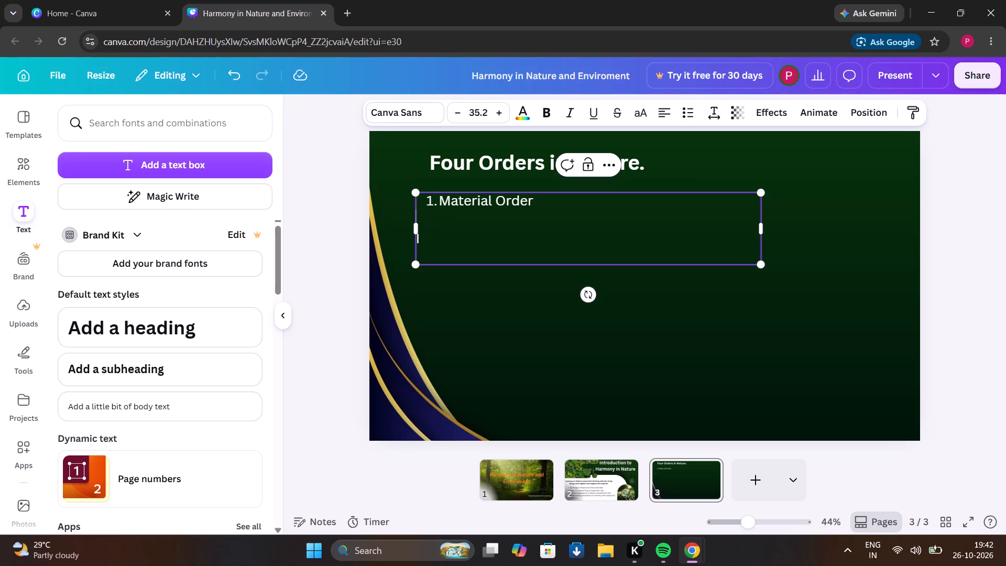
{"action": "key", "text": "shift+i"}
{"action": "key", "text": "BackSpace"}
{"action": "key", "text": "space"}
{"action": "key", "text": "space"}
{"action": "key", "text": "space"}
{"action": "type", "text": "includes"}
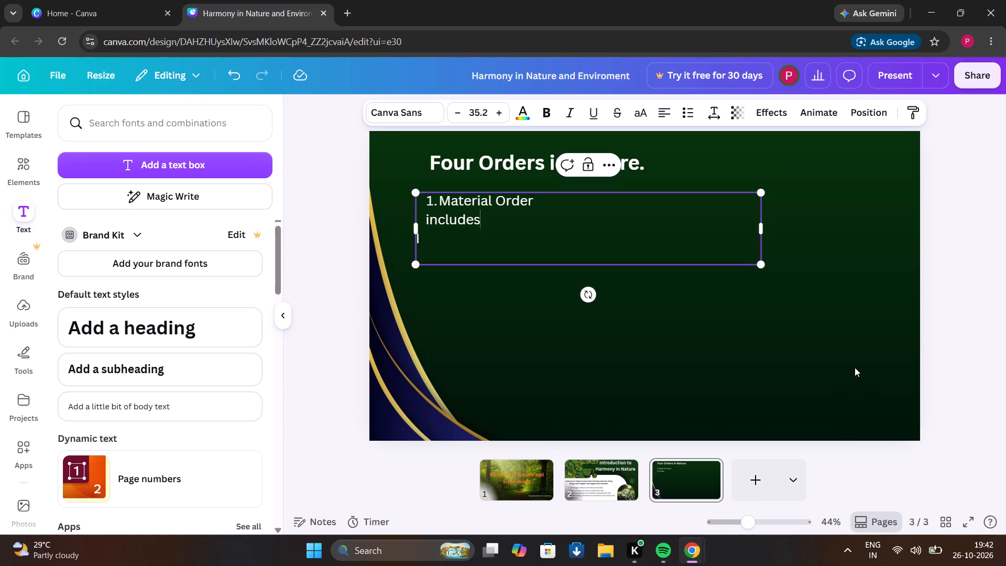
{"action": "key", "text": "space"}
{"action": "type", "text": "soil,"}
{"action": "type", "text": "water"}
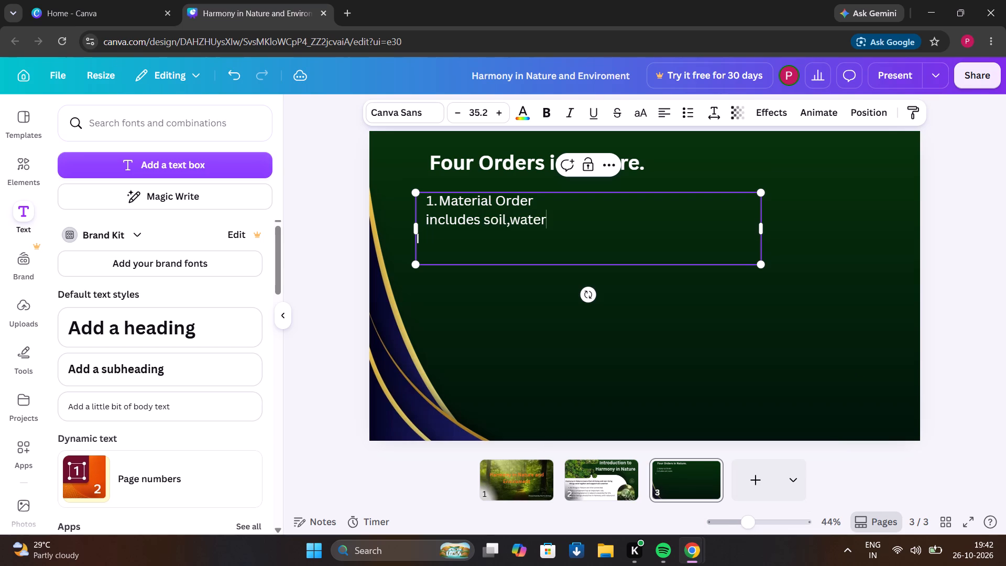
{"action": "type", "text": ",air"}
{"action": "key", "text": "space"}
{"action": "type", "text": "n"}
{"action": "key", "text": "BackSpace"}
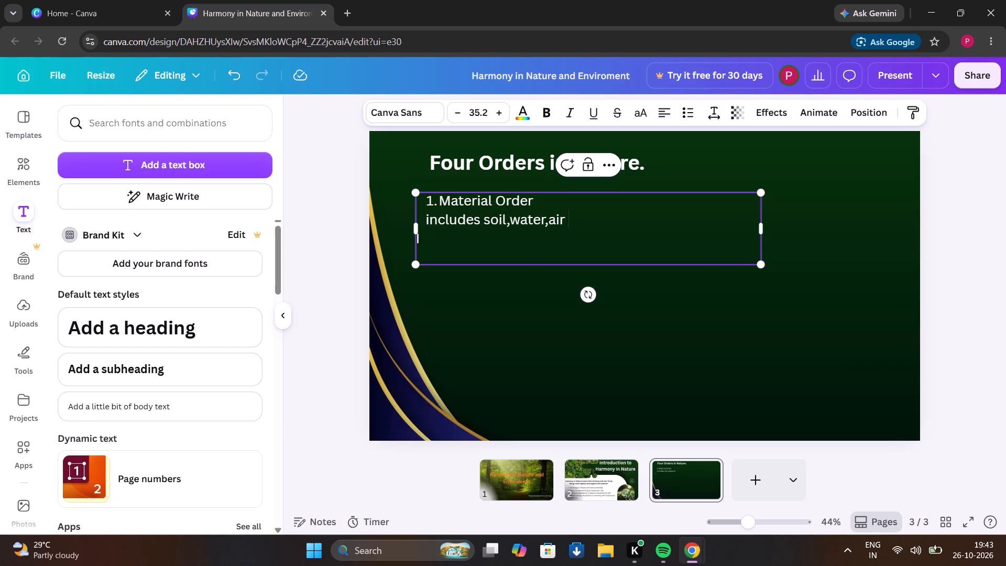
{"action": "key", "text": "BackSpace"}
{"action": "key", "text": "comma"}
{"action": "type", "text": "metals"}
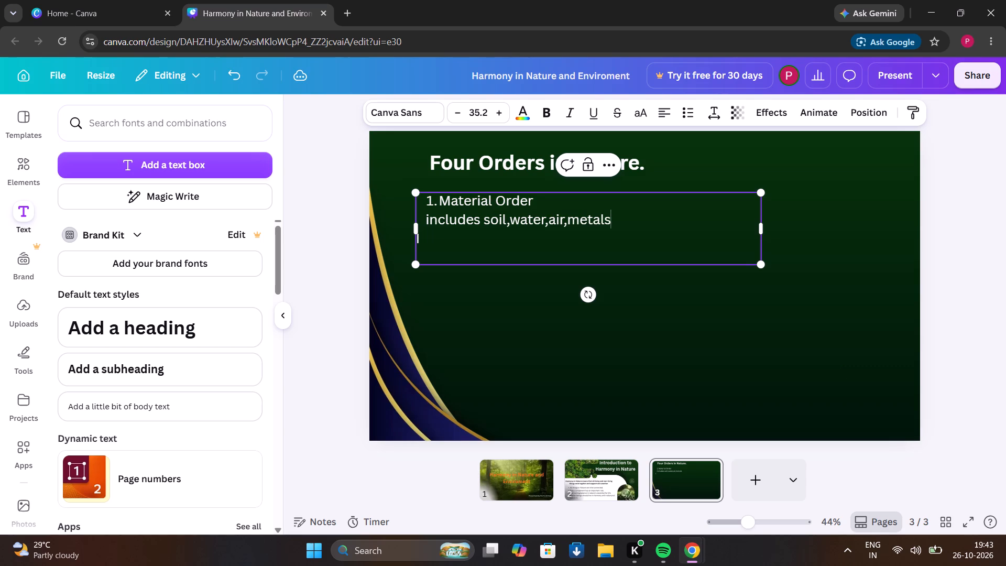
{"action": "key", "text": "comma"}
{"action": "key", "text": "space"}
{"action": "type", "text": "and"}
{"action": "key", "text": "space"}
{"action": "type", "text": "mi"}
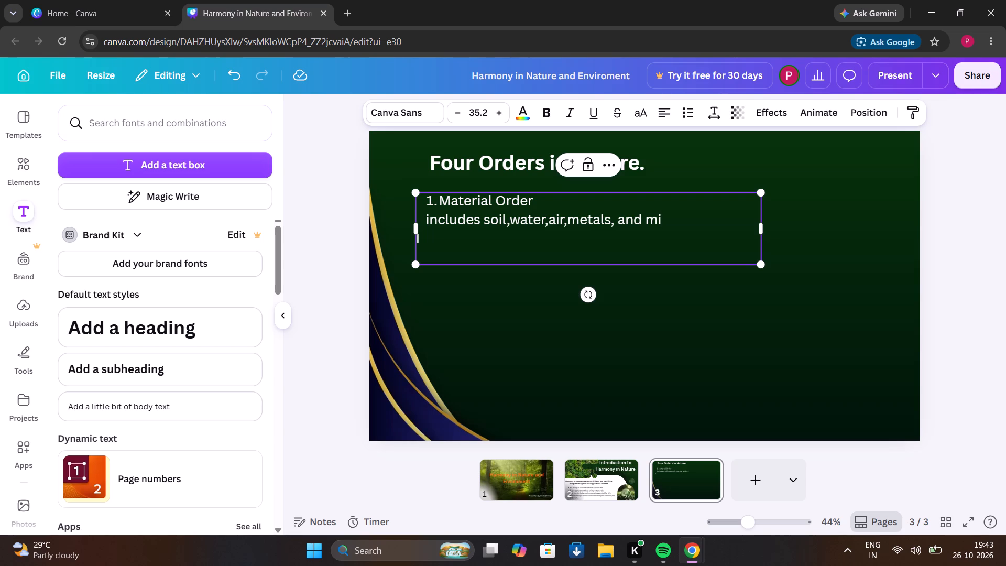
{"action": "type", "text": "nr"}
{"action": "key", "text": "BackSpace"}
{"action": "type", "text": "erals"}
{"action": "key", "text": "period"}
Continue the Material Order description with the sentence "These provide the basic resources required for life.".
{"action": "key", "text": "space"}
{"action": "type", "text": "These"}
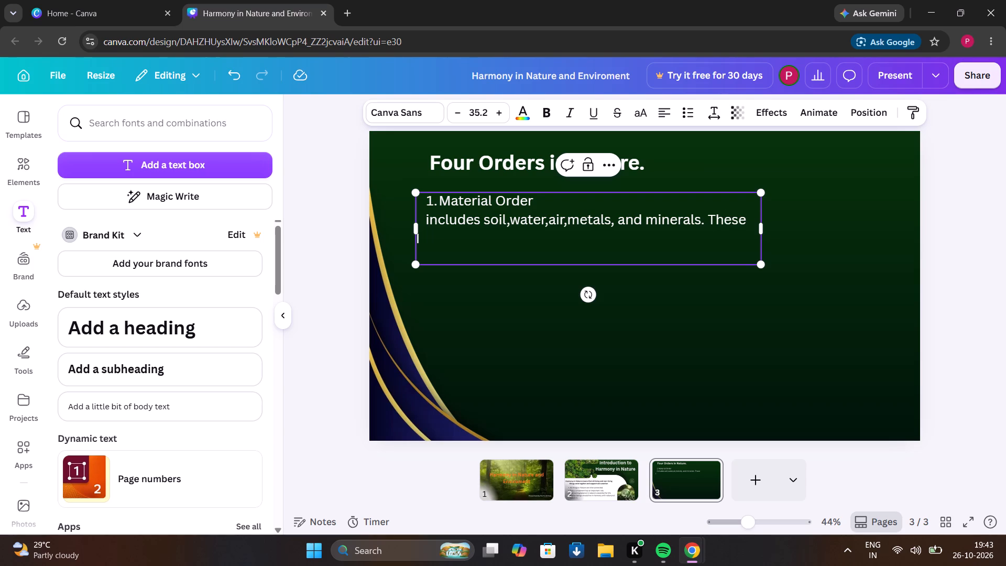
{"action": "key", "text": "space"}
{"action": "type", "text": "provis"}
{"action": "key", "text": "BackSpace"}
{"action": "type", "text": "de"}
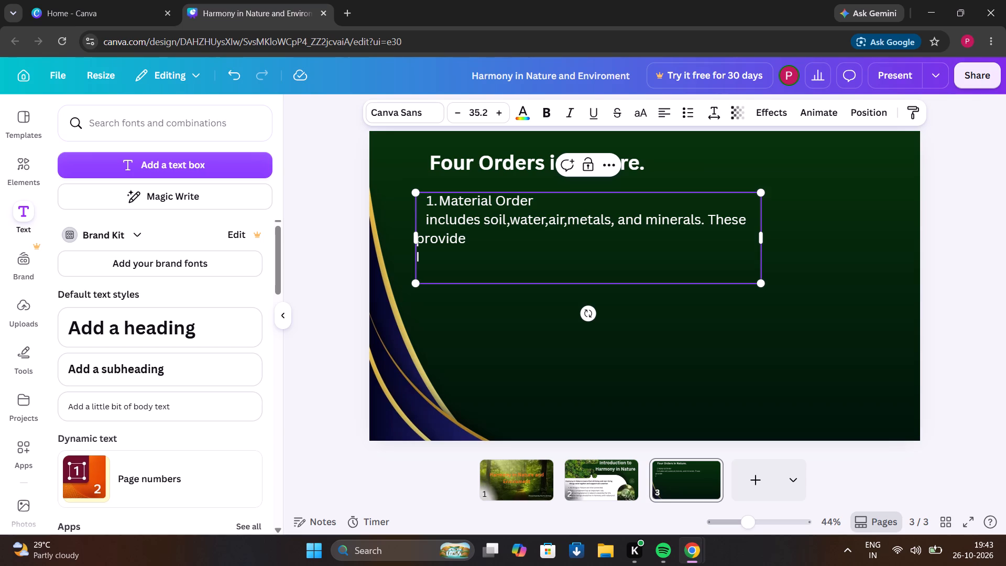
{"action": "key", "text": "space"}
{"action": "type", "text": "the basic"}
{"action": "key", "text": "space"}
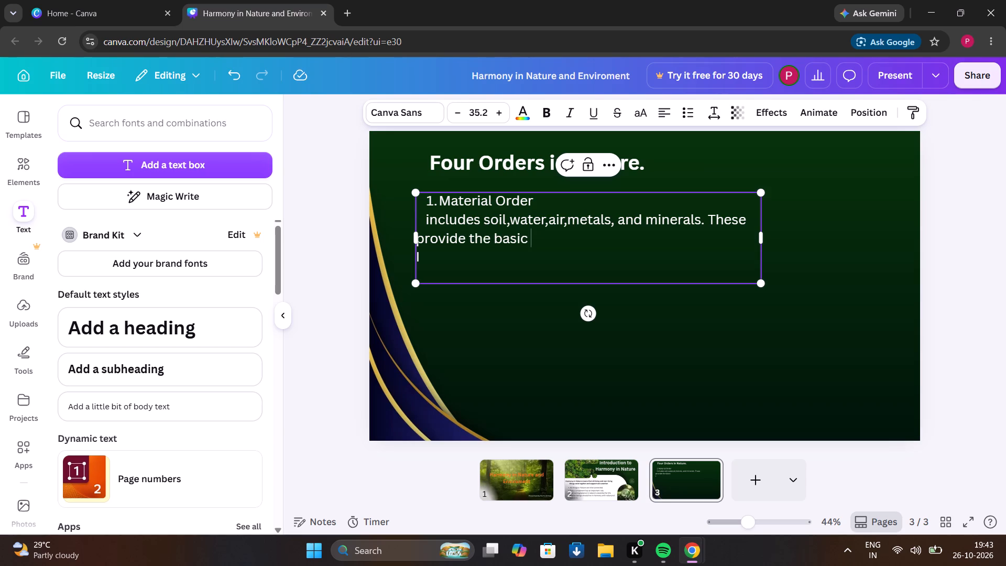
{"action": "type", "text": "resourd"}
{"action": "key", "text": "BackSpace"}
{"action": "type", "text": "ces"}
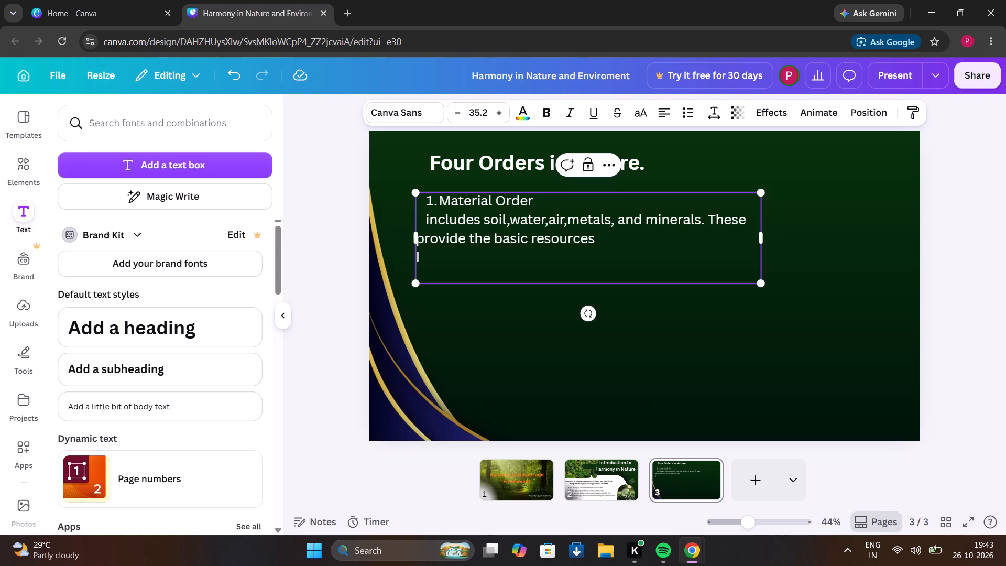
{"action": "key", "text": "space"}
{"action": "type", "text": "require"}
{"action": "key", "text": "a"}
{"action": "key", "text": "BackSpace"}
{"action": "type", "text": "d"}
{"action": "key", "text": "space"}
{"action": "type", "text": "for"}
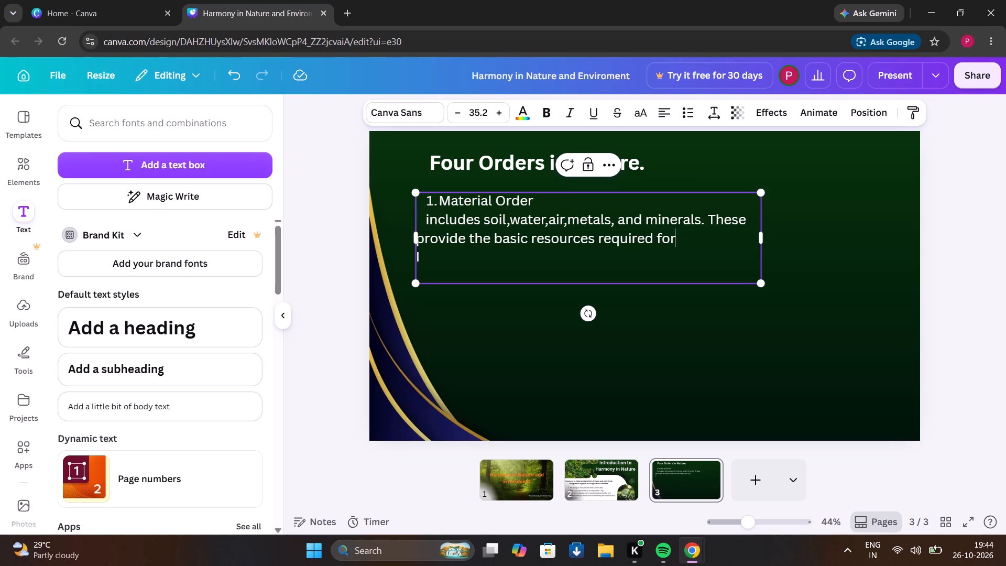
{"action": "key", "text": "space"}
{"action": "type", "text": "life."}
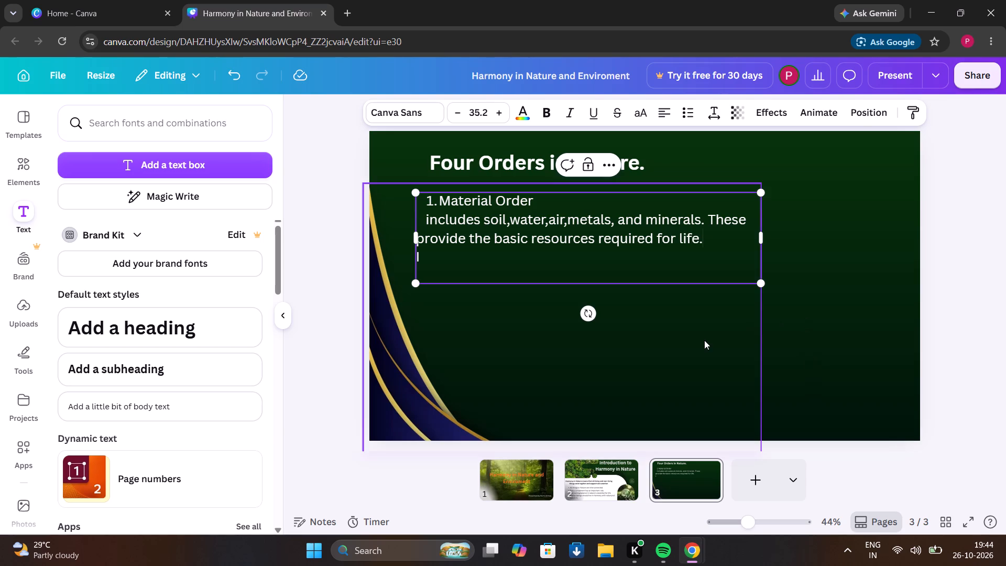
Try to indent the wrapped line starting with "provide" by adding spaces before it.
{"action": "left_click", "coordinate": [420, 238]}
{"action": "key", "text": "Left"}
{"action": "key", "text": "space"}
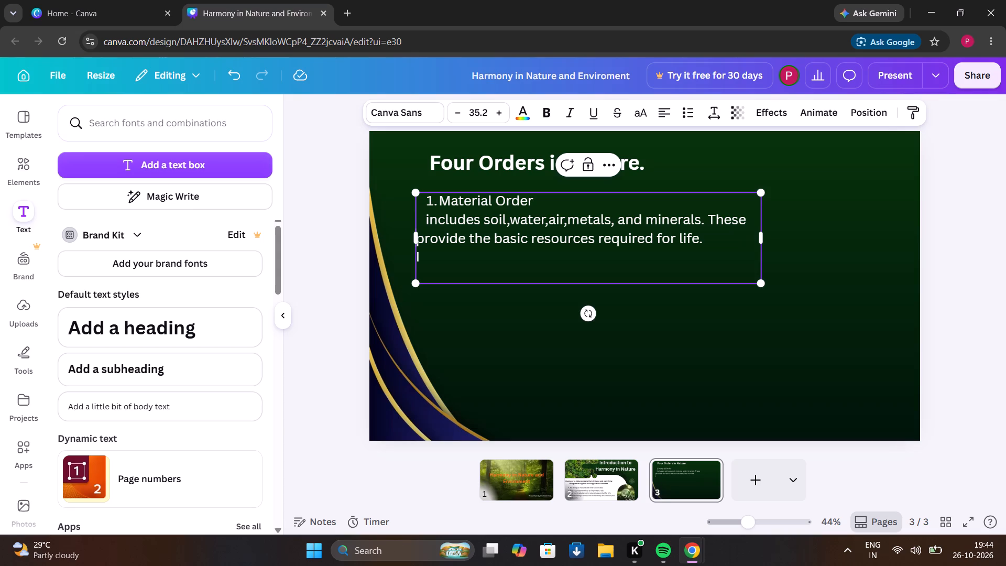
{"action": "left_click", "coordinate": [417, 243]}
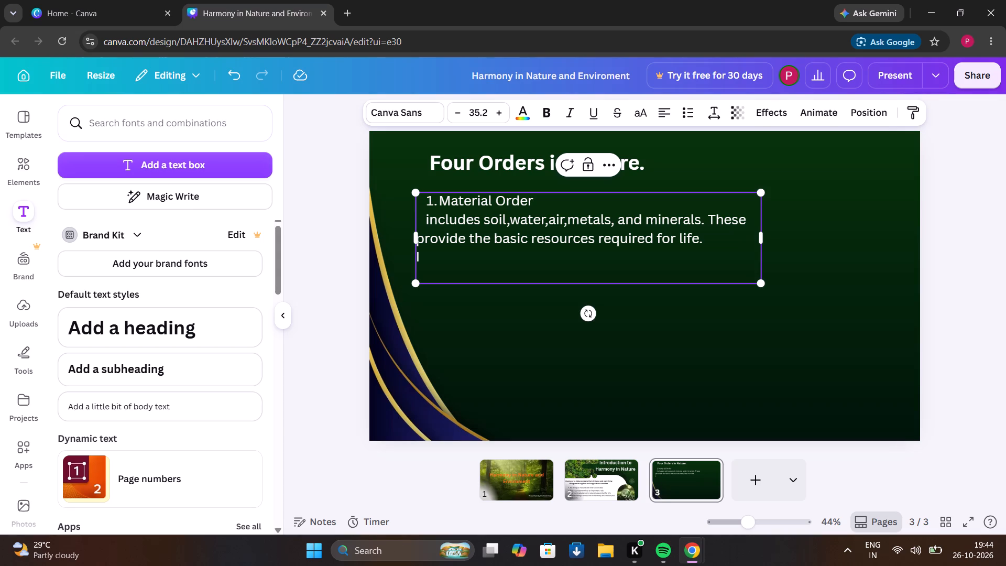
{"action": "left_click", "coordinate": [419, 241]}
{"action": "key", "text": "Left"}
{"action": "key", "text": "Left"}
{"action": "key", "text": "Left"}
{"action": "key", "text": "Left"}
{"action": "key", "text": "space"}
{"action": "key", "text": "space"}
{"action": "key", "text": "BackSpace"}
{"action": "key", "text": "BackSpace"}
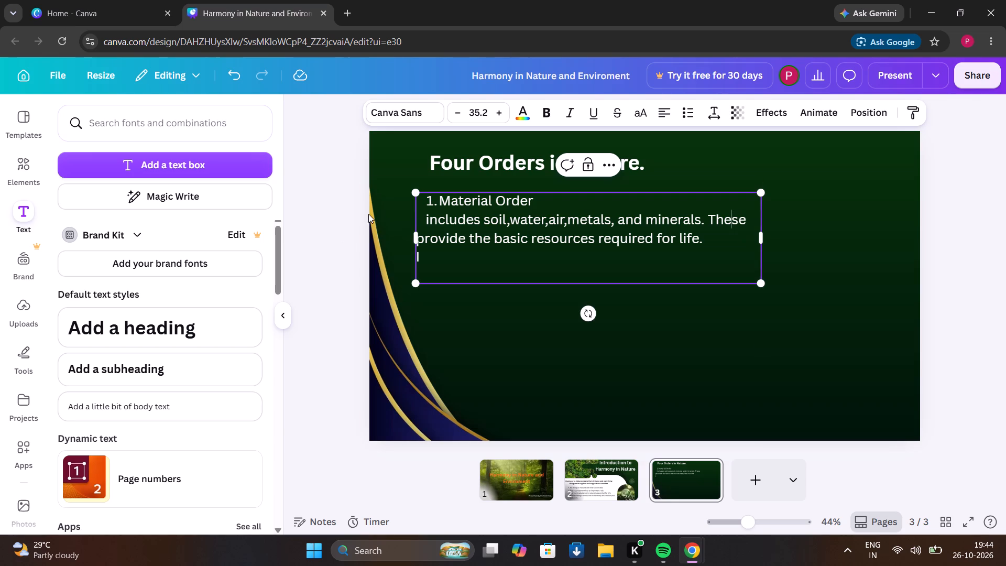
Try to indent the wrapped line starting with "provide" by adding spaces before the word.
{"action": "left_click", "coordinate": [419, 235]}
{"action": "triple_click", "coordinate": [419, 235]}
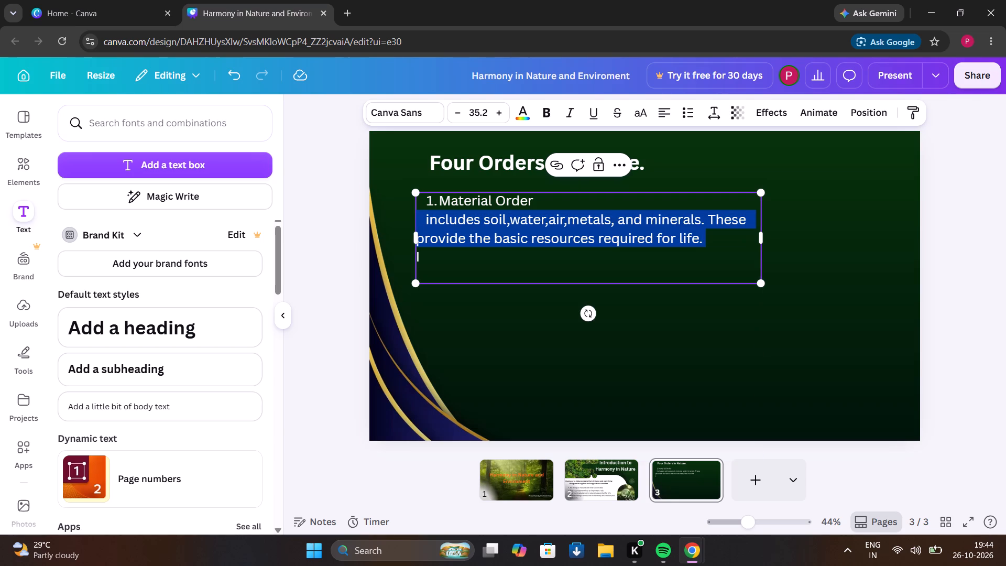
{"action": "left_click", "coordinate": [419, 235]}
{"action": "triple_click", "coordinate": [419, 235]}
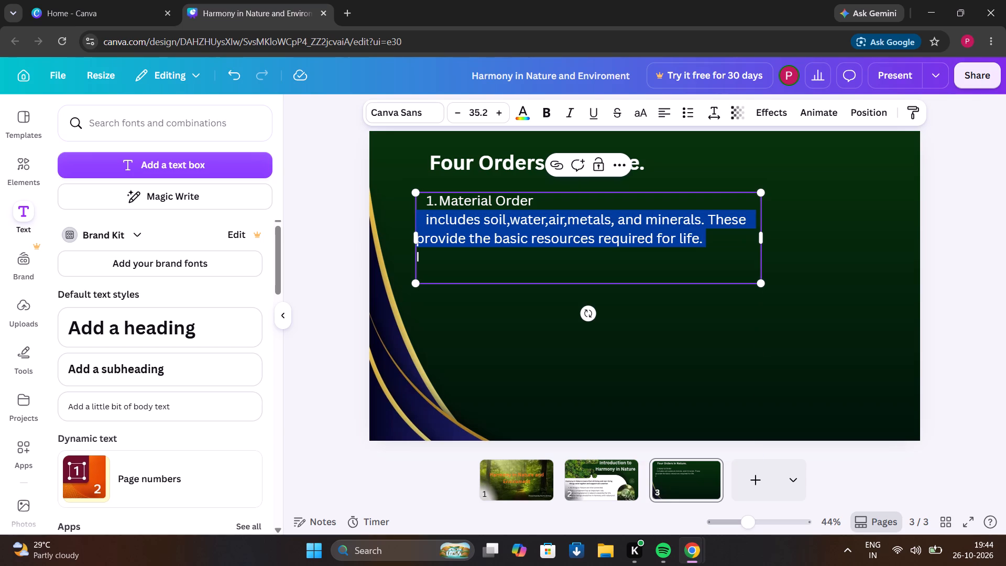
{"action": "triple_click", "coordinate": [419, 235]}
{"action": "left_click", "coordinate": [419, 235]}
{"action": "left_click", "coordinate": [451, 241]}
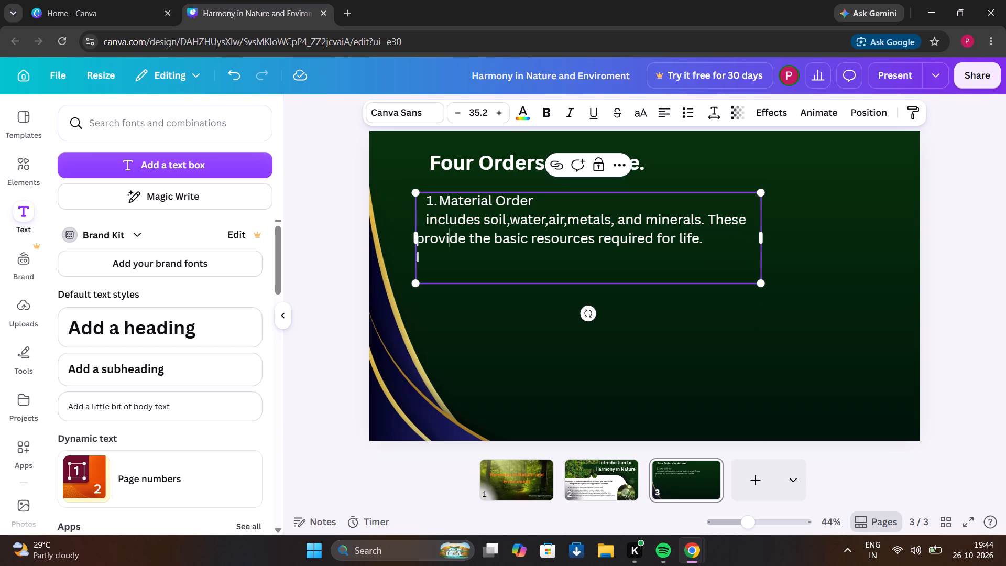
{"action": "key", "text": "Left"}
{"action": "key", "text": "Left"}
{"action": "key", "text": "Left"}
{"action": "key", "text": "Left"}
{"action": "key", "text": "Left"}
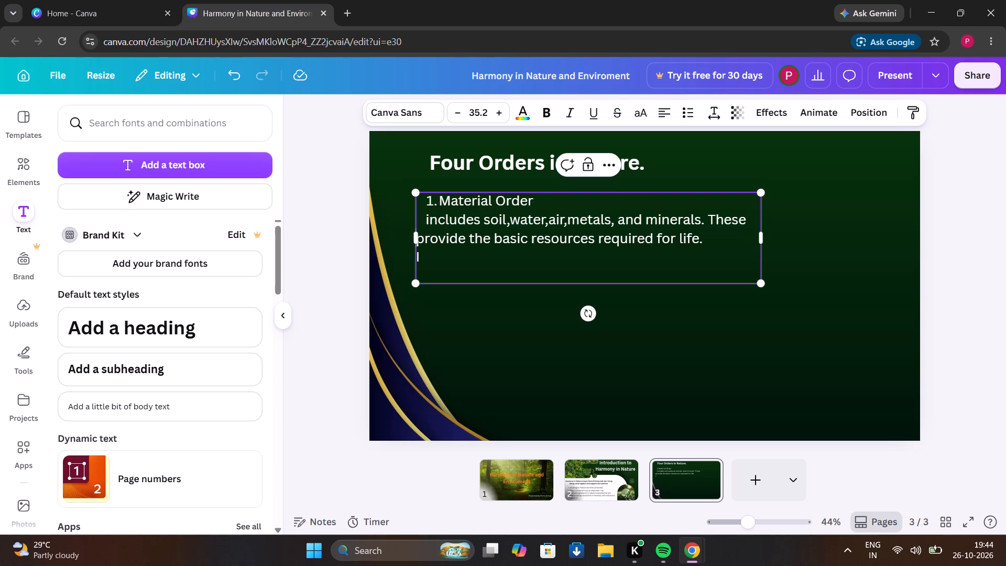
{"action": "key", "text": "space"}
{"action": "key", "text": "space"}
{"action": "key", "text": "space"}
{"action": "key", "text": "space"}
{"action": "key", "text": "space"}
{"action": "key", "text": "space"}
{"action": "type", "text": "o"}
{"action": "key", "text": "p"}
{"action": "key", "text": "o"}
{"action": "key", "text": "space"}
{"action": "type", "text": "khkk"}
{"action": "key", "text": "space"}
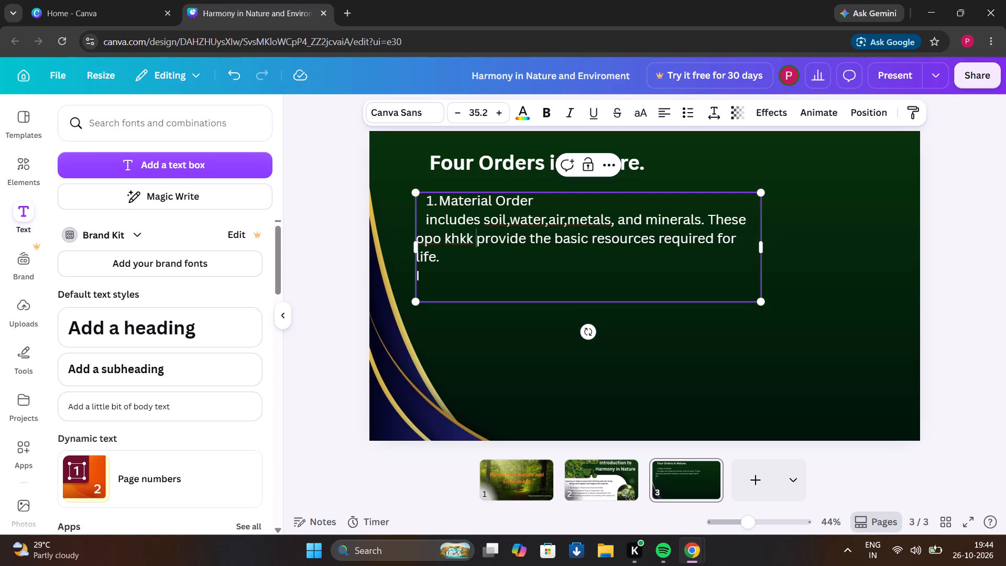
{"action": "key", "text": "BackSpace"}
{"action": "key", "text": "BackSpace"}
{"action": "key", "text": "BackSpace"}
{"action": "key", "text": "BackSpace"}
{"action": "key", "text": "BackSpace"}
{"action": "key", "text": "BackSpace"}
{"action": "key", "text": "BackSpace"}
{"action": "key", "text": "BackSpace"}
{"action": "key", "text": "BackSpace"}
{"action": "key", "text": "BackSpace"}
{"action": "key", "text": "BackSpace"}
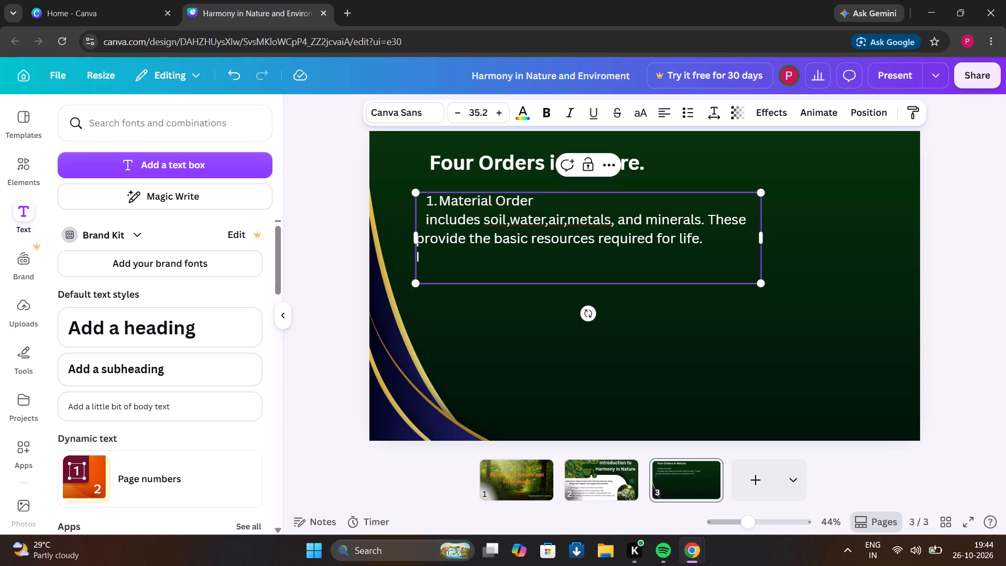
Delete the stray character on the line below the Material Order description.
{"action": "left_click", "coordinate": [433, 262]}
{"action": "key", "text": "BackSpace"}
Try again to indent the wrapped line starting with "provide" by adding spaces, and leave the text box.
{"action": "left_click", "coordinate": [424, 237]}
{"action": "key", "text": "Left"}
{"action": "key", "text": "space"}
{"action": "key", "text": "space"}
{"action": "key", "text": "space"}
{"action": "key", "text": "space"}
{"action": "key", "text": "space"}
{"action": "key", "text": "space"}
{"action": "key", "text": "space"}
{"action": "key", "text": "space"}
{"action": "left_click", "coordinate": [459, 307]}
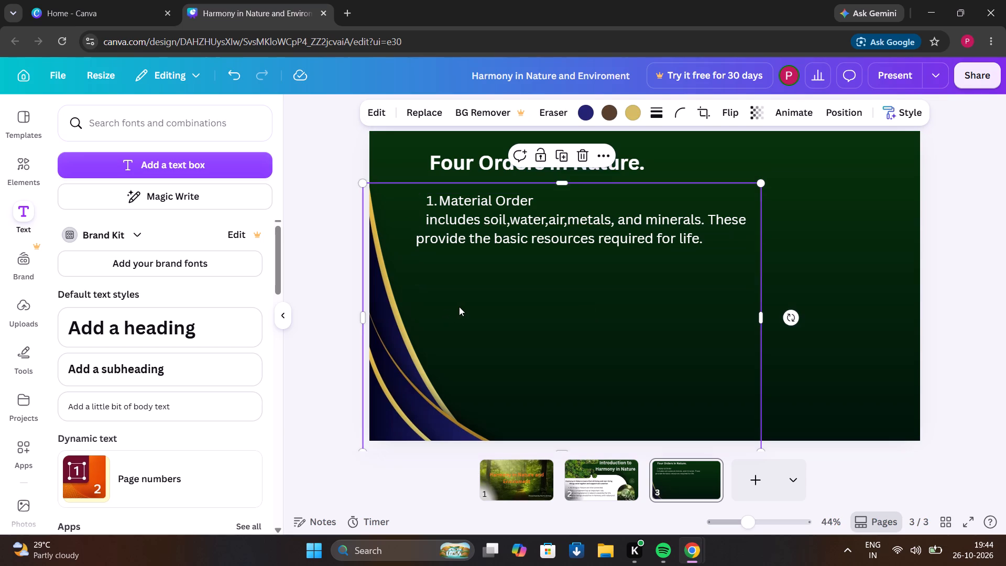
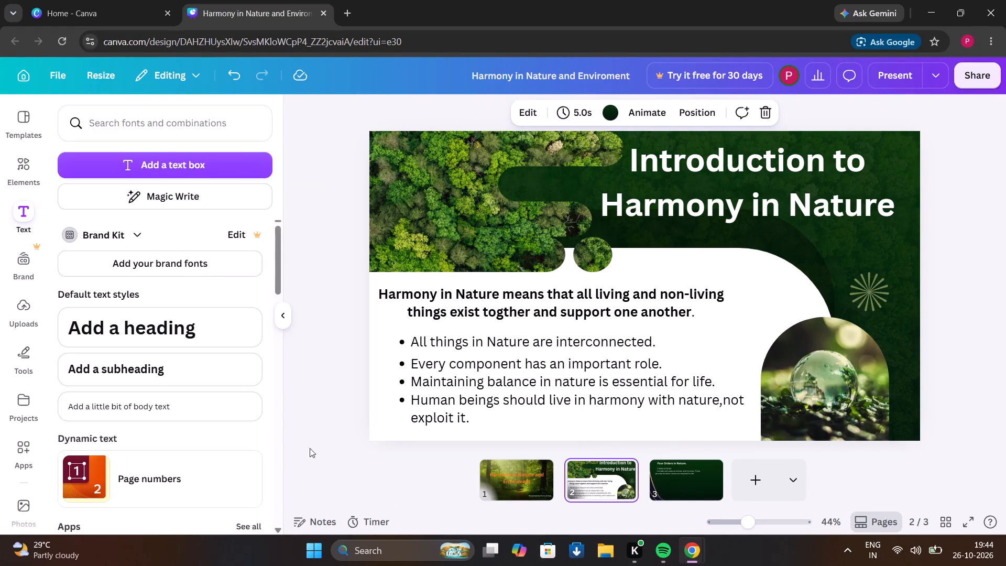
Open the "Four Orders in Nature." page and browse the presentation templates for ideas.
{"action": "left_click", "coordinate": [683, 479]}
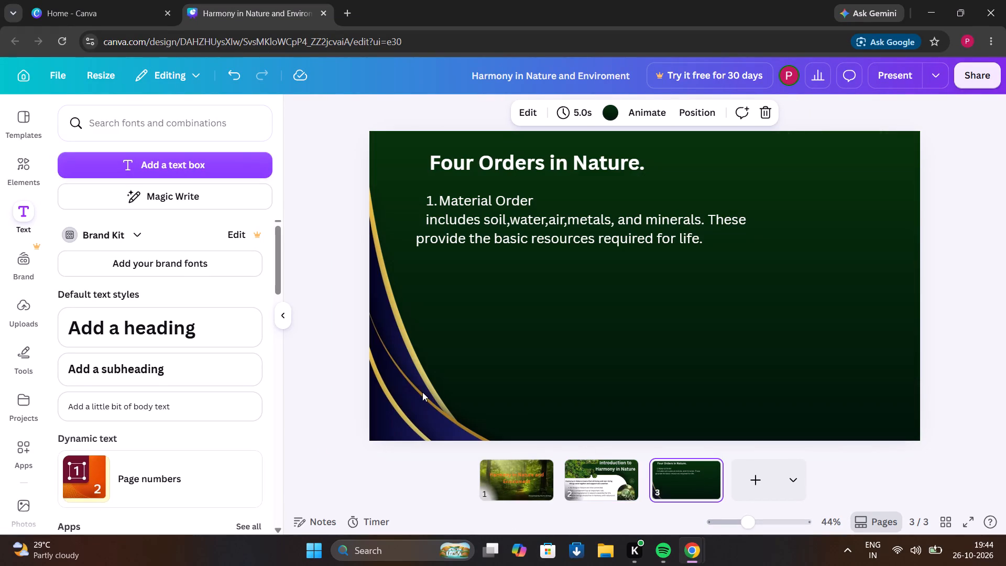
{"action": "left_click", "coordinate": [34, 134]}
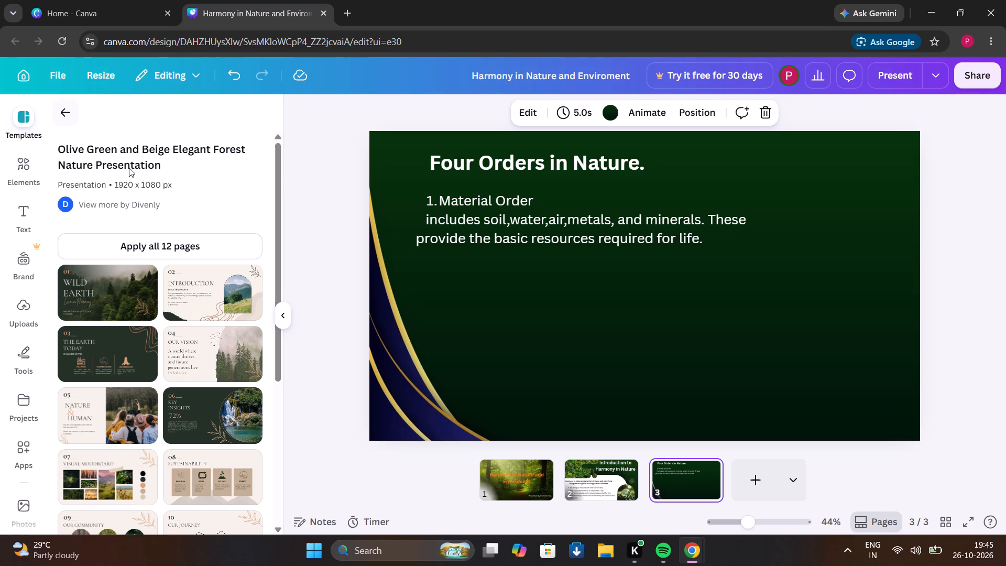
{"action": "left_click", "coordinate": [67, 109]}
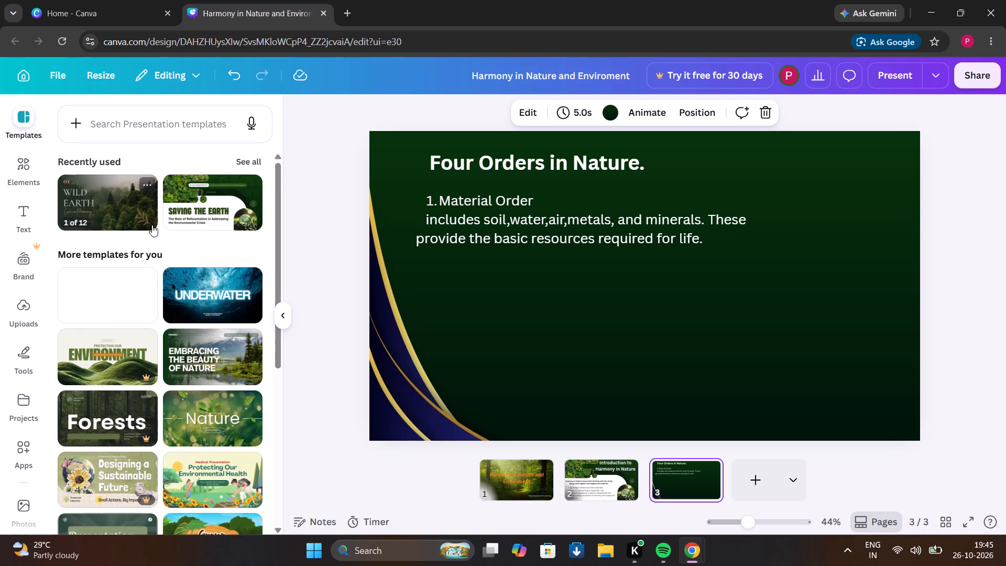
{"action": "scroll", "coordinate": [148, 314], "scroll_direction": "down", "scroll_amount": 2}
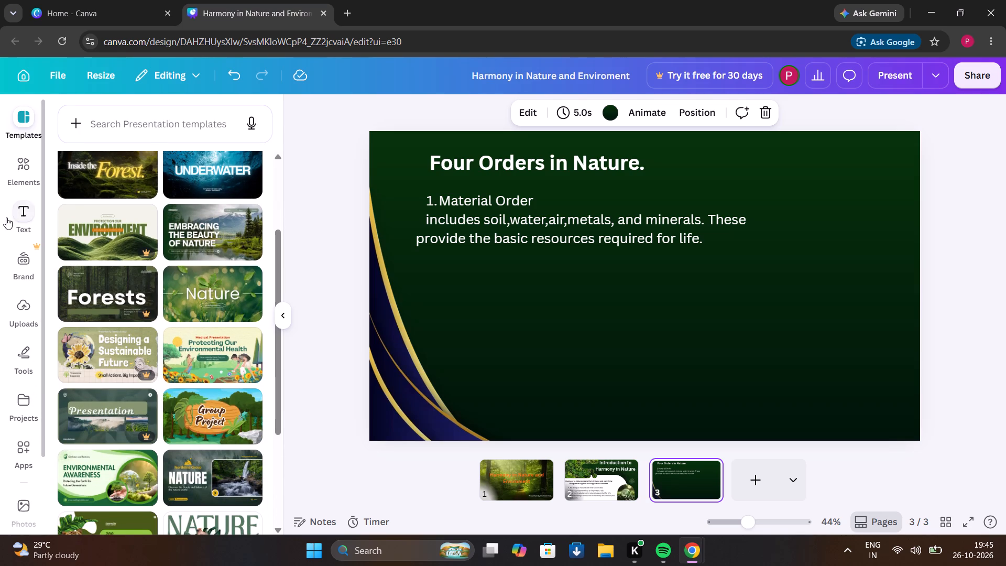
Open the photo library and get its search ready for the "Four Orders in Nature." page.
{"action": "left_click", "coordinate": [26, 432]}
{"action": "scroll", "coordinate": [26, 432], "scroll_direction": "down", "scroll_amount": 4}
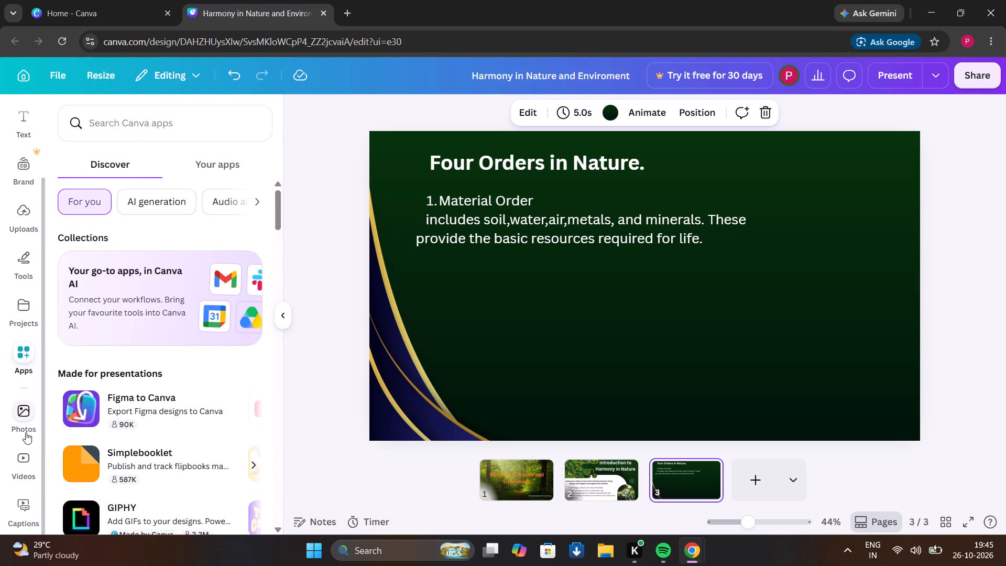
{"action": "left_click", "coordinate": [22, 405]}
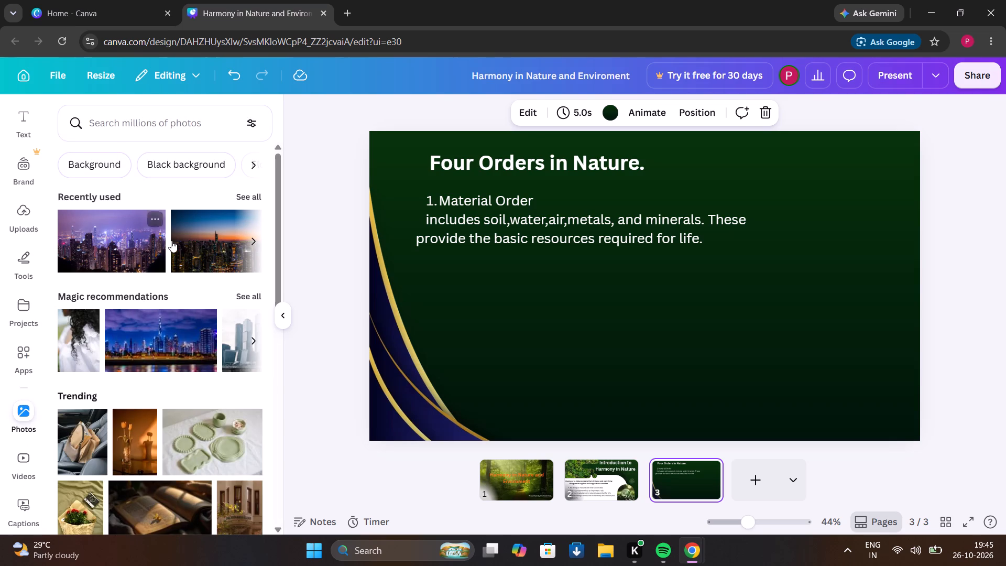
{"action": "left_click", "coordinate": [176, 131]}
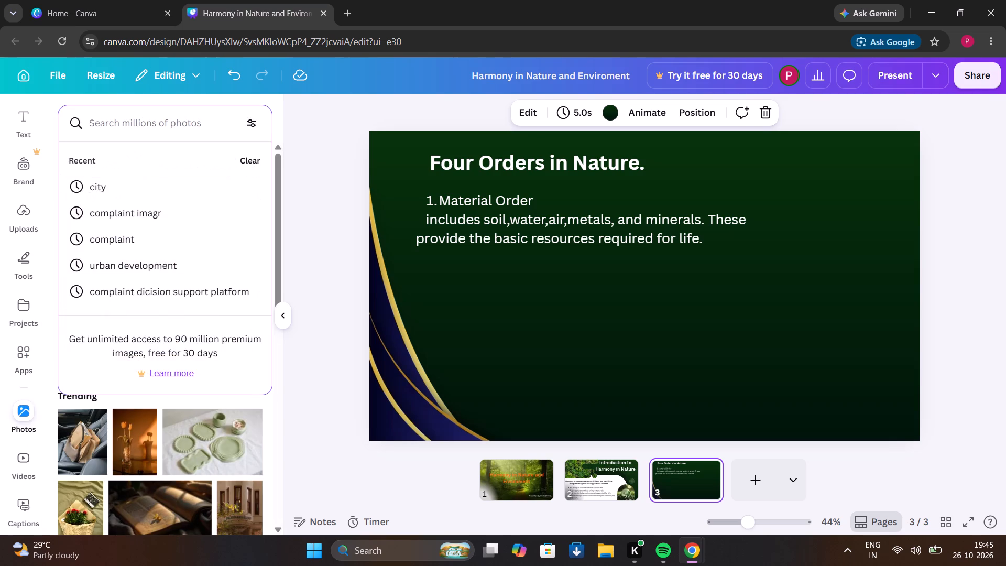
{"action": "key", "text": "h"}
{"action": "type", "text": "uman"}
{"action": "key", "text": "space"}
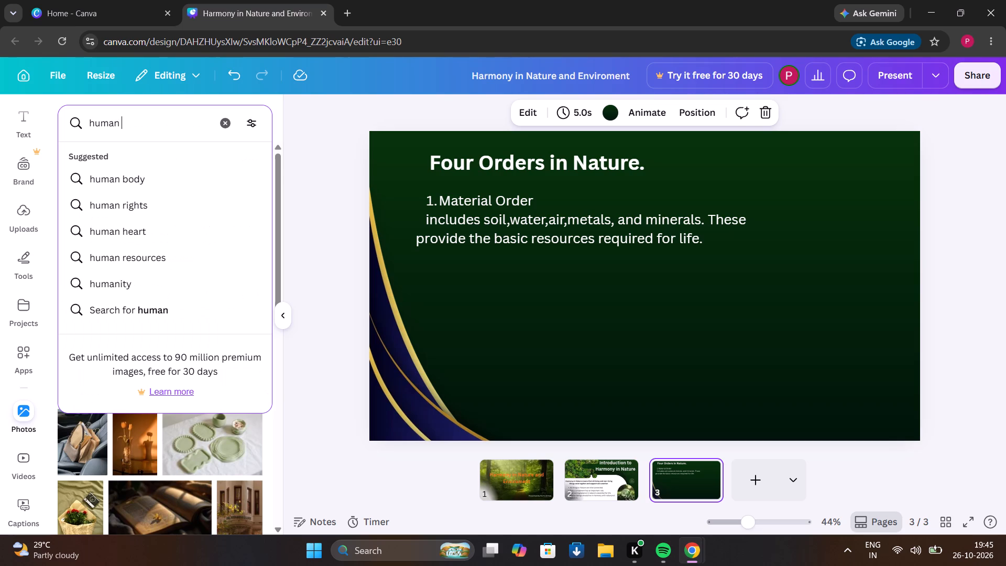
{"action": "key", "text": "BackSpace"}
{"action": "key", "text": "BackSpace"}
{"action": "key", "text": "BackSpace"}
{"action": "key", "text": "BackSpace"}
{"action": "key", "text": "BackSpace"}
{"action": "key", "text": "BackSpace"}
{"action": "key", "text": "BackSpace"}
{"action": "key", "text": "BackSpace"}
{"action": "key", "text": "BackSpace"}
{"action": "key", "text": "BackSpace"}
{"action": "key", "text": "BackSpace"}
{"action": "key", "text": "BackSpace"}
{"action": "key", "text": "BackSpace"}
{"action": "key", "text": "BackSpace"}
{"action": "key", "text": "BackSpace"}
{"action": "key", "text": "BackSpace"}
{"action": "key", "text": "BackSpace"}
Search the photo library for "water and air".
{"action": "type", "text": "water"}
{"action": "key", "text": "space"}
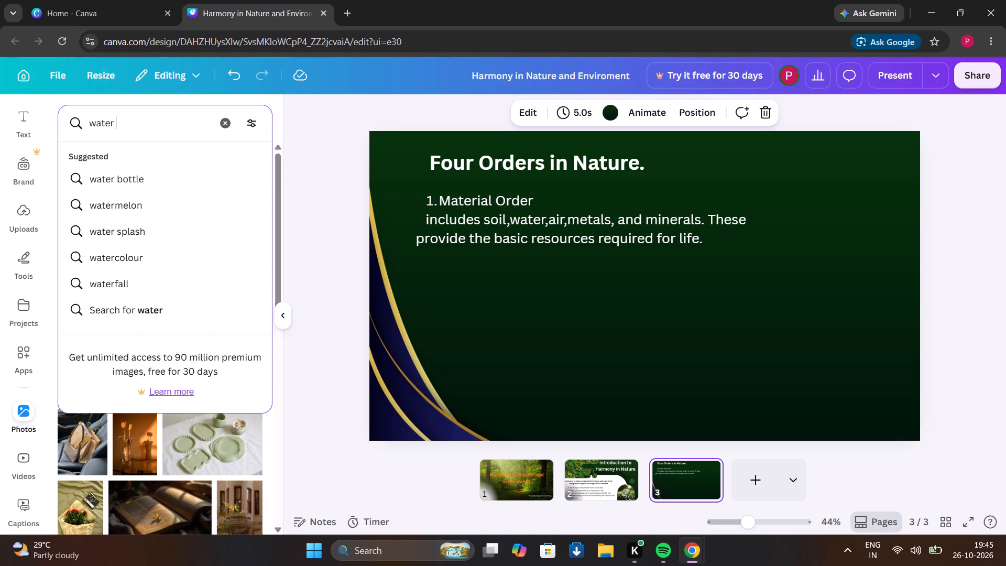
{"action": "type", "text": "and"}
{"action": "key", "text": "space"}
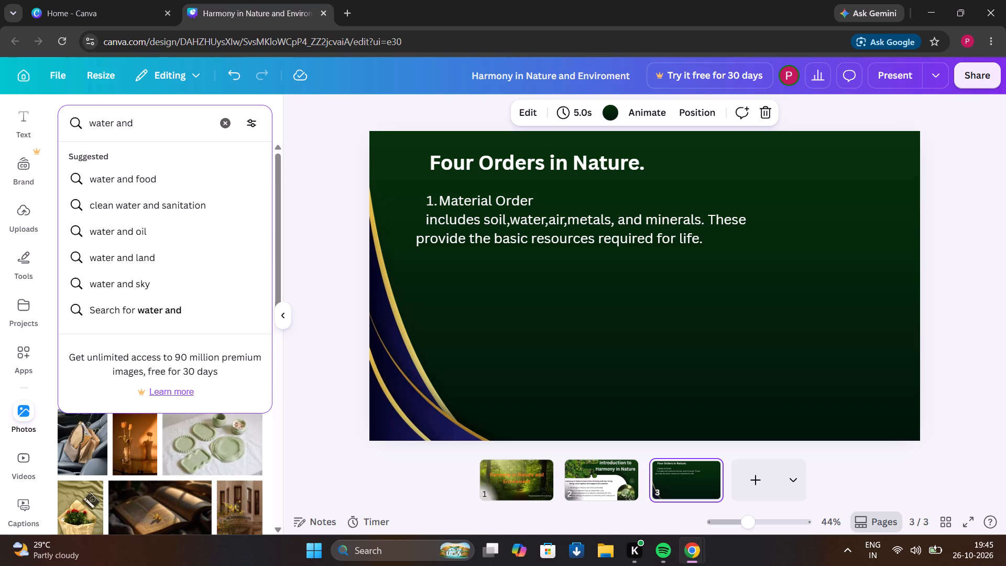
{"action": "type", "text": "air"}
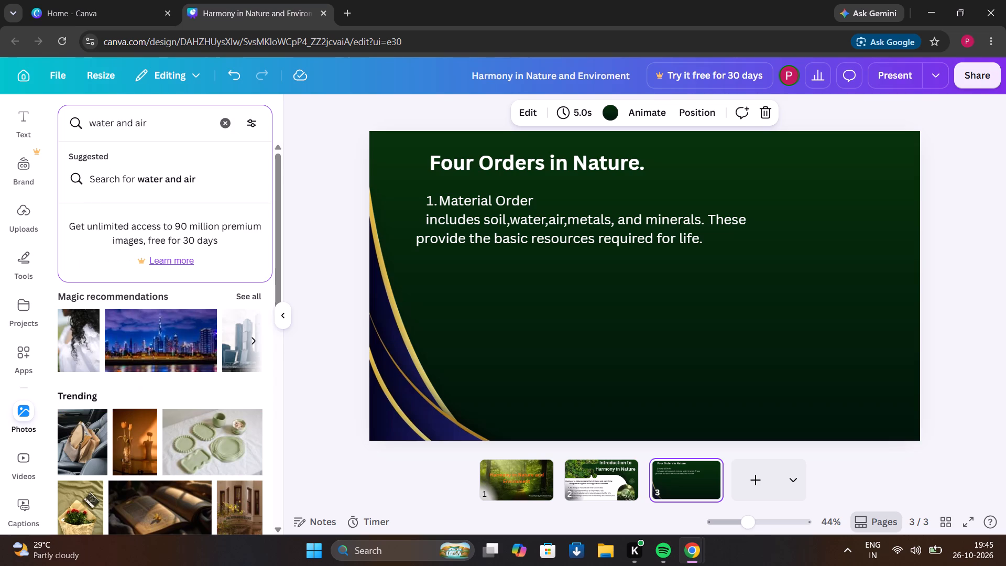
{"action": "left_click", "coordinate": [178, 176]}
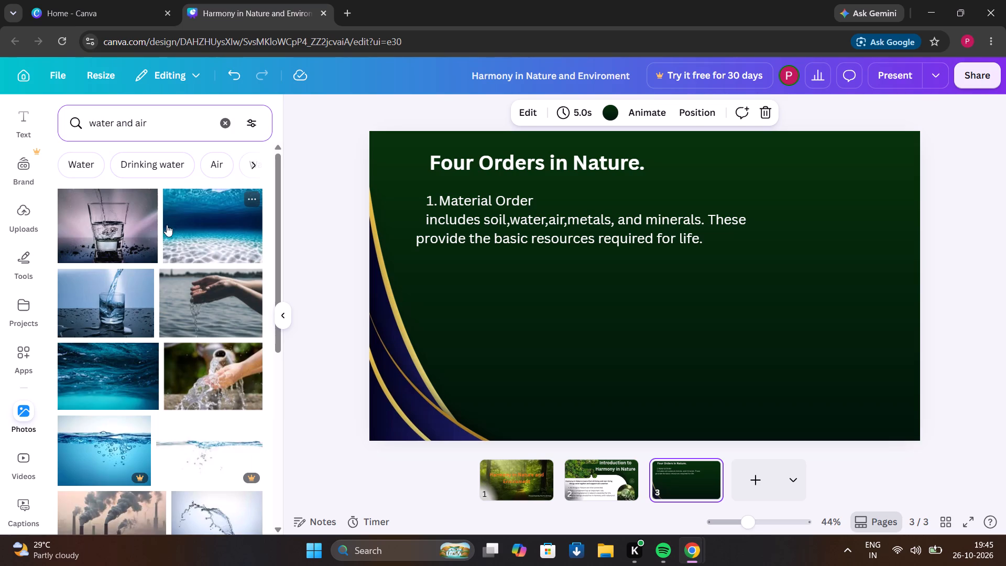
Insert the photo of jets trailing green, white and red smoke over a lake on the "Four Orders in Nature." page.
{"action": "scroll", "coordinate": [190, 250], "scroll_direction": "down", "scroll_amount": 3}
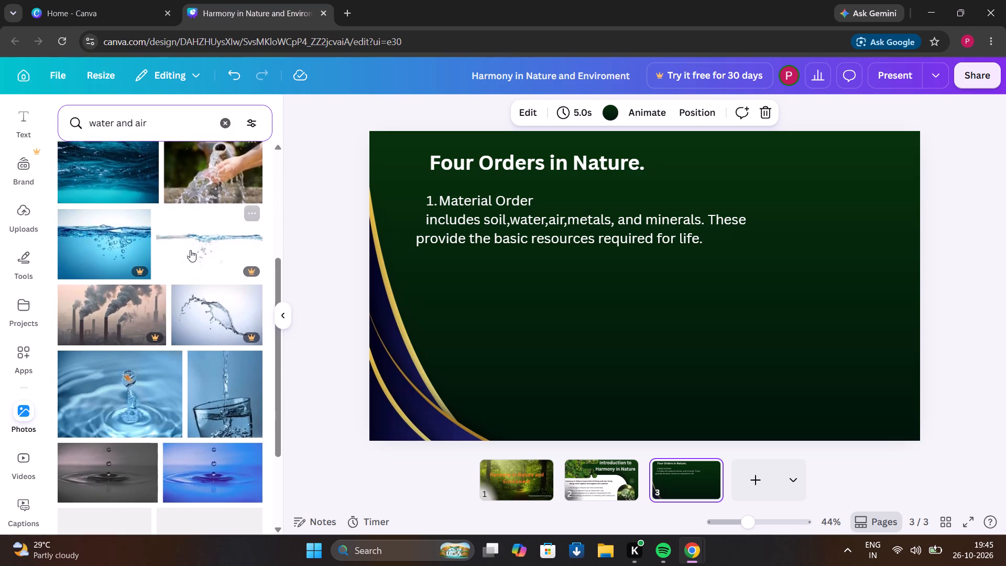
{"action": "scroll", "coordinate": [190, 250], "scroll_direction": "down", "scroll_amount": 4}
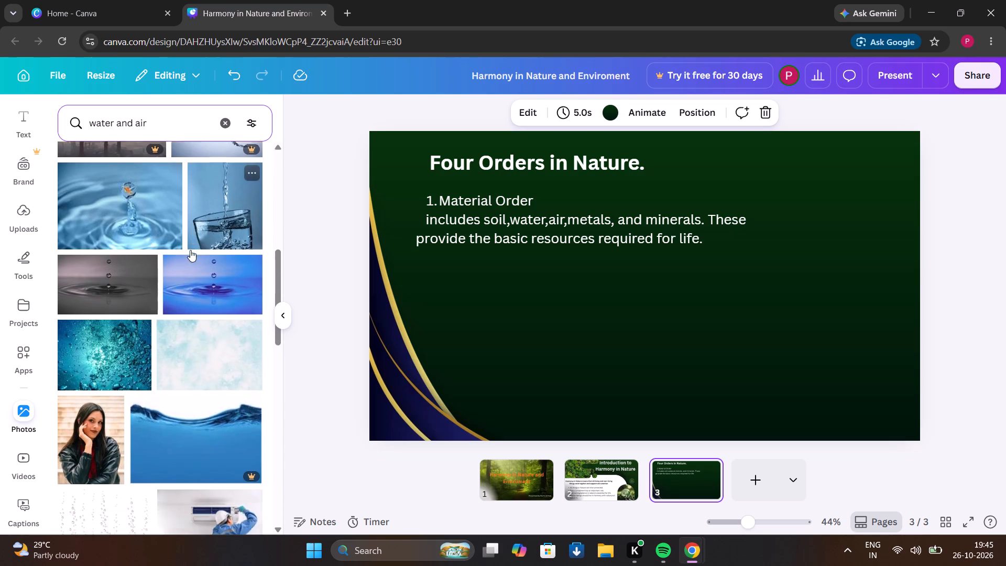
{"action": "scroll", "coordinate": [190, 250], "scroll_direction": "down", "scroll_amount": 3}
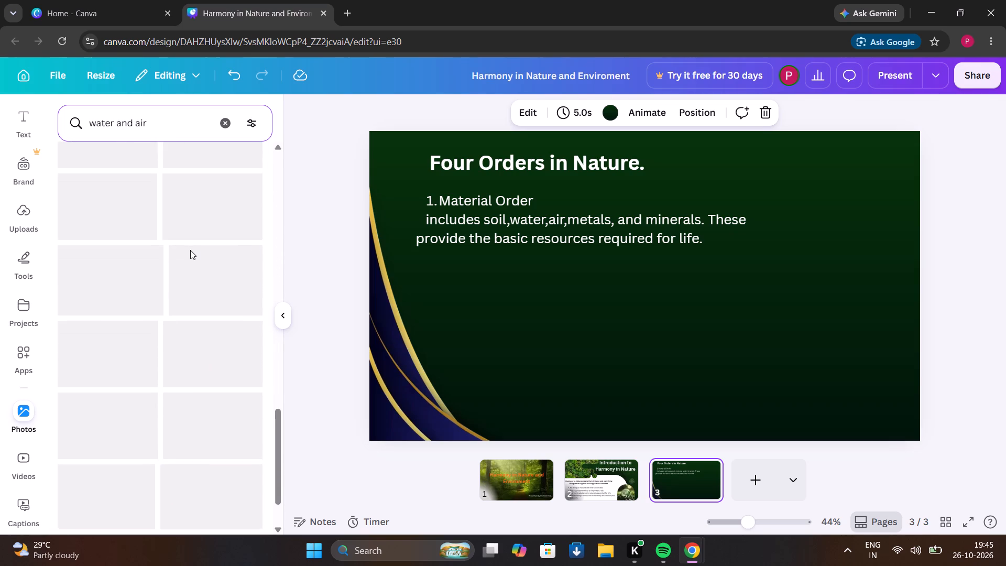
{"action": "scroll", "coordinate": [190, 250], "scroll_direction": "up", "scroll_amount": 3}
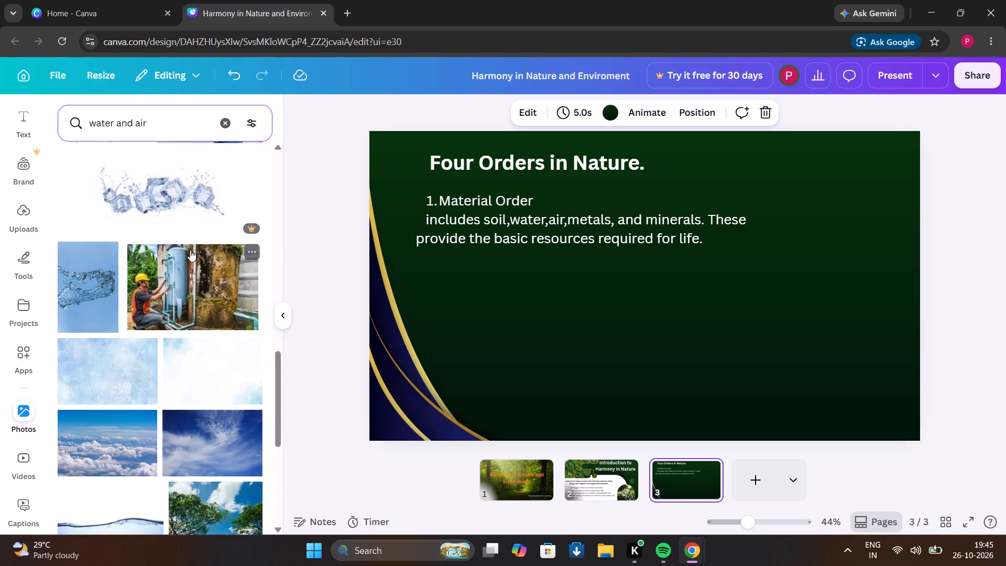
{"action": "scroll", "coordinate": [190, 250], "scroll_direction": "down", "scroll_amount": 2}
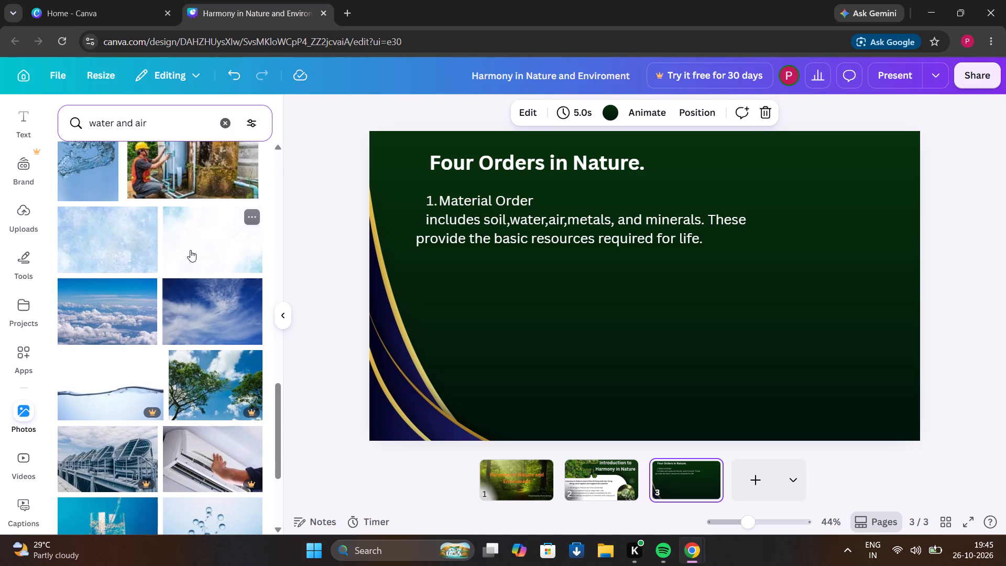
{"action": "scroll", "coordinate": [190, 250], "scroll_direction": "down", "scroll_amount": 4}
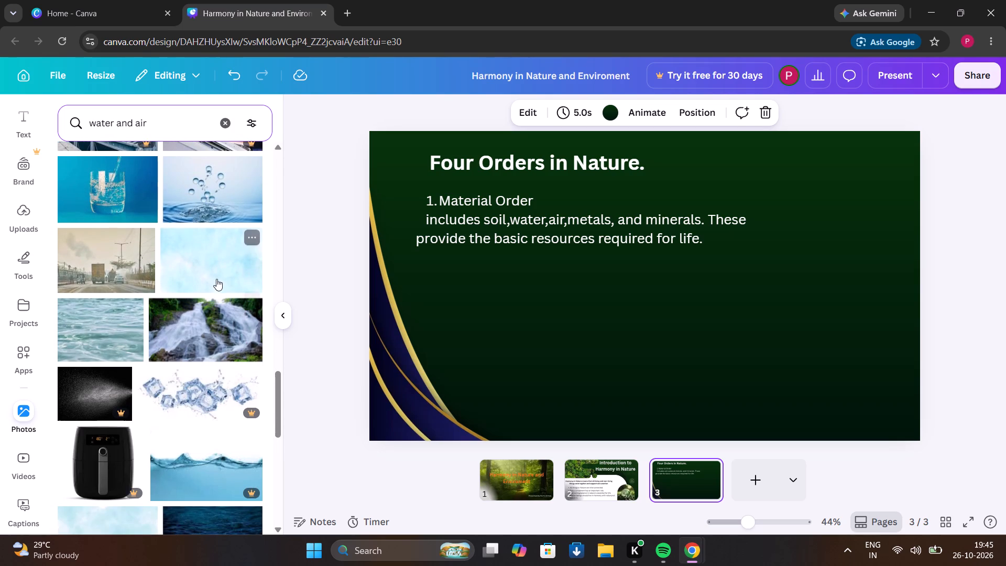
{"action": "scroll", "coordinate": [216, 279], "scroll_direction": "down", "scroll_amount": 4}
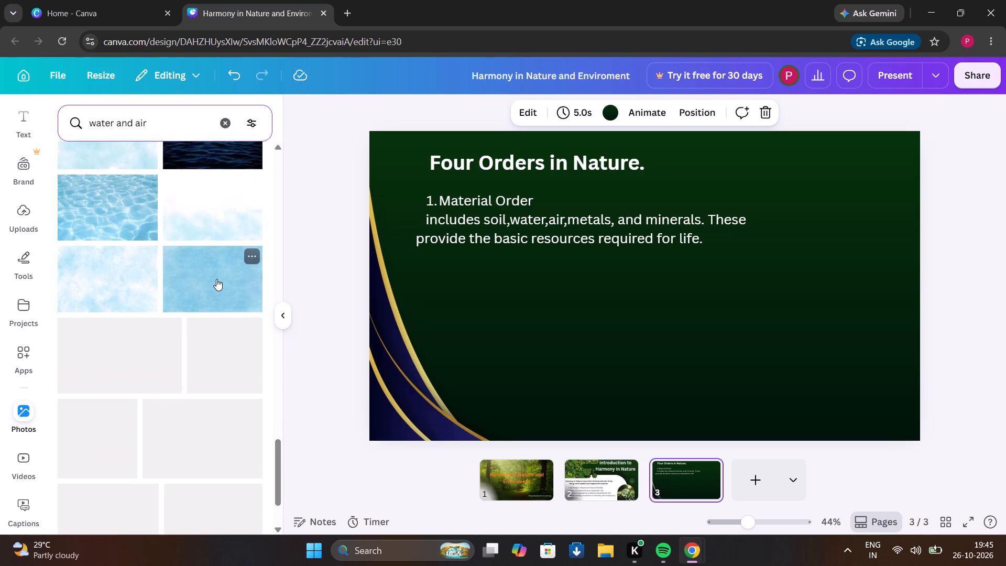
{"action": "scroll", "coordinate": [216, 279], "scroll_direction": "down", "scroll_amount": 1}
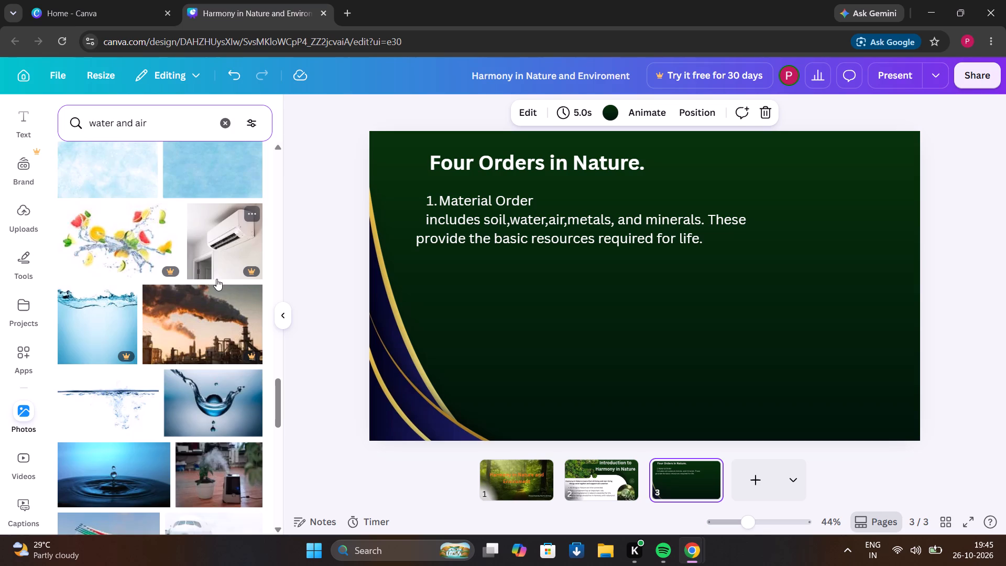
{"action": "scroll", "coordinate": [216, 279], "scroll_direction": "down", "scroll_amount": 4}
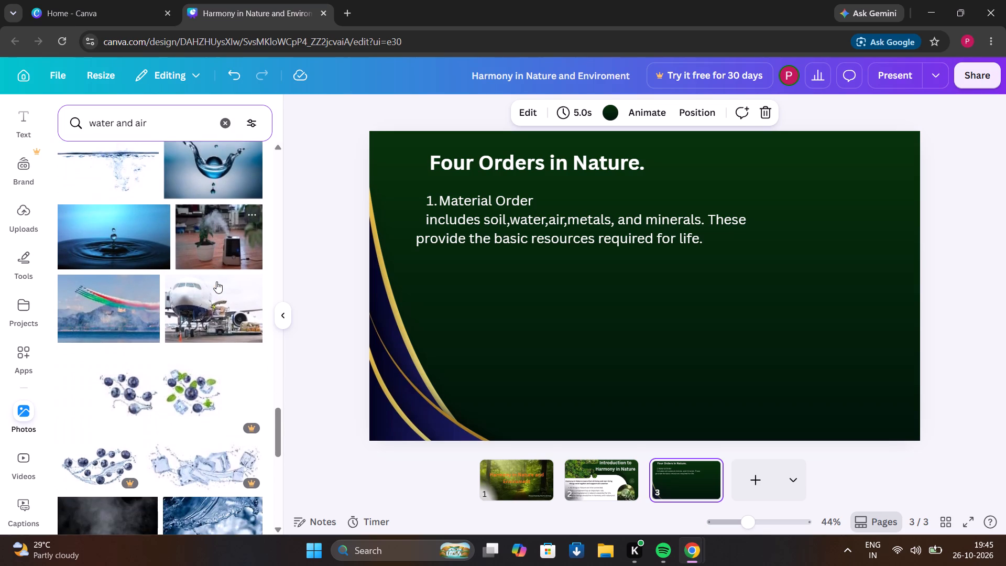
{"action": "scroll", "coordinate": [216, 281], "scroll_direction": "down", "scroll_amount": 1}
{"action": "left_click", "coordinate": [98, 319]}
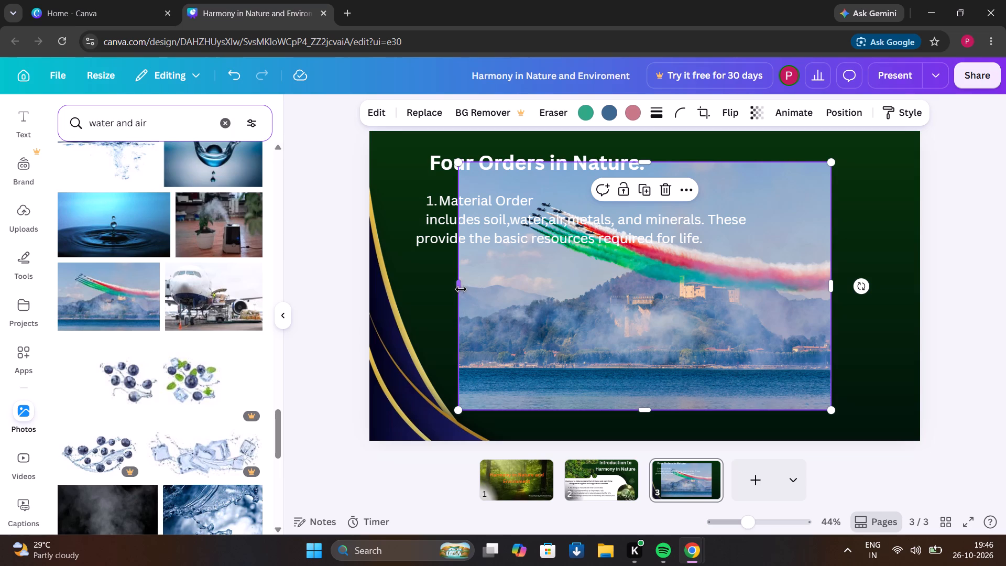
Crop the jet smoke photo from its left side and bottom into a smaller landscape rectangle about 740 wide.
{"action": "left_click_drag", "start_coordinate": [456, 291], "coordinate": [614, 299]}
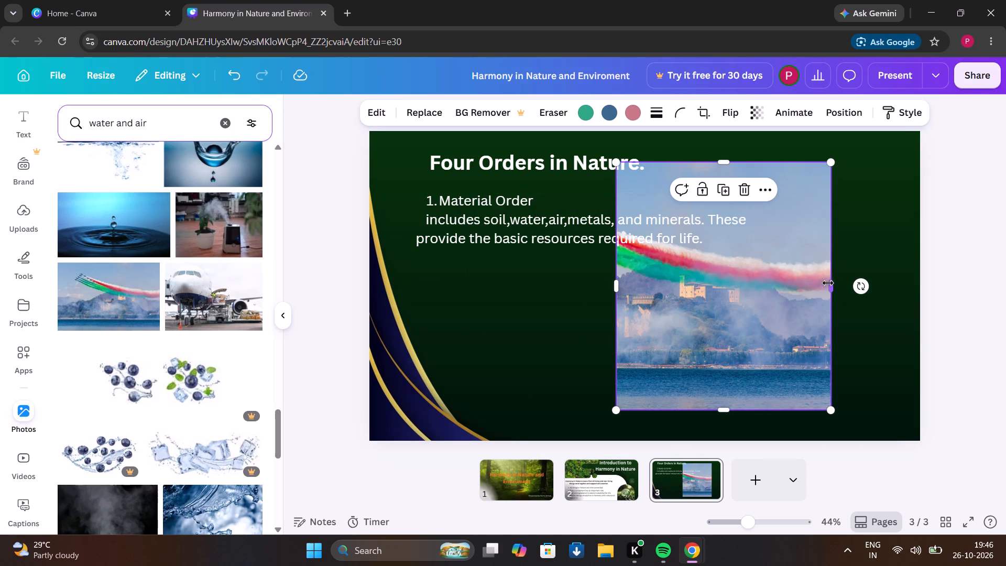
{"action": "left_click_drag", "start_coordinate": [828, 283], "coordinate": [926, 265]}
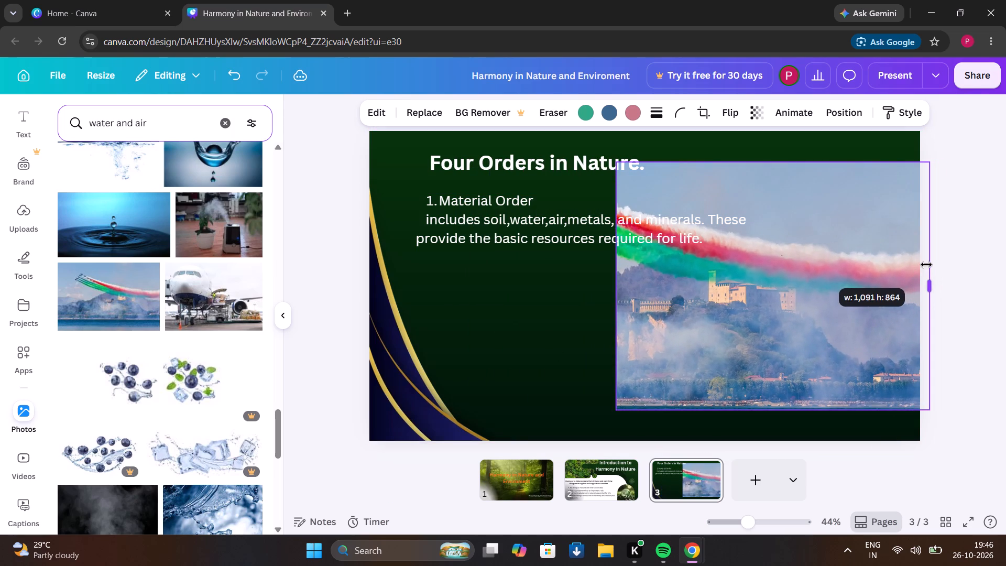
{"action": "left_click_drag", "start_coordinate": [926, 265], "coordinate": [825, 214]}
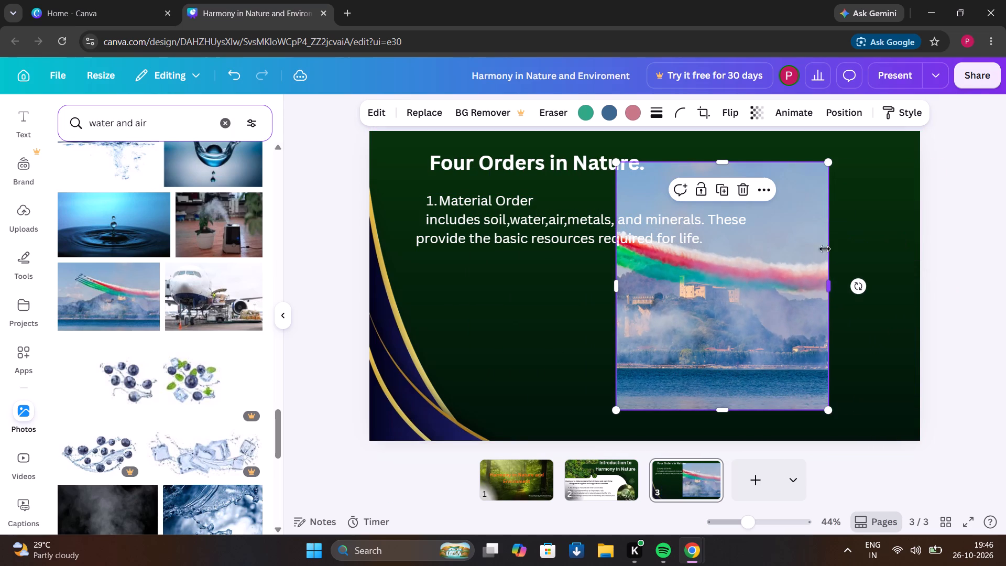
{"action": "scroll", "coordinate": [829, 407], "scroll_direction": "left", "scroll_amount": 1}
{"action": "left_click_drag", "start_coordinate": [740, 407], "coordinate": [777, 319]}
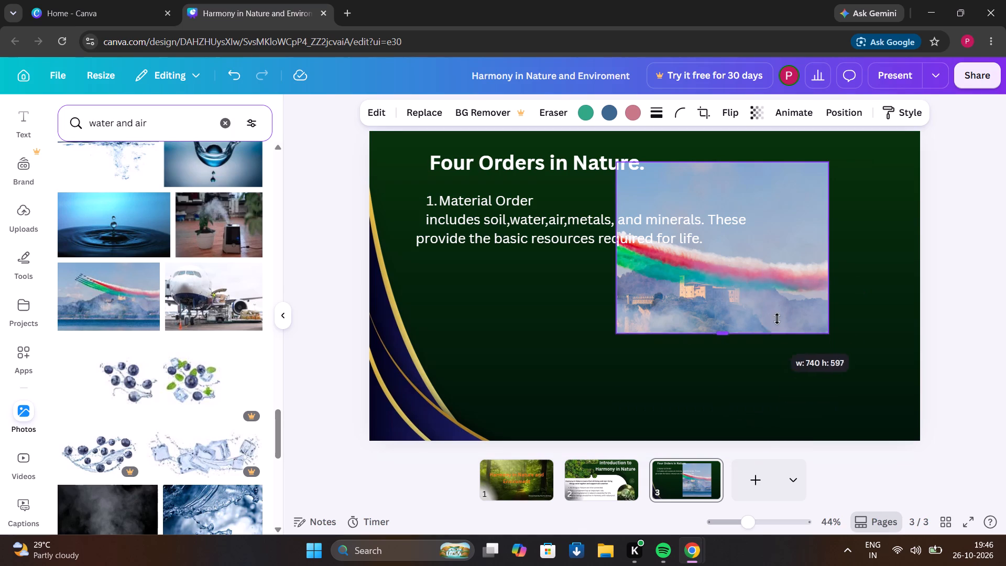
{"action": "left_click_drag", "start_coordinate": [777, 319], "coordinate": [791, 286]}
Move the cropped photo toward the page's right edge, beside the end of the Material Order description.
{"action": "scroll", "coordinate": [777, 319], "scroll_direction": "left", "scroll_amount": 1}
{"action": "left_click_drag", "start_coordinate": [771, 227], "coordinate": [882, 278]}
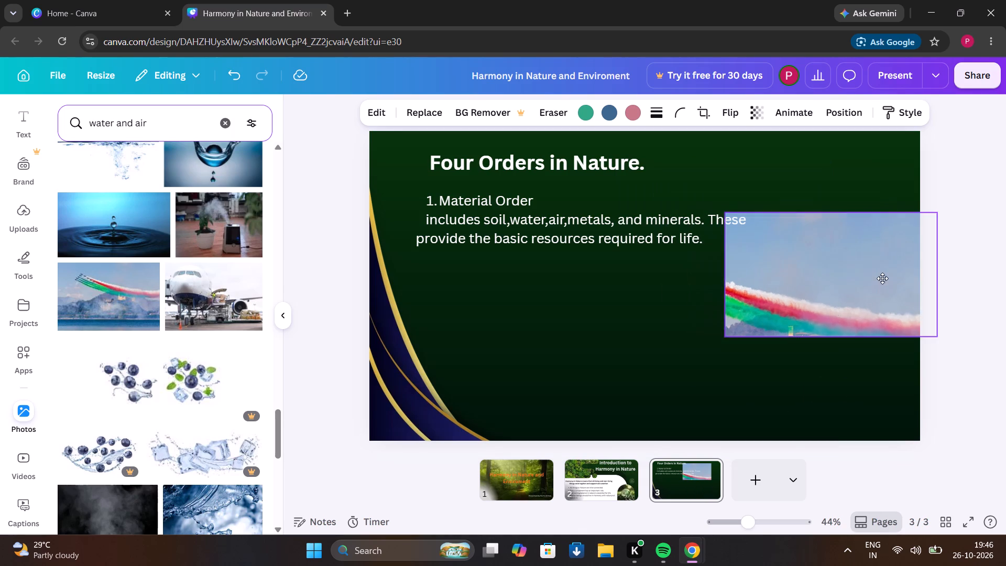
{"action": "left_click_drag", "start_coordinate": [882, 278], "coordinate": [842, 279]}
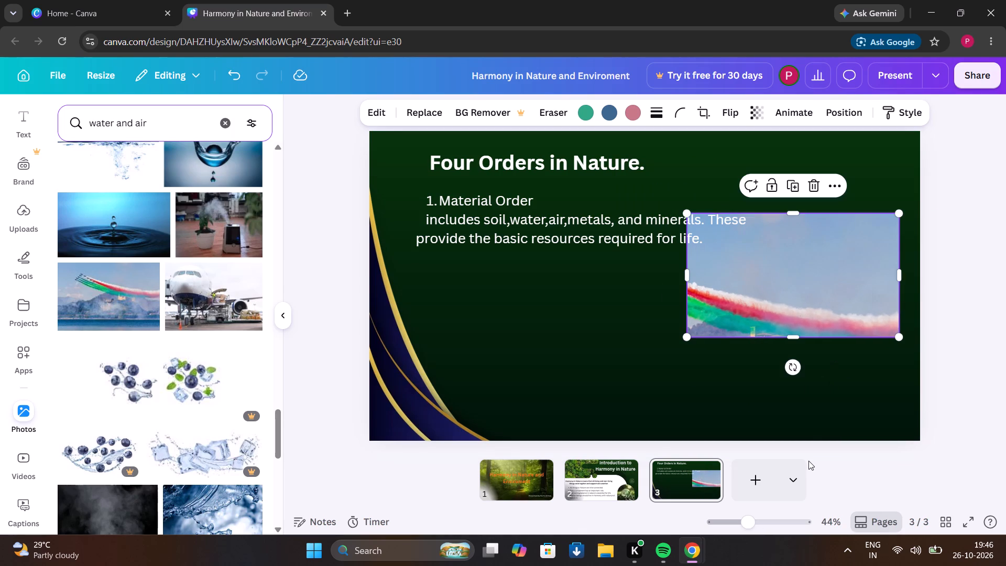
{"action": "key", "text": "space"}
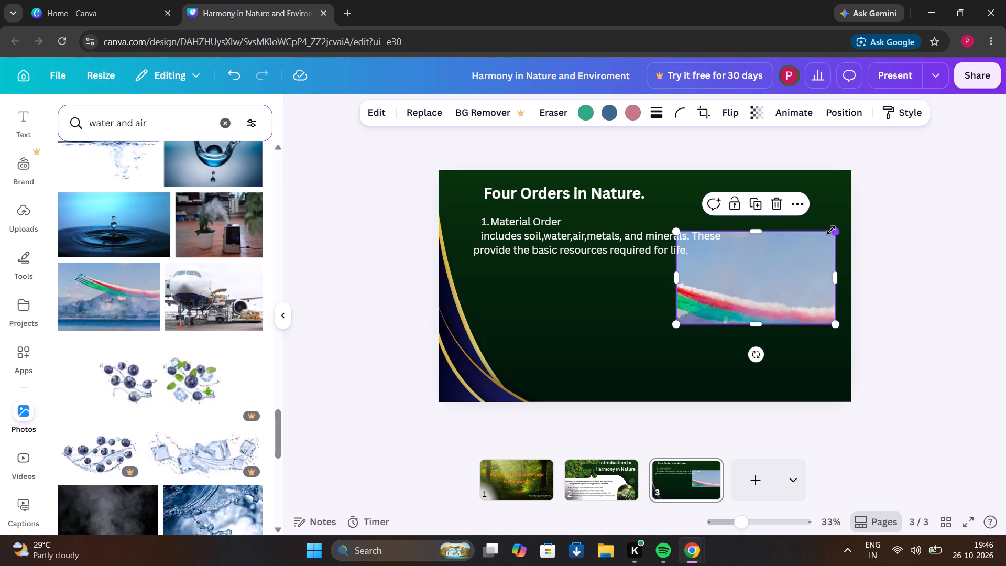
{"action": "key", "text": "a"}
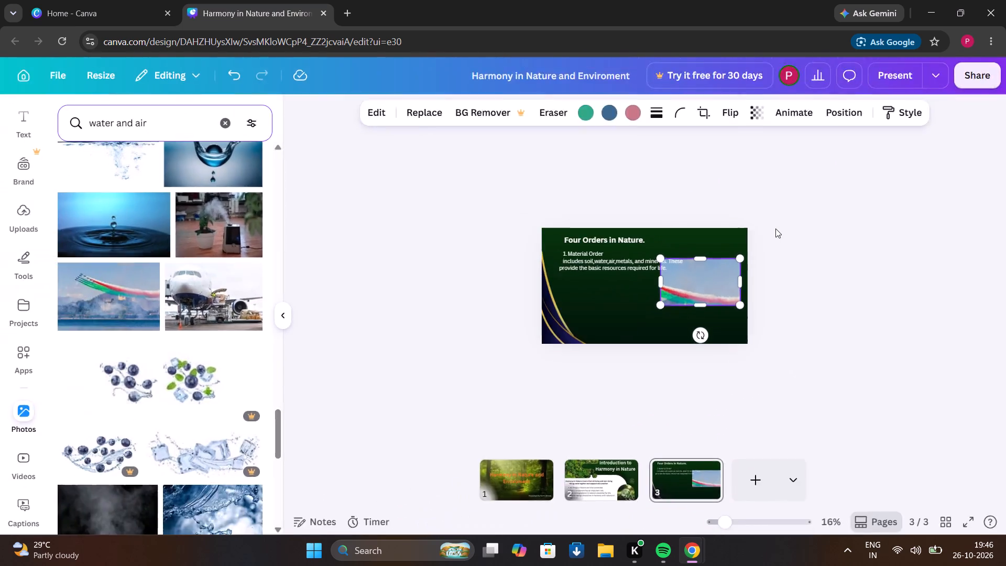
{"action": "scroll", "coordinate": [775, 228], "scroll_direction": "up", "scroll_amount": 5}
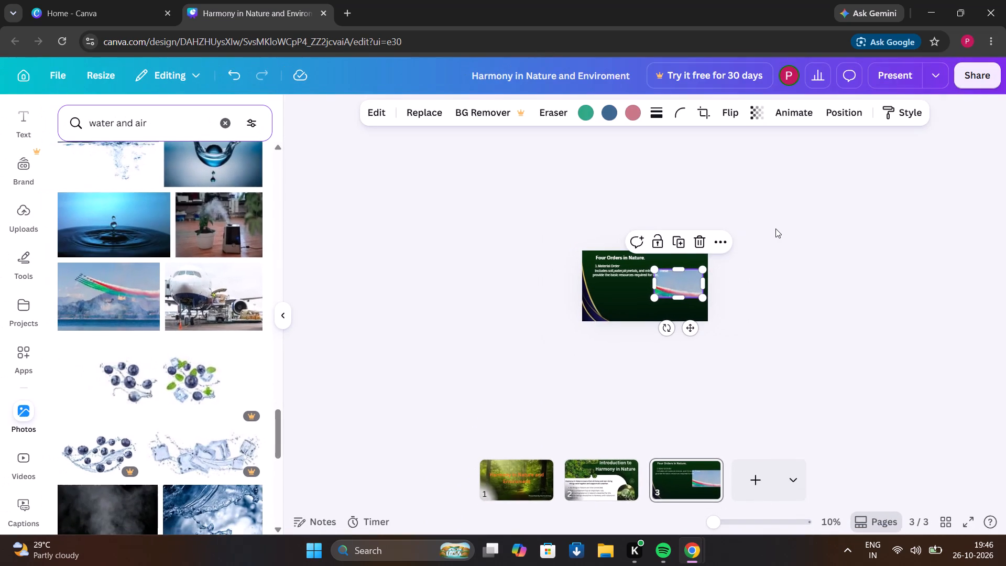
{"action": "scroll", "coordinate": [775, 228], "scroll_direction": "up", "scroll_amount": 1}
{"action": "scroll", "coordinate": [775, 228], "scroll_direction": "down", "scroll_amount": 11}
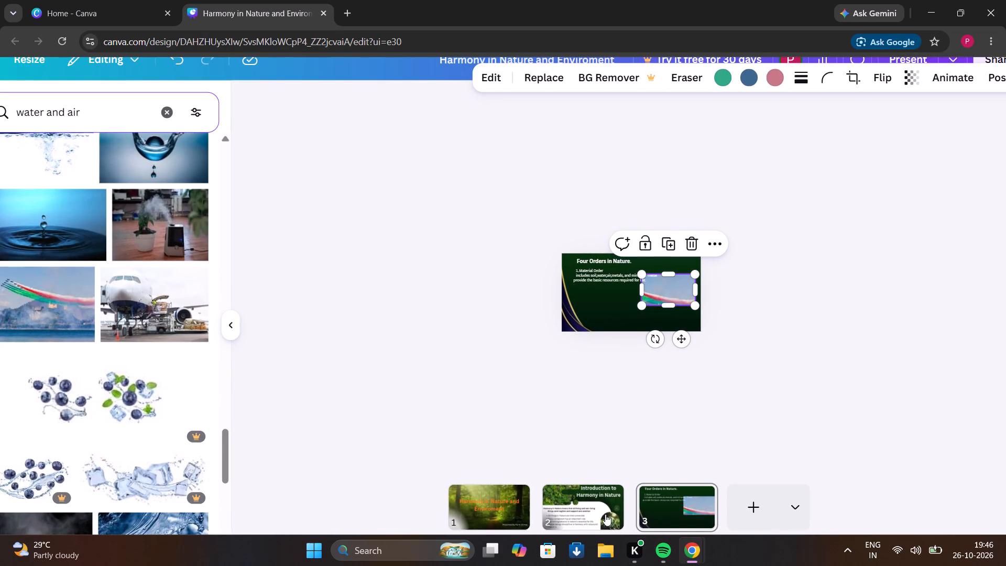
Return to the introduction page and briefly select the white background shape behind its text.
{"action": "left_click", "coordinate": [588, 512]}
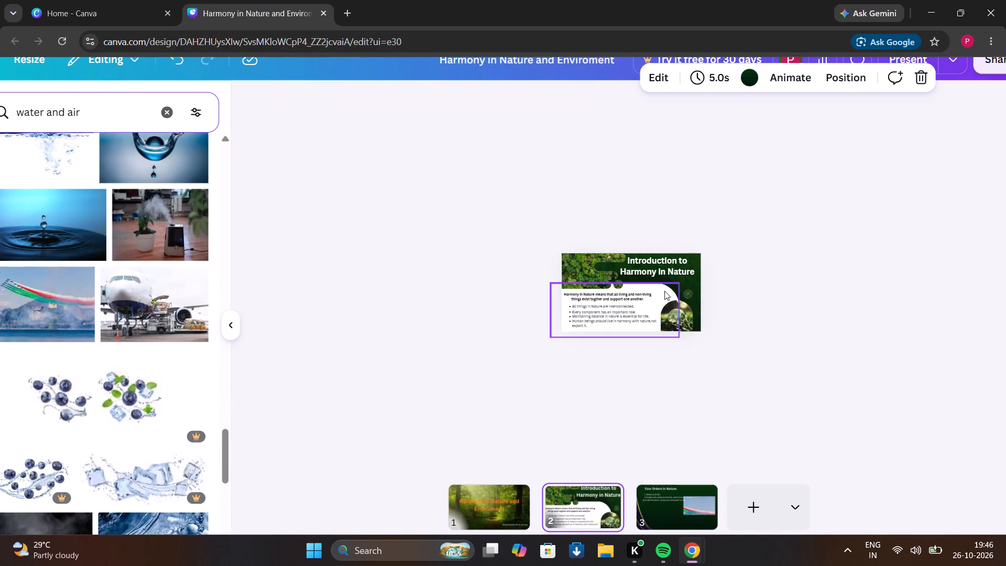
{"action": "left_click", "coordinate": [664, 291]}
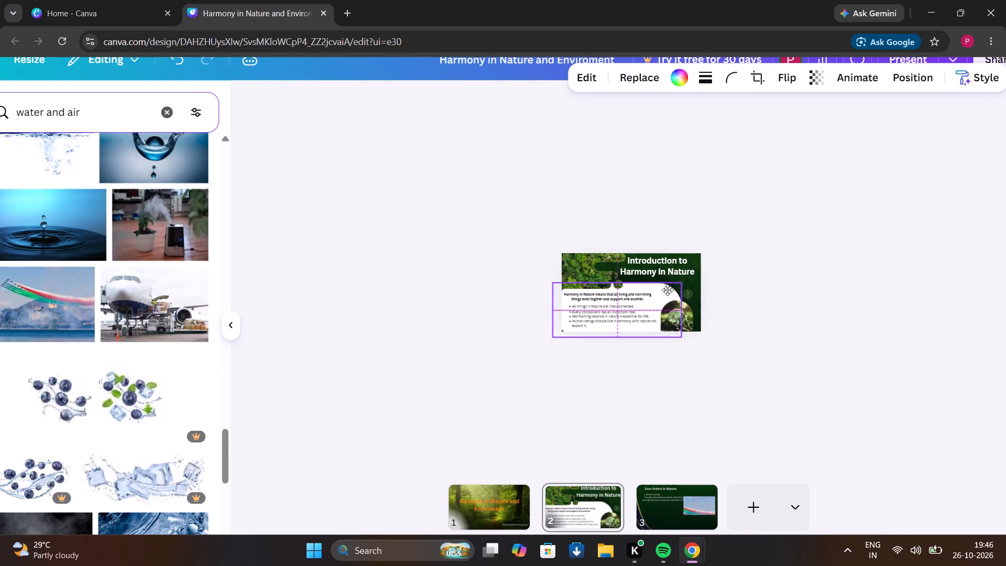
{"action": "left_click", "coordinate": [783, 309]}
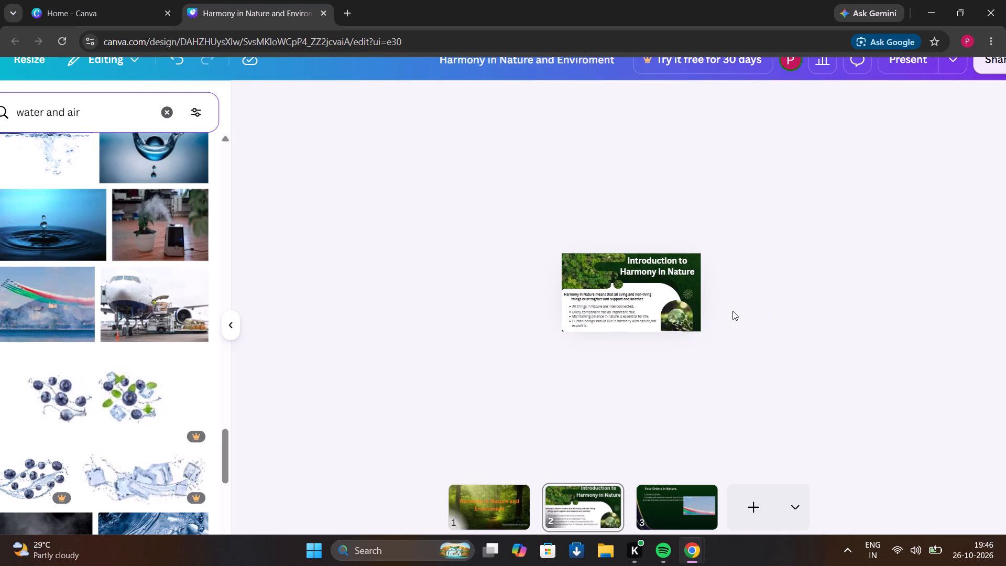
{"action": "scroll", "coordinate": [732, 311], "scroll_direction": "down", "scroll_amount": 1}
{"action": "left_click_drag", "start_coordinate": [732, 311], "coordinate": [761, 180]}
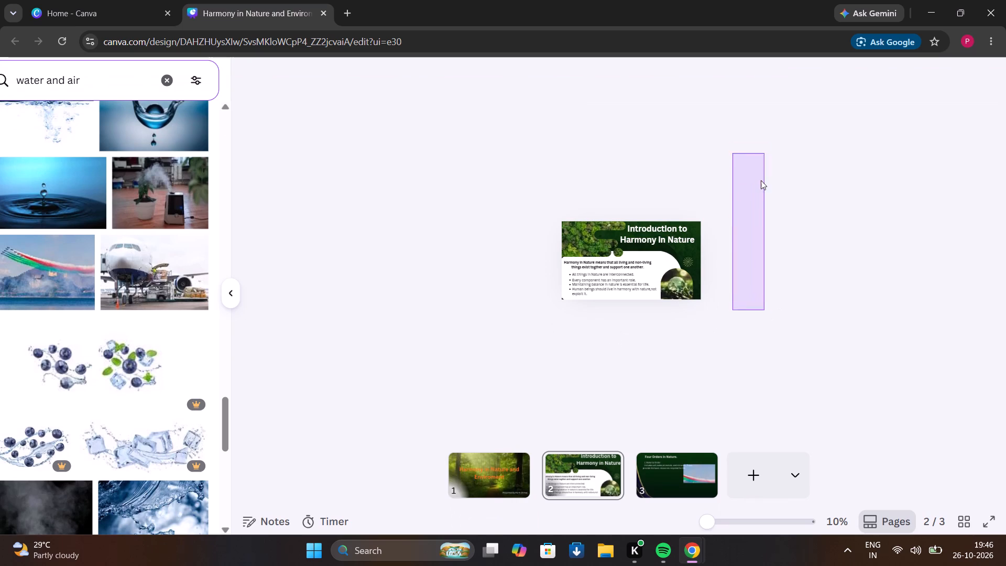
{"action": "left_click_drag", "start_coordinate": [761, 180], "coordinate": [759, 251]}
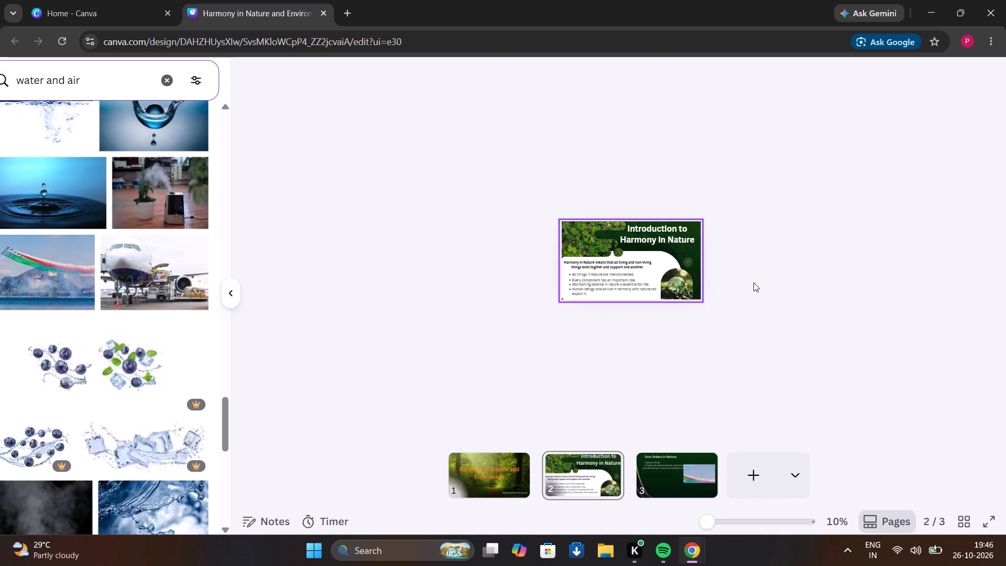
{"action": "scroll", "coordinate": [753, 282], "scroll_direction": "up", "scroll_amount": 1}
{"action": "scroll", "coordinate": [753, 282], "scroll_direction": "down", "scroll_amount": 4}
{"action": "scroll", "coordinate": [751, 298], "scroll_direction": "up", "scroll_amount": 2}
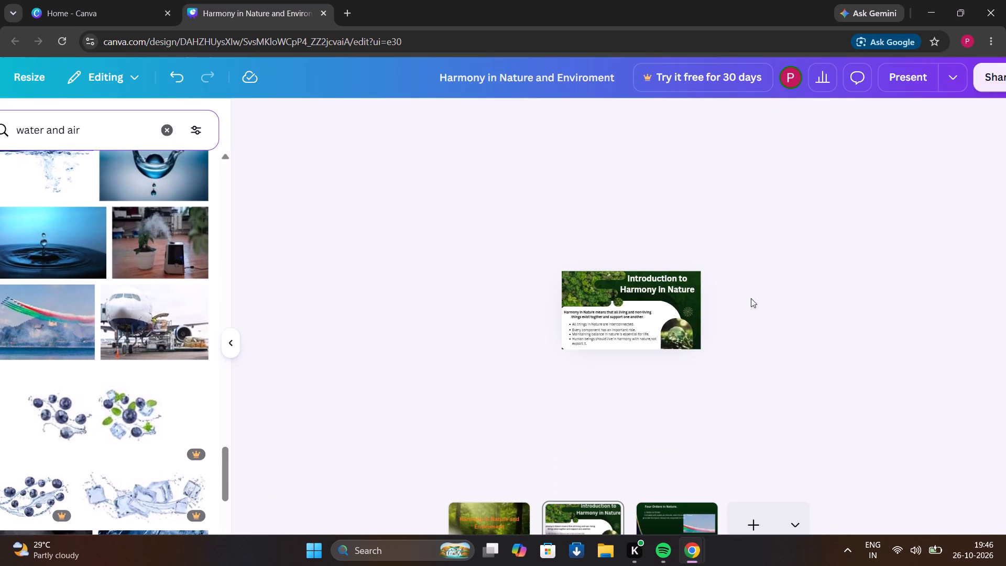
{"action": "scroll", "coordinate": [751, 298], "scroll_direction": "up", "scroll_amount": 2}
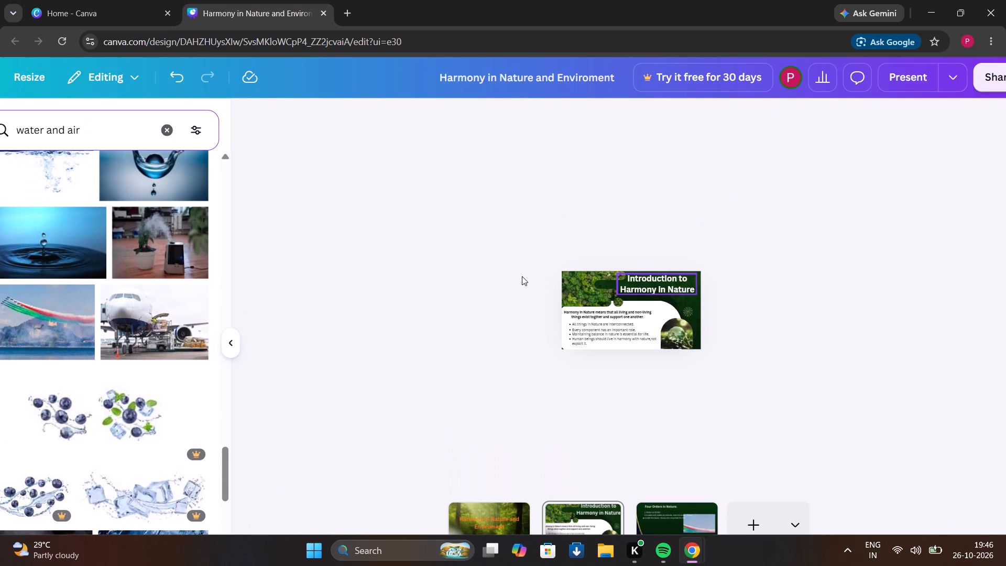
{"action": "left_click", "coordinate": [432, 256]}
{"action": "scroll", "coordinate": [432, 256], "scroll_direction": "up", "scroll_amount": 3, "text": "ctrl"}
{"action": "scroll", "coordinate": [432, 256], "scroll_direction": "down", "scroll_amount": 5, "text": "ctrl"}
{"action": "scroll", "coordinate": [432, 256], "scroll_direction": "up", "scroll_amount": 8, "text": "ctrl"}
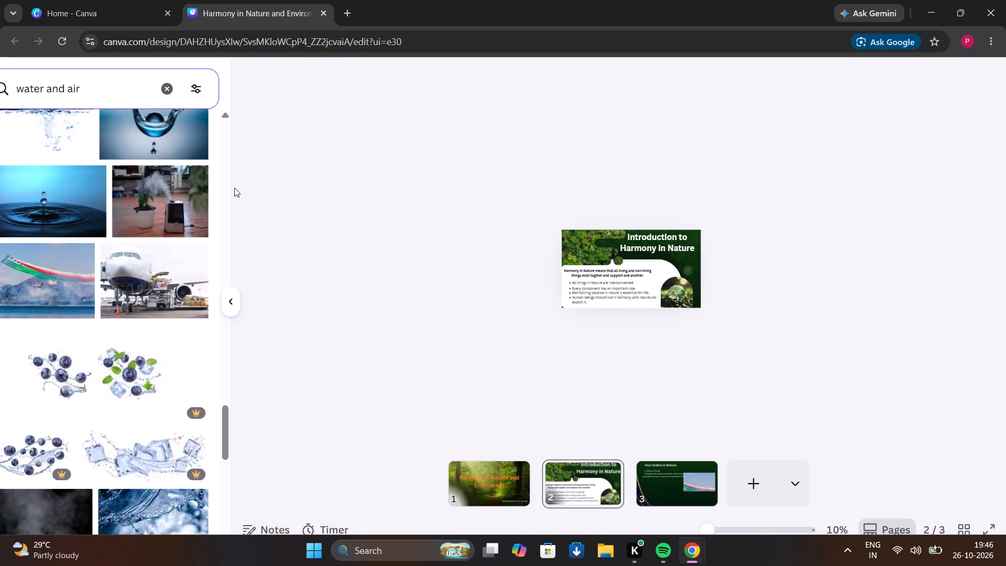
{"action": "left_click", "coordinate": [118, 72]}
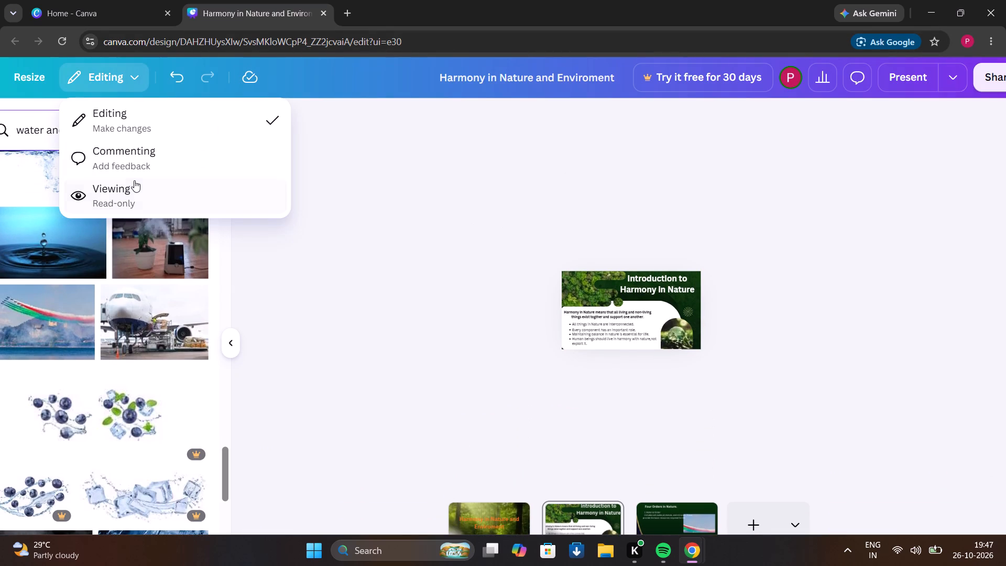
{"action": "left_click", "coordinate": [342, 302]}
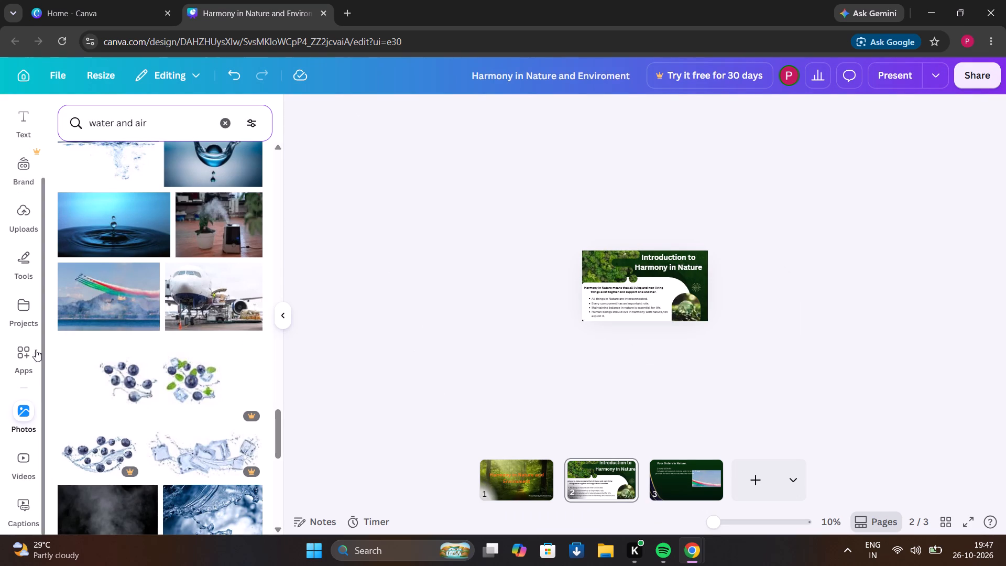
Open the list of saved projects to look through the existing designs.
{"action": "left_click", "coordinate": [30, 302]}
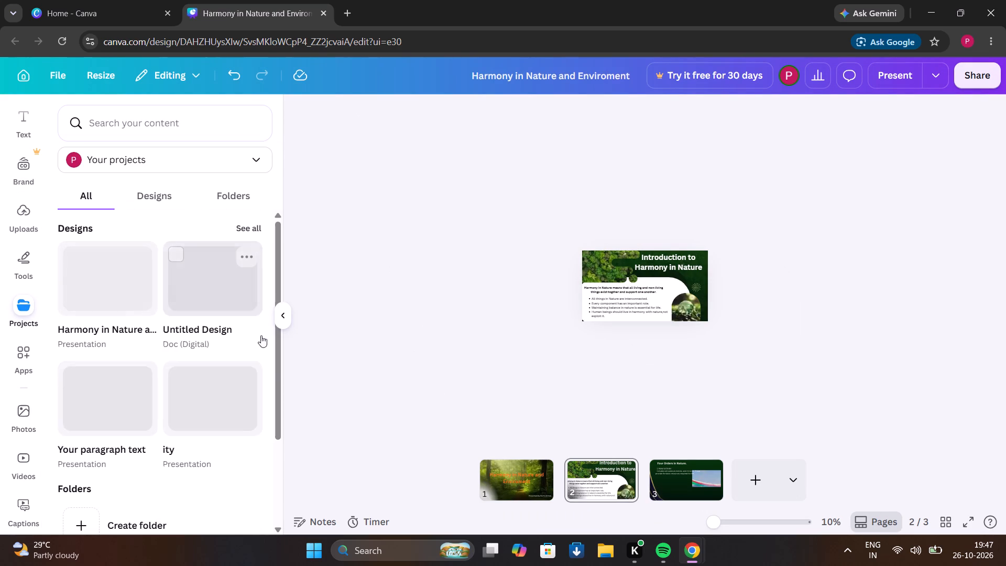
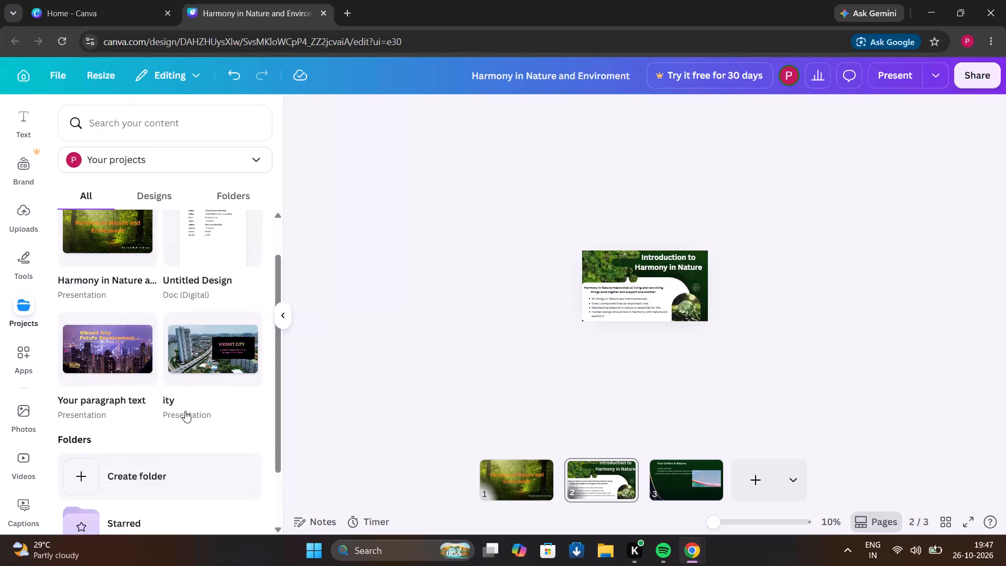
Return to the photo library and clear the "water and air" search.
{"action": "left_click", "coordinate": [17, 399]}
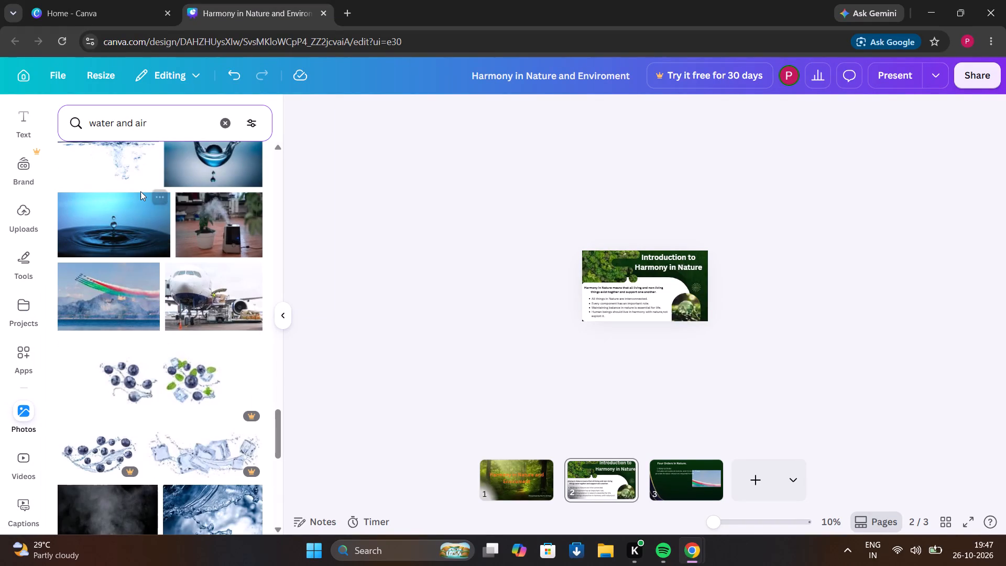
{"action": "left_click", "coordinate": [222, 111]}
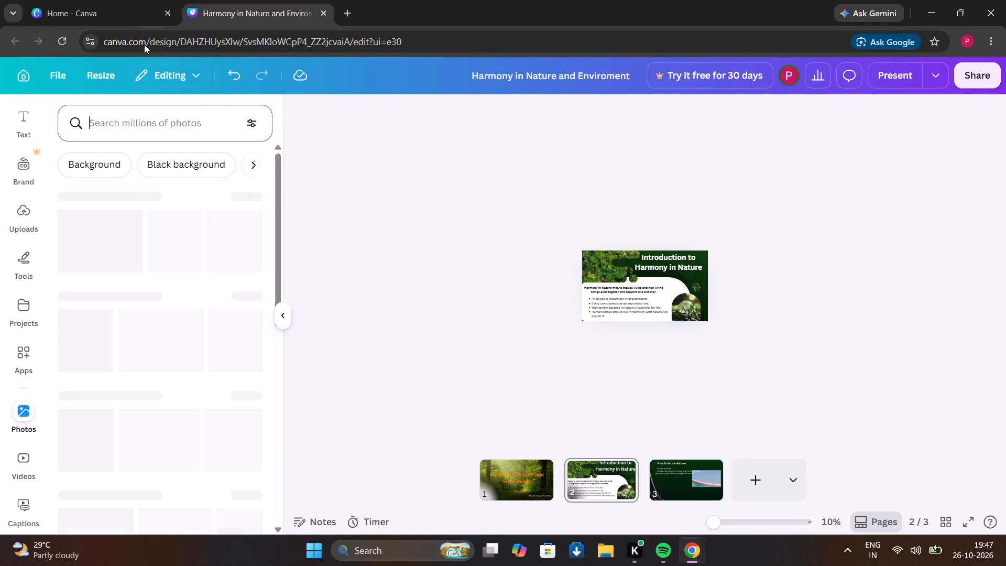
{"action": "left_click", "coordinate": [198, 377]}
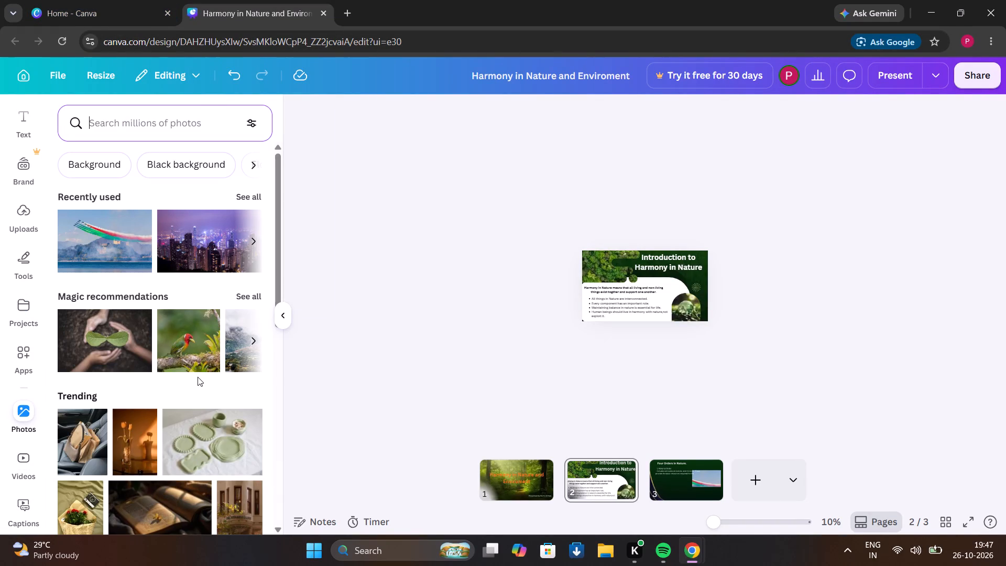
Add a new blank page after the "Four Orders in Nature." page and keep it open for editing.
{"action": "left_click", "coordinate": [738, 494]}
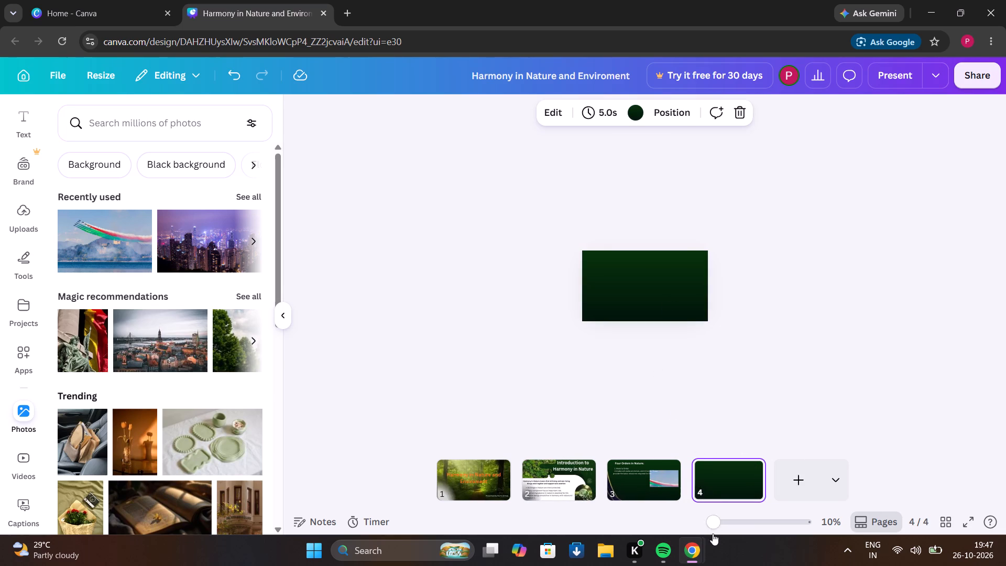
{"action": "left_click_drag", "start_coordinate": [713, 521], "coordinate": [780, 516]}
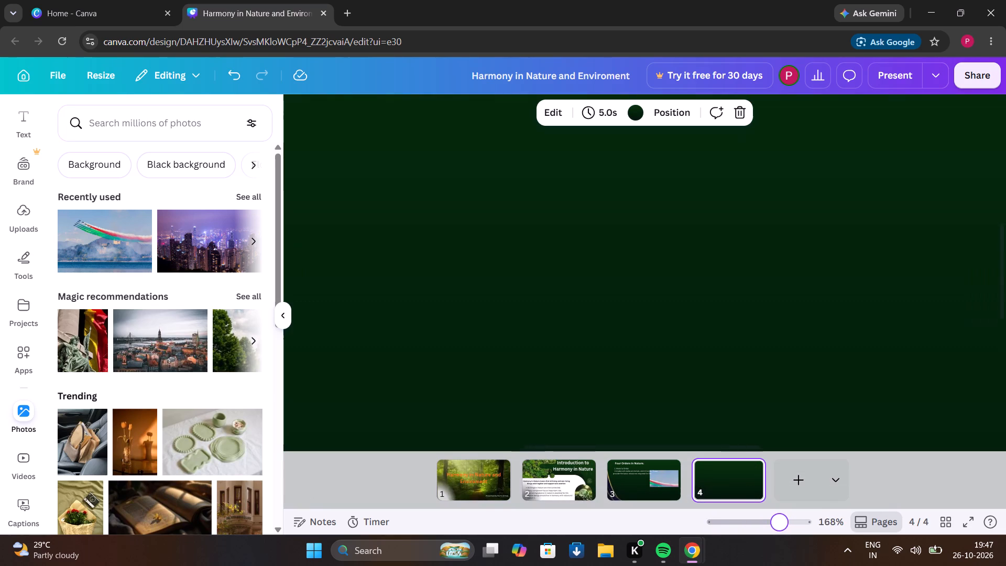
{"action": "left_click_drag", "start_coordinate": [780, 516], "coordinate": [751, 513]}
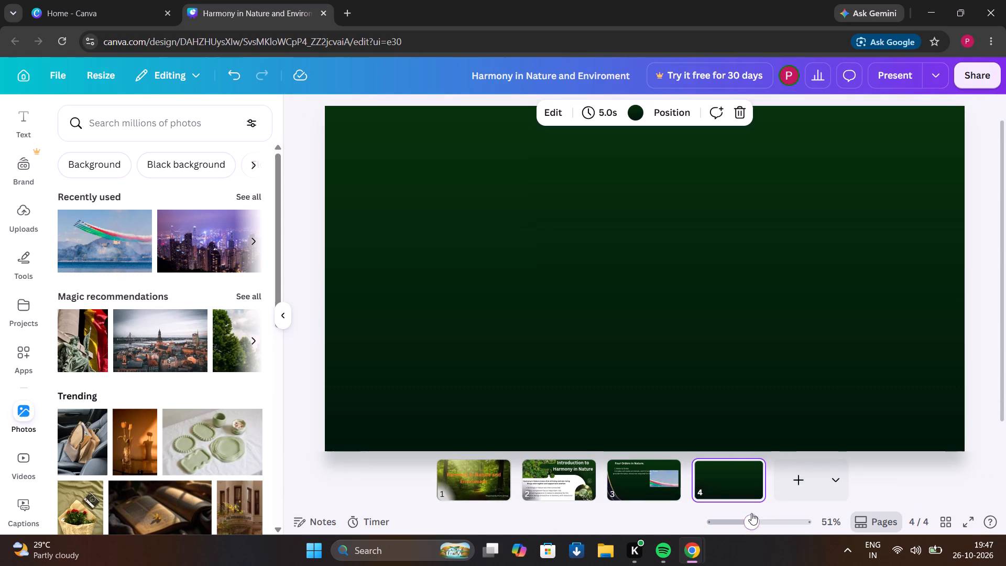
{"action": "left_click", "coordinate": [657, 473]}
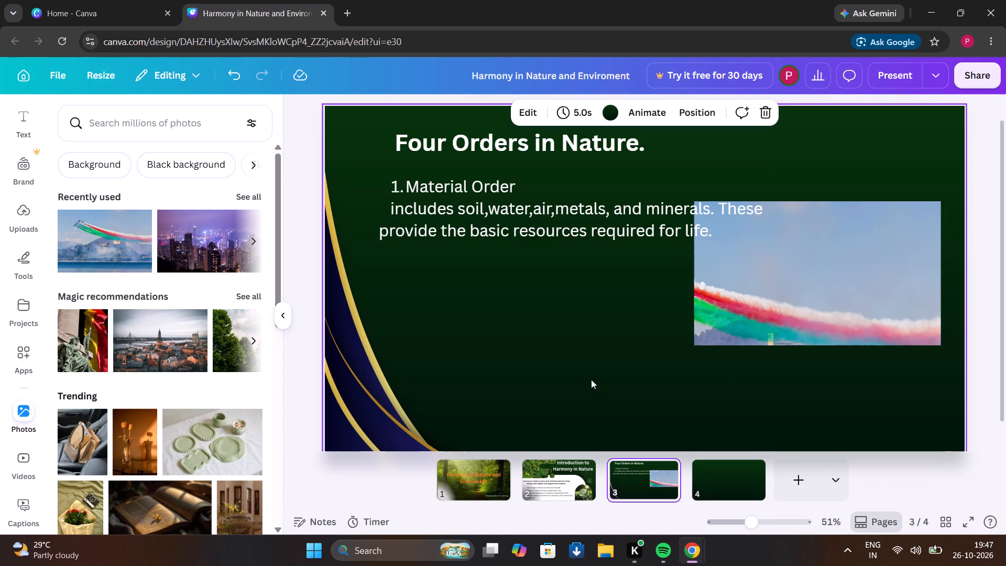
{"action": "left_click", "coordinate": [739, 488]}
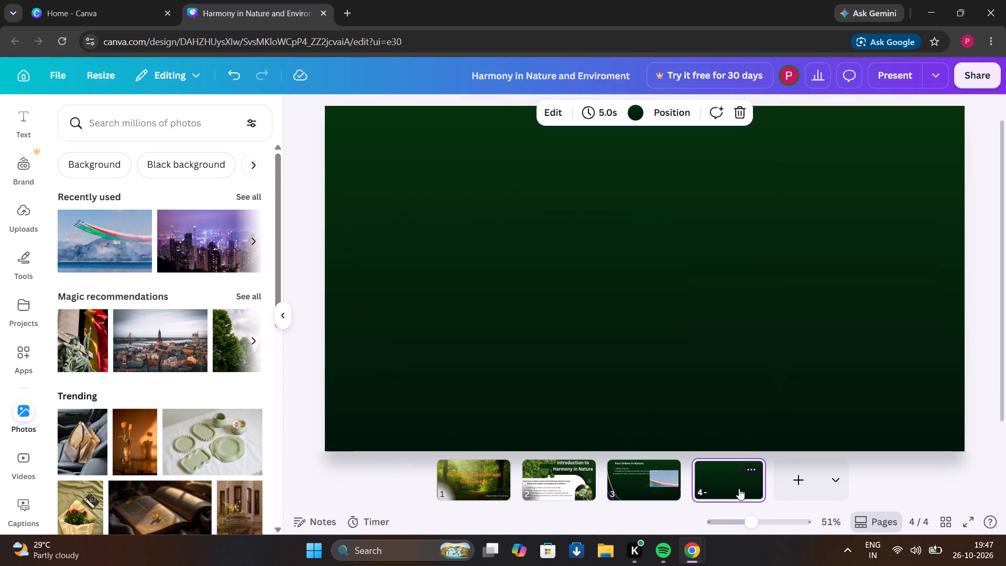
Browse the recommended and trending photos for an image that suits the blank fourth page.
{"action": "scroll", "coordinate": [215, 376], "scroll_direction": "down", "scroll_amount": 4}
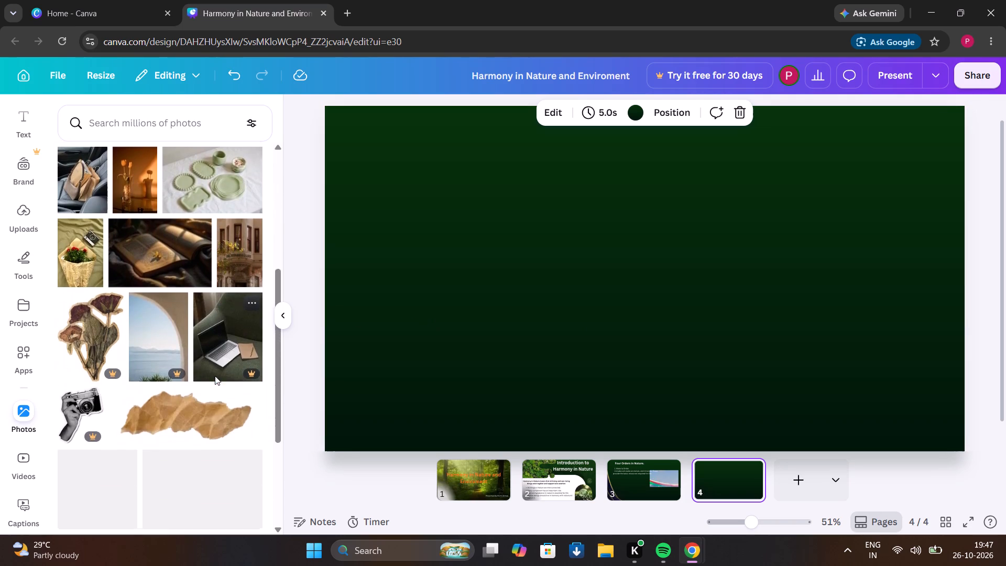
{"action": "scroll", "coordinate": [215, 376], "scroll_direction": "down", "scroll_amount": 2}
{"action": "scroll", "coordinate": [215, 376], "scroll_direction": "up", "scroll_amount": 2}
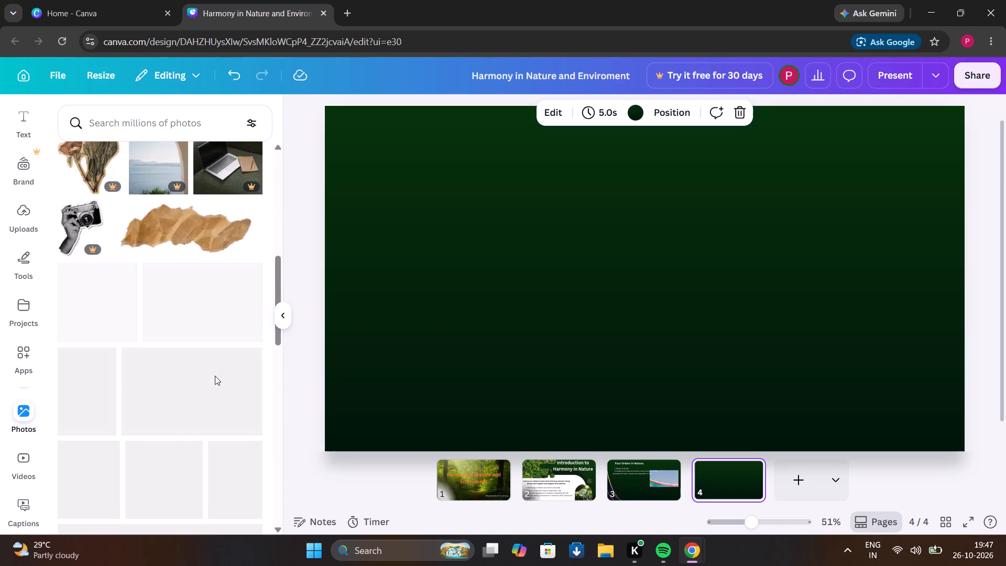
{"action": "scroll", "coordinate": [225, 346], "scroll_direction": "down", "scroll_amount": 1}
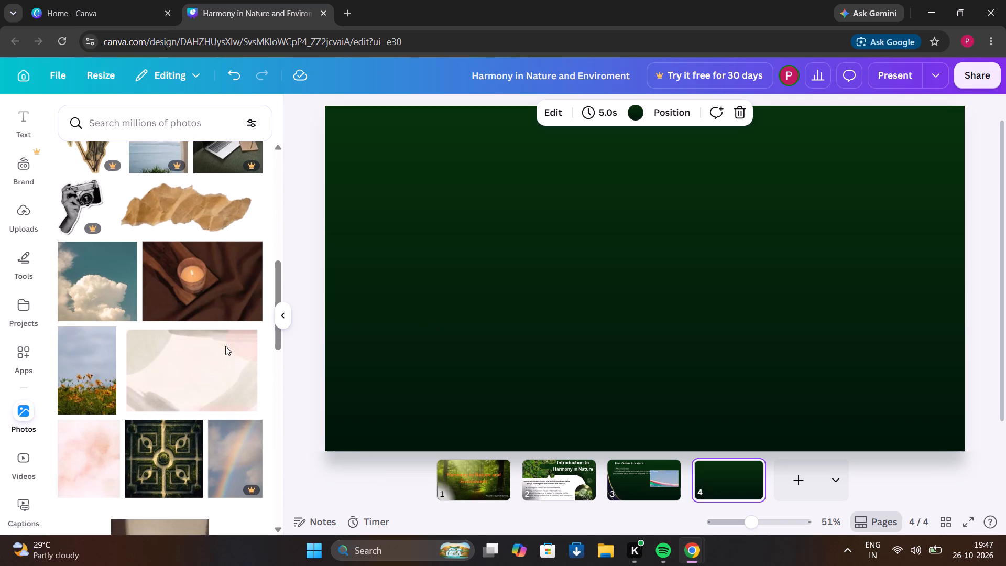
{"action": "scroll", "coordinate": [225, 346], "scroll_direction": "down", "scroll_amount": 2}
{"action": "scroll", "coordinate": [170, 453], "scroll_direction": "down", "scroll_amount": 1}
{"action": "scroll", "coordinate": [202, 342], "scroll_direction": "down", "scroll_amount": 3}
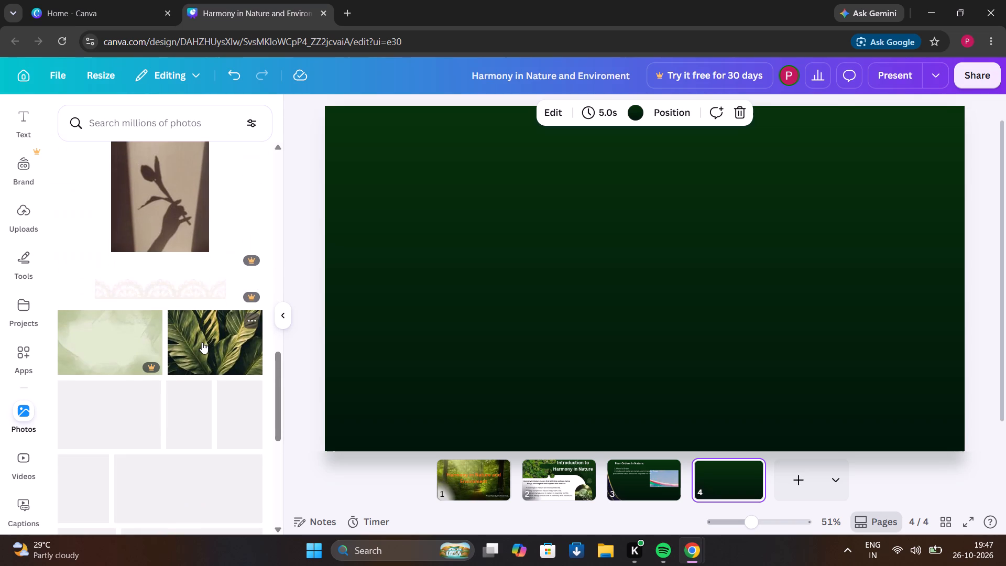
{"action": "scroll", "coordinate": [202, 342], "scroll_direction": "down", "scroll_amount": 2}
Review the cover page, the "Four Orders in Nature." page and the introduction page one after another.
{"action": "left_click", "coordinate": [21, 269]}
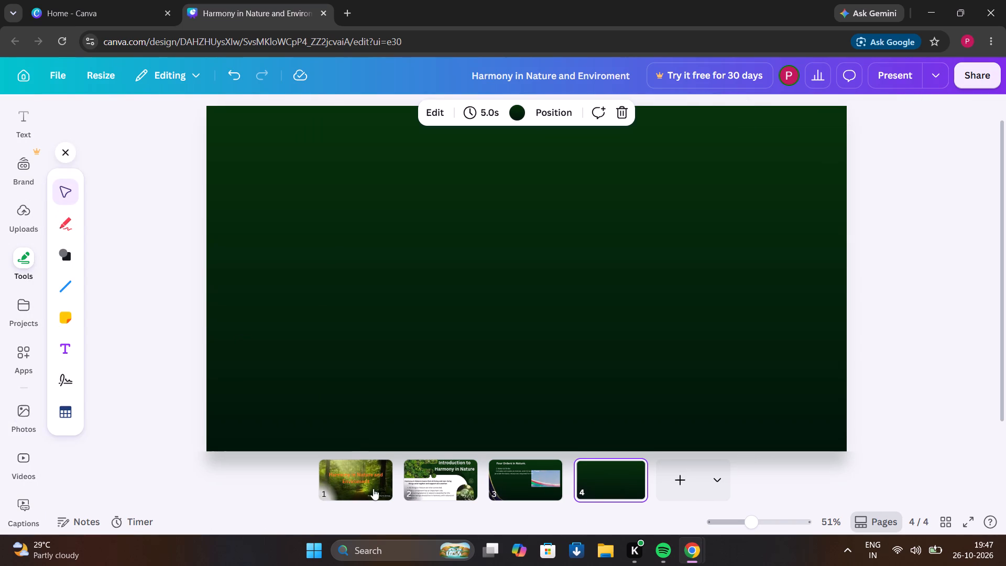
{"action": "double_click", "coordinate": [353, 501]}
{"action": "left_click", "coordinate": [363, 487]}
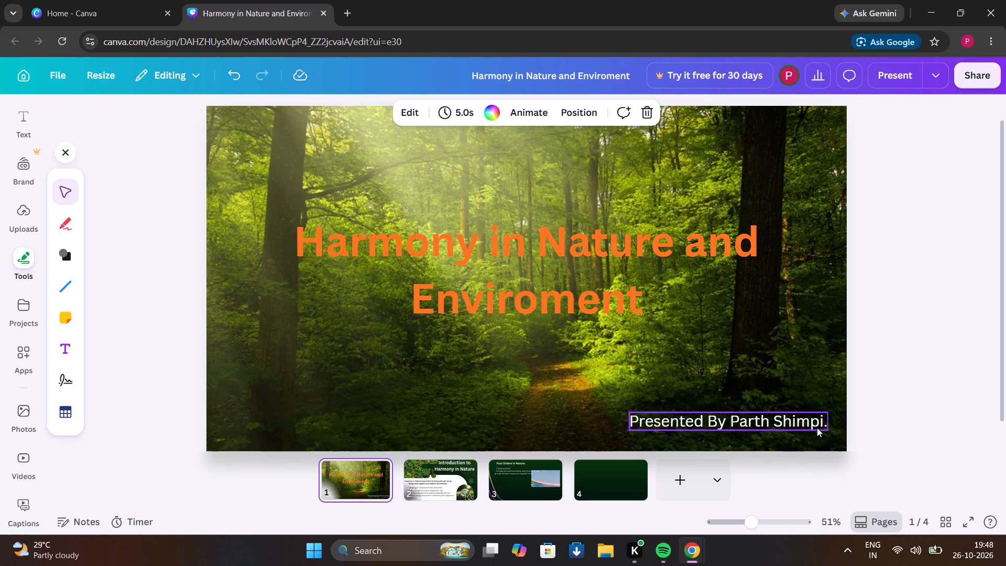
{"action": "left_click", "coordinate": [549, 485]}
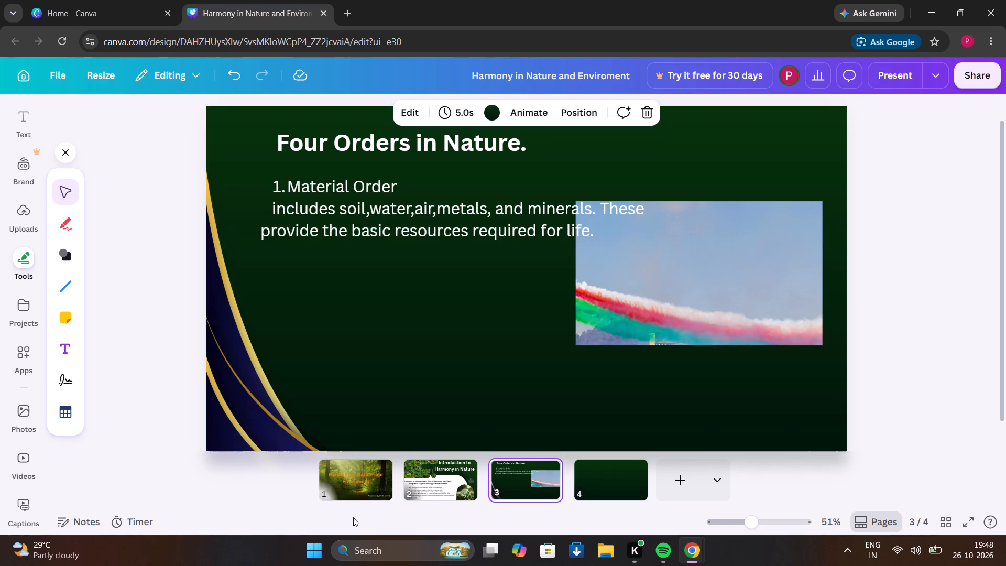
{"action": "left_click", "coordinate": [431, 489]}
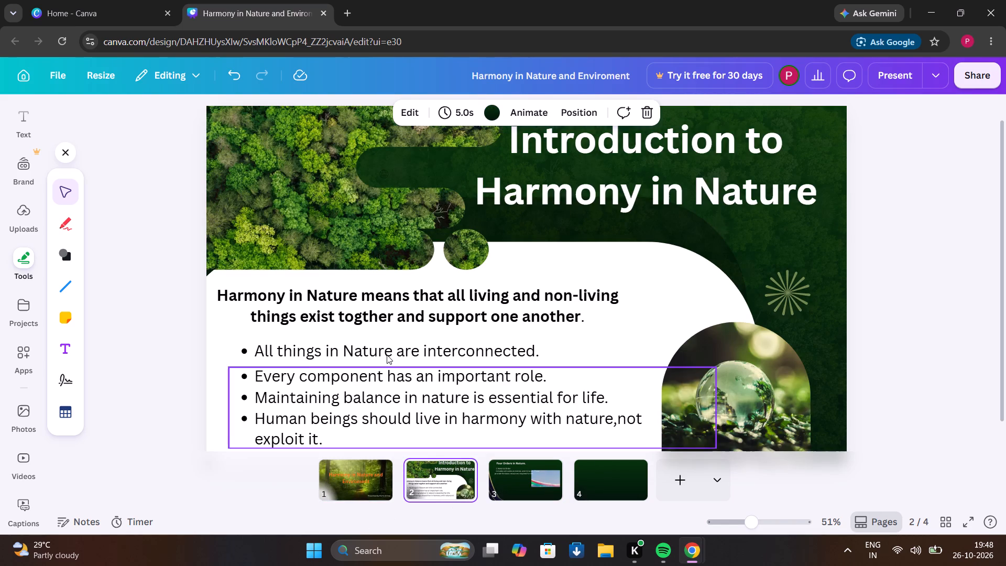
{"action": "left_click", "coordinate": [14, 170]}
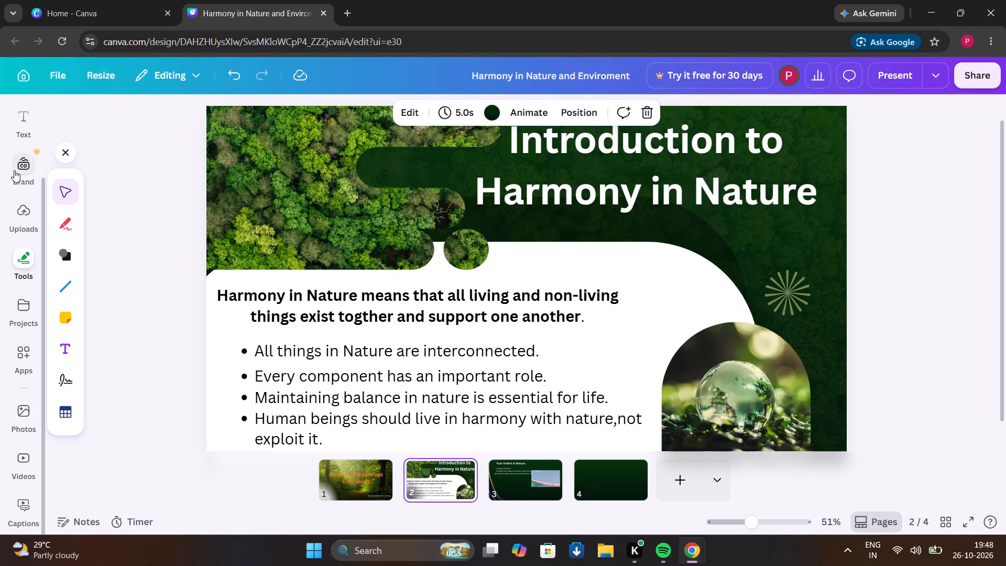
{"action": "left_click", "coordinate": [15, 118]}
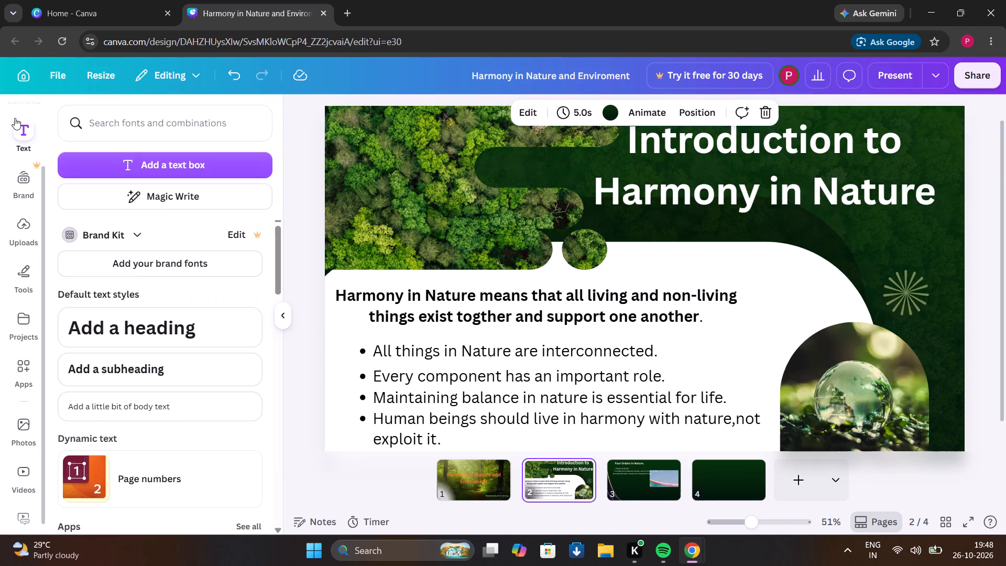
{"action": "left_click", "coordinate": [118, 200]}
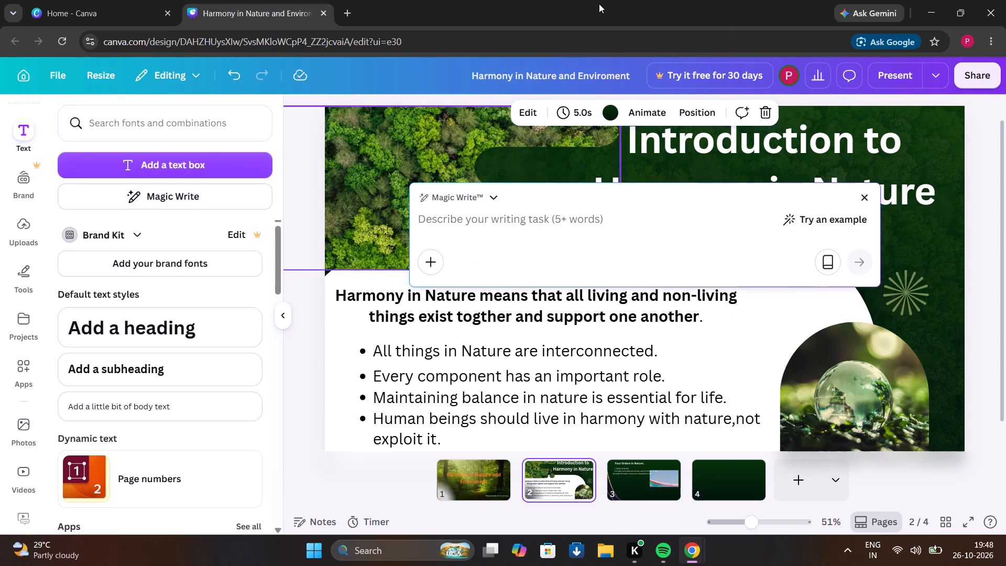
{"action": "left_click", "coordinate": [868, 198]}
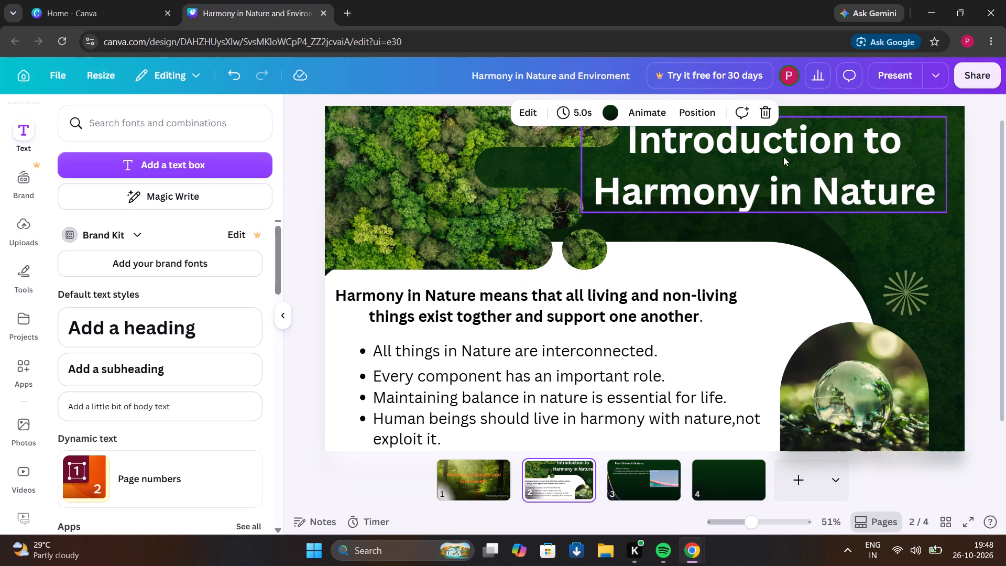
Move the "Introduction to Harmony in Nature" title slightly down, closer to the white background shape.
{"action": "left_click_drag", "start_coordinate": [835, 201], "coordinate": [835, 218]}
{"action": "left_click", "coordinate": [869, 255]}
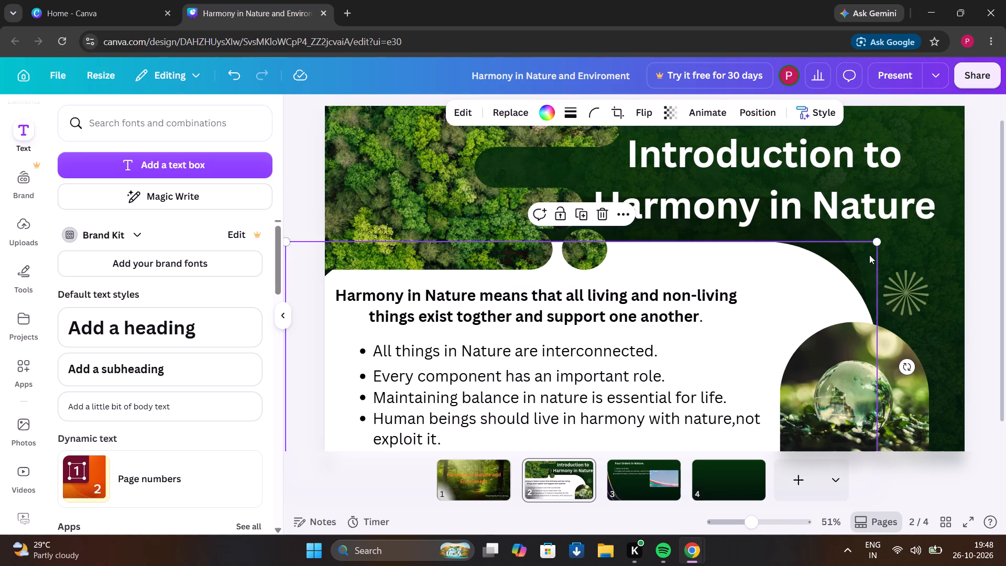
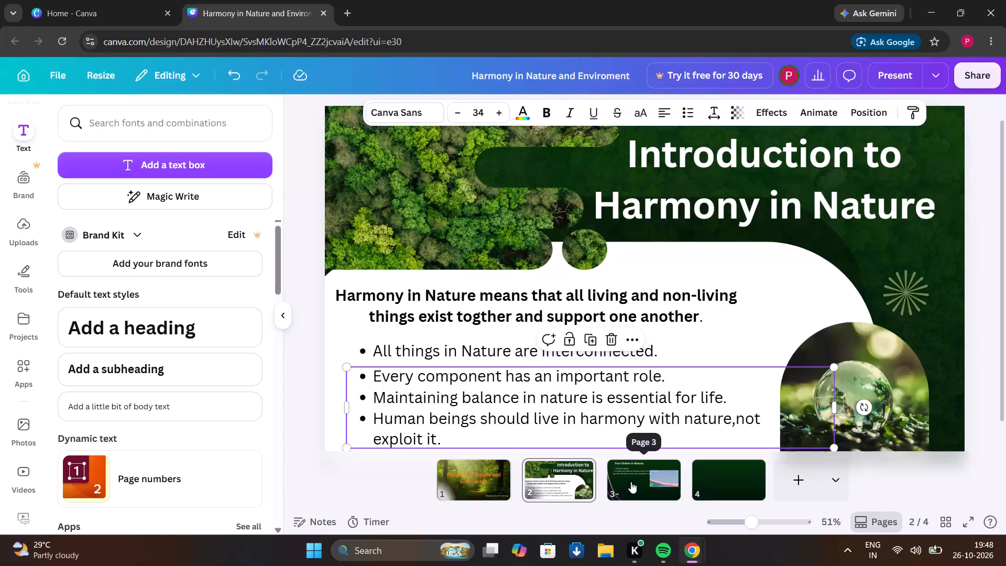
Open the "Four Orders in Nature." page and look through the saved projects, including the "ity" presentation, and the brand assets for reusable content.
{"action": "left_click", "coordinate": [631, 482]}
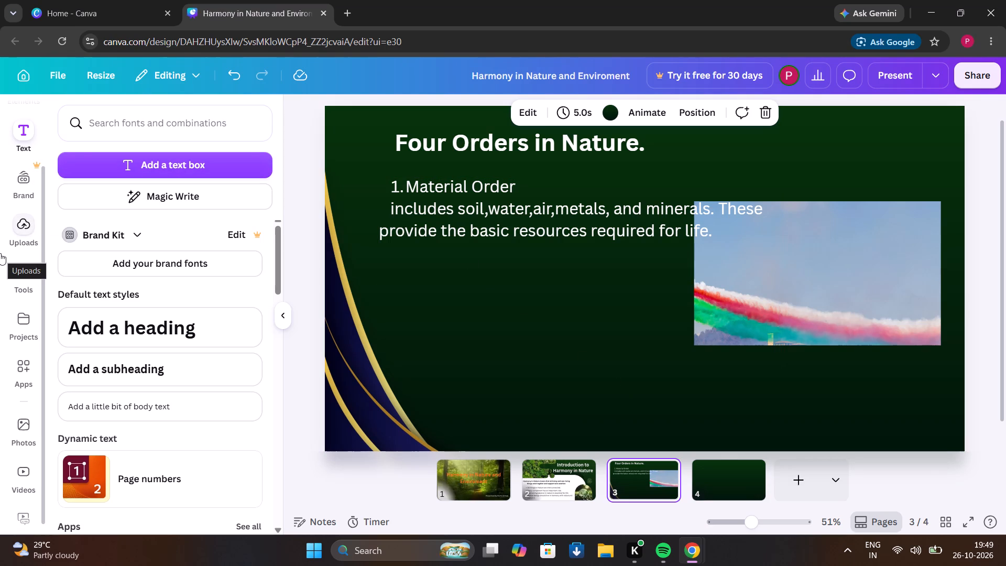
{"action": "scroll", "coordinate": [0, 287], "scroll_direction": "down", "scroll_amount": 1}
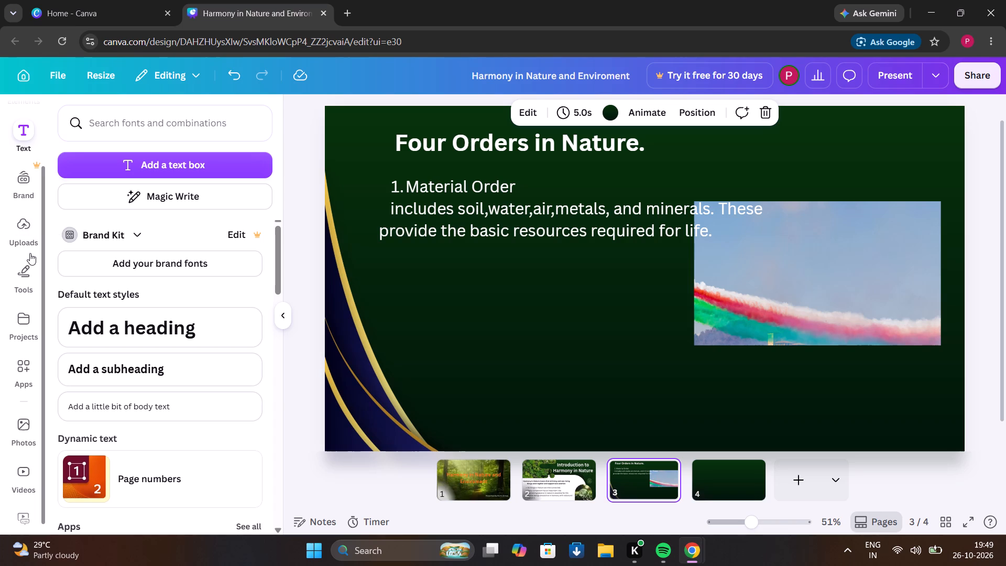
{"action": "left_click", "coordinate": [23, 325]}
{"action": "scroll", "coordinate": [26, 320], "scroll_direction": "right", "scroll_amount": 1}
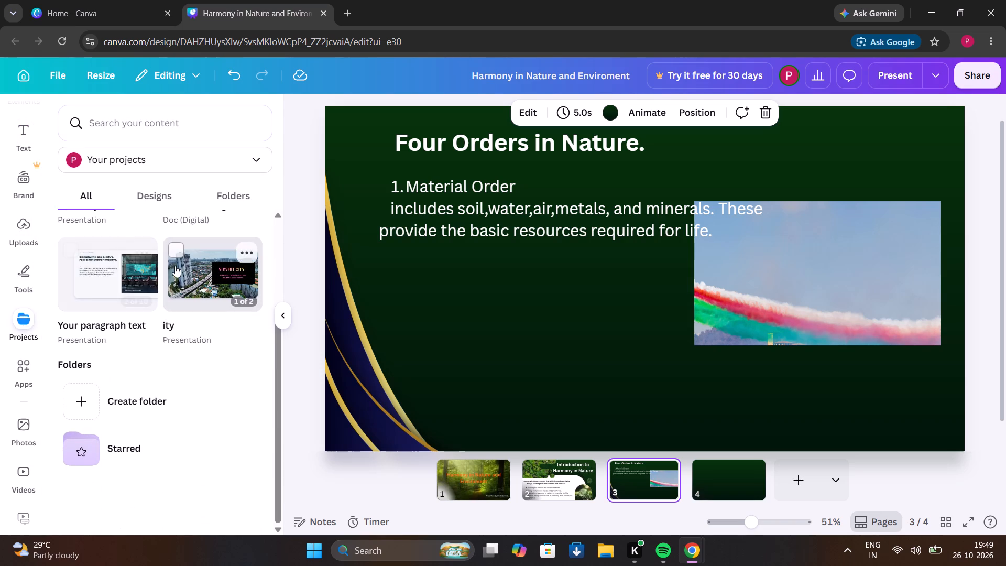
{"action": "left_click", "coordinate": [175, 266]}
{"action": "left_click", "coordinate": [144, 211]}
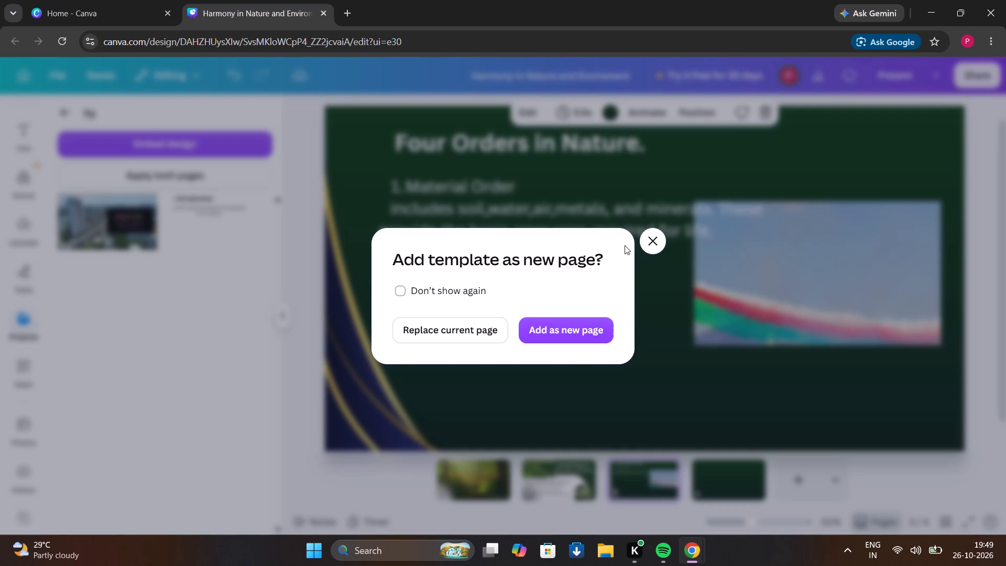
{"action": "left_click", "coordinate": [660, 240]}
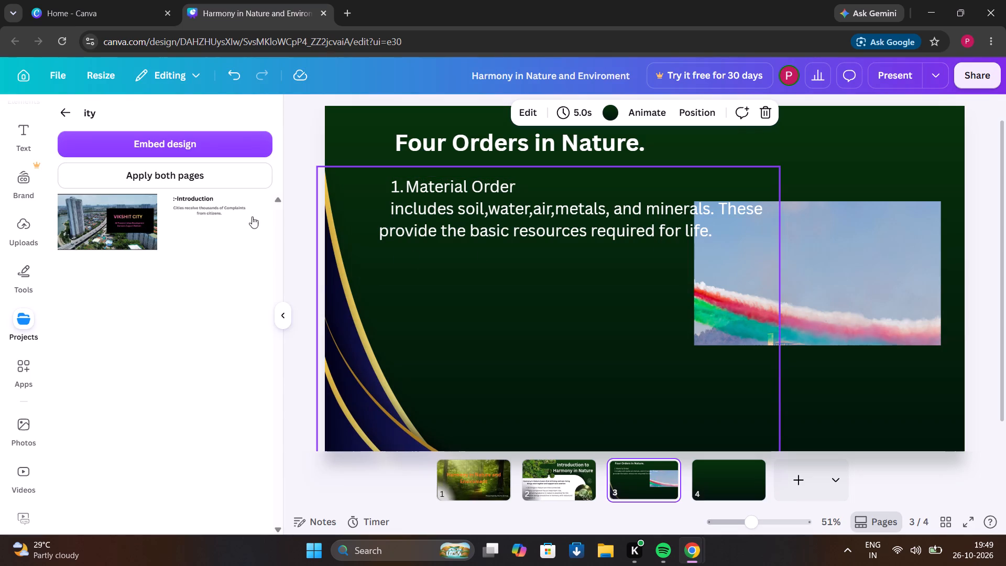
{"action": "left_click", "coordinate": [68, 103]}
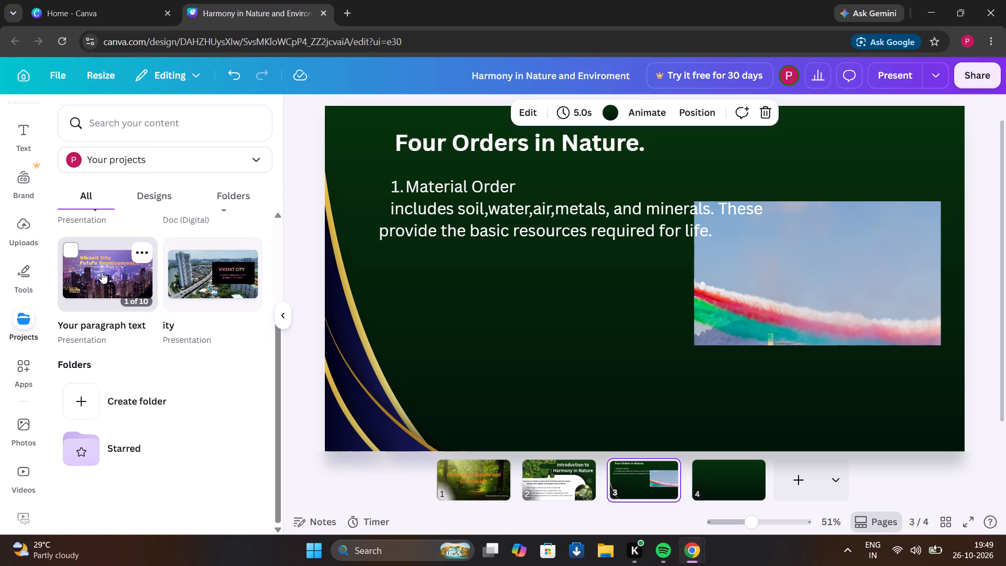
{"action": "left_click", "coordinate": [19, 183]}
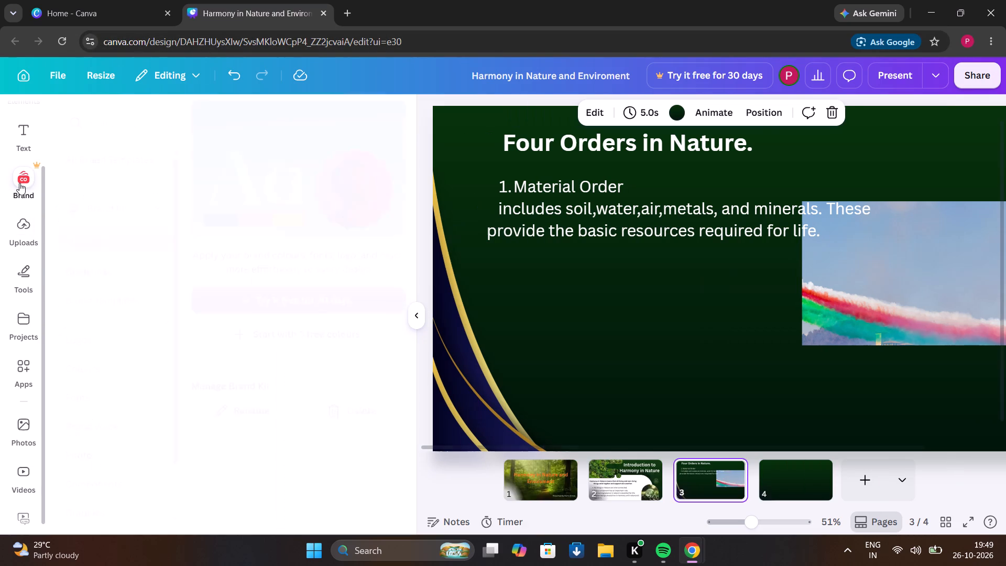
{"action": "scroll", "coordinate": [326, 345], "scroll_direction": "down", "scroll_amount": 2}
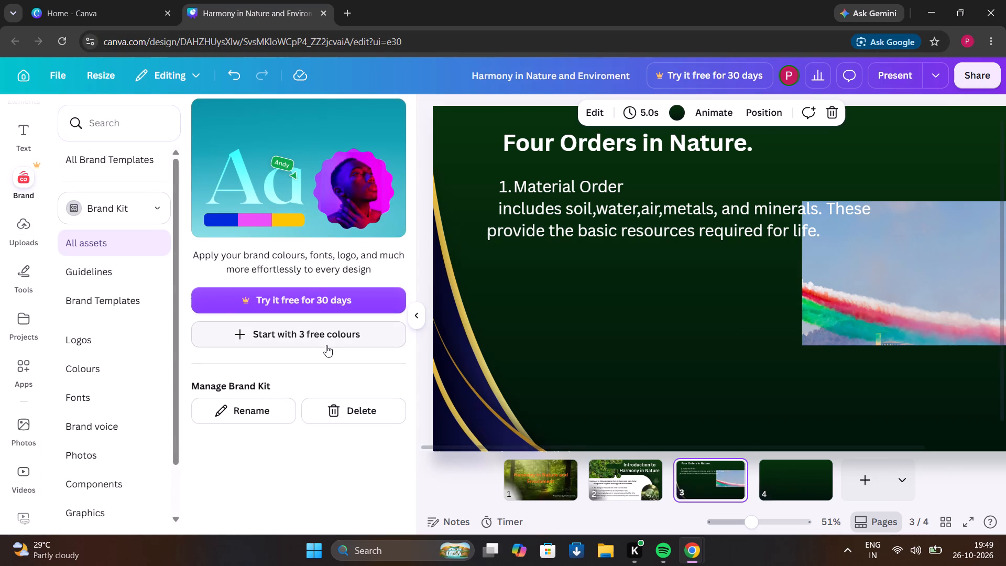
{"action": "left_click", "coordinate": [30, 135]}
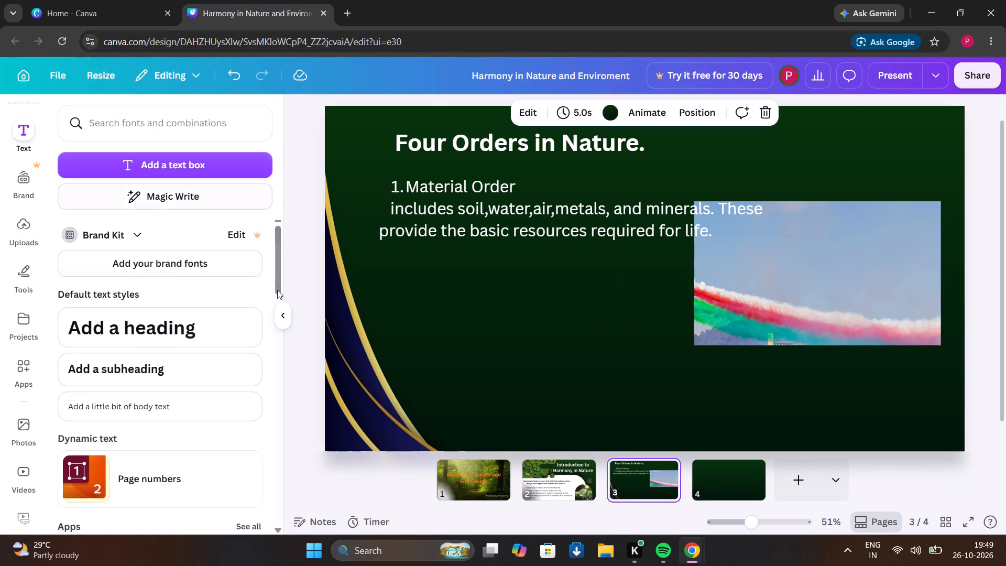